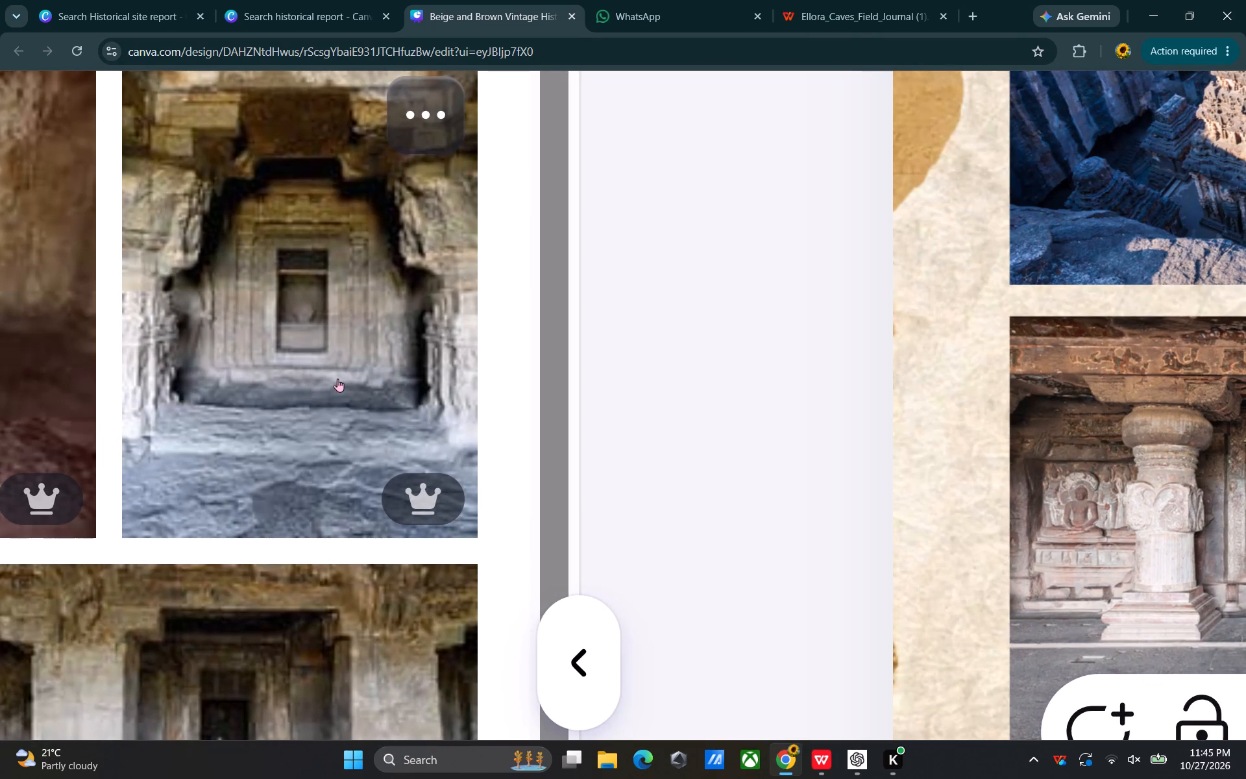
# Replace the Cave 19 photo on the Hindu Caves page with the pillared shrine doorway photo from the lingam shrine results.
pyautogui.scroll(-1, 258, 519)
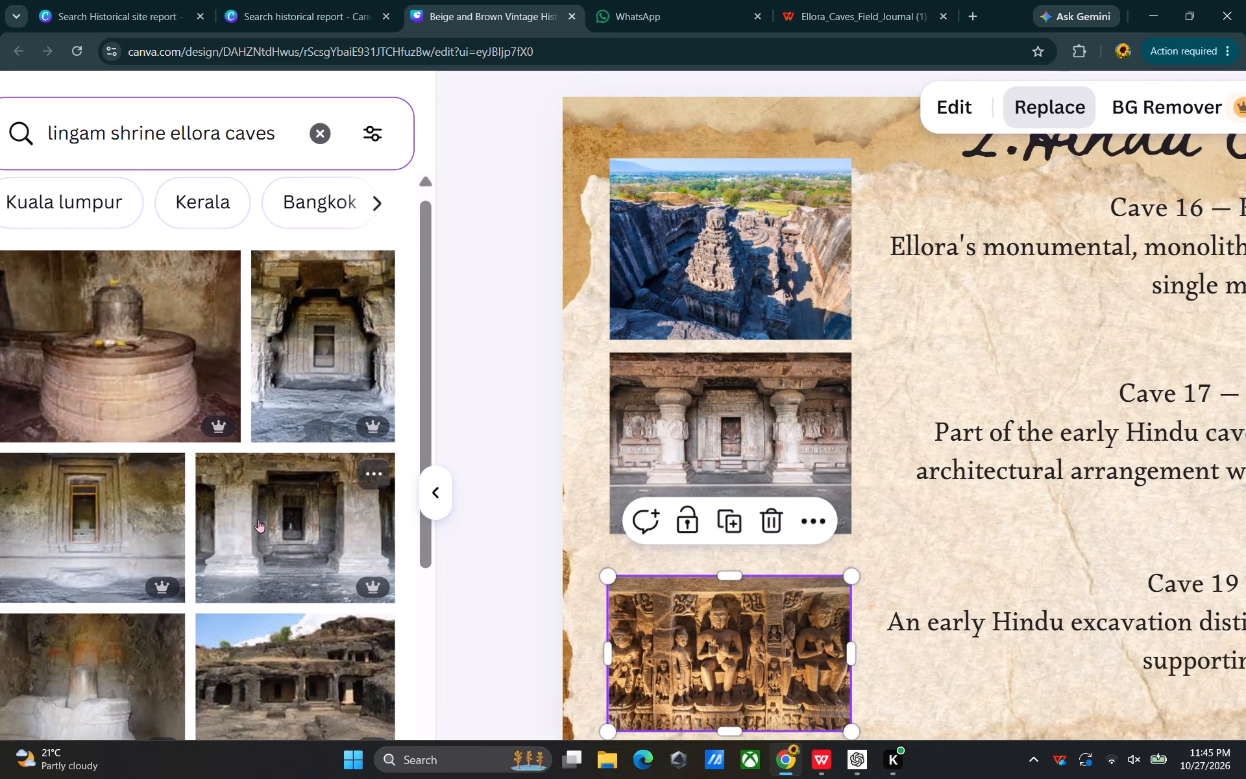
pyautogui.scroll(-1, 258, 519)
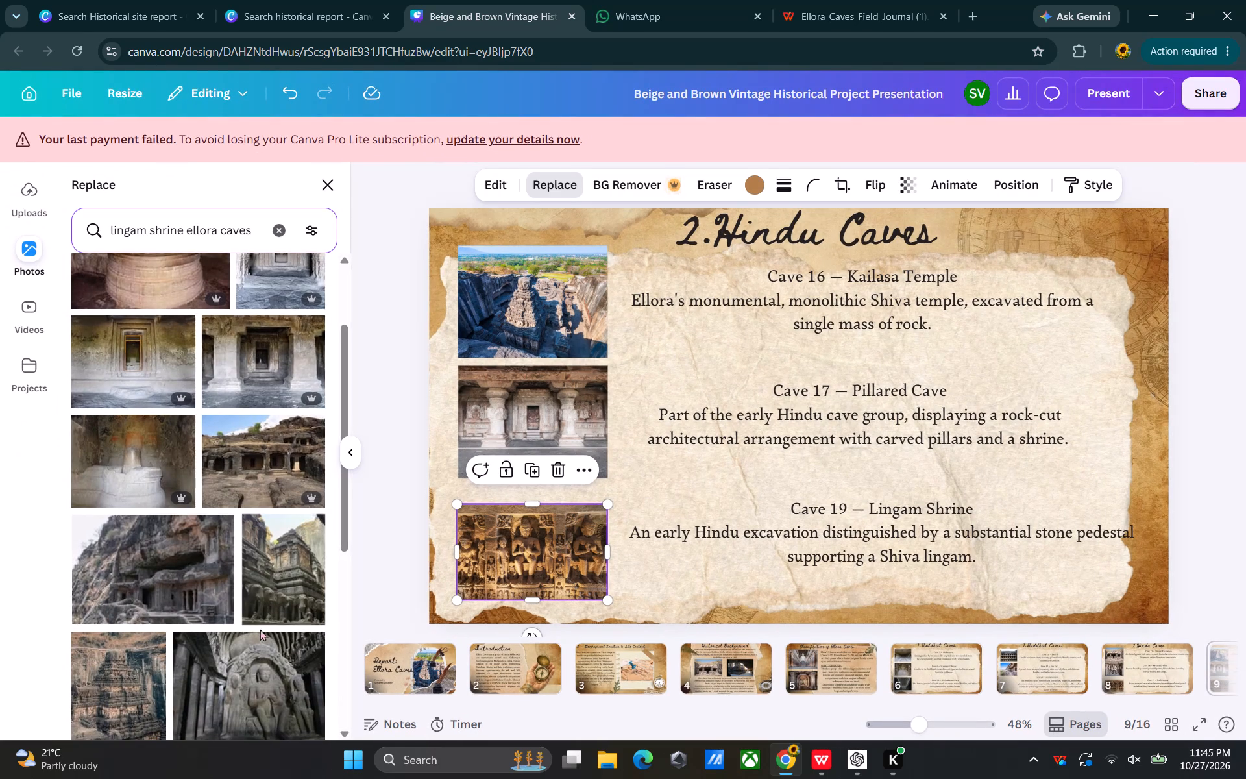
pyautogui.scroll(-3, 260, 629)
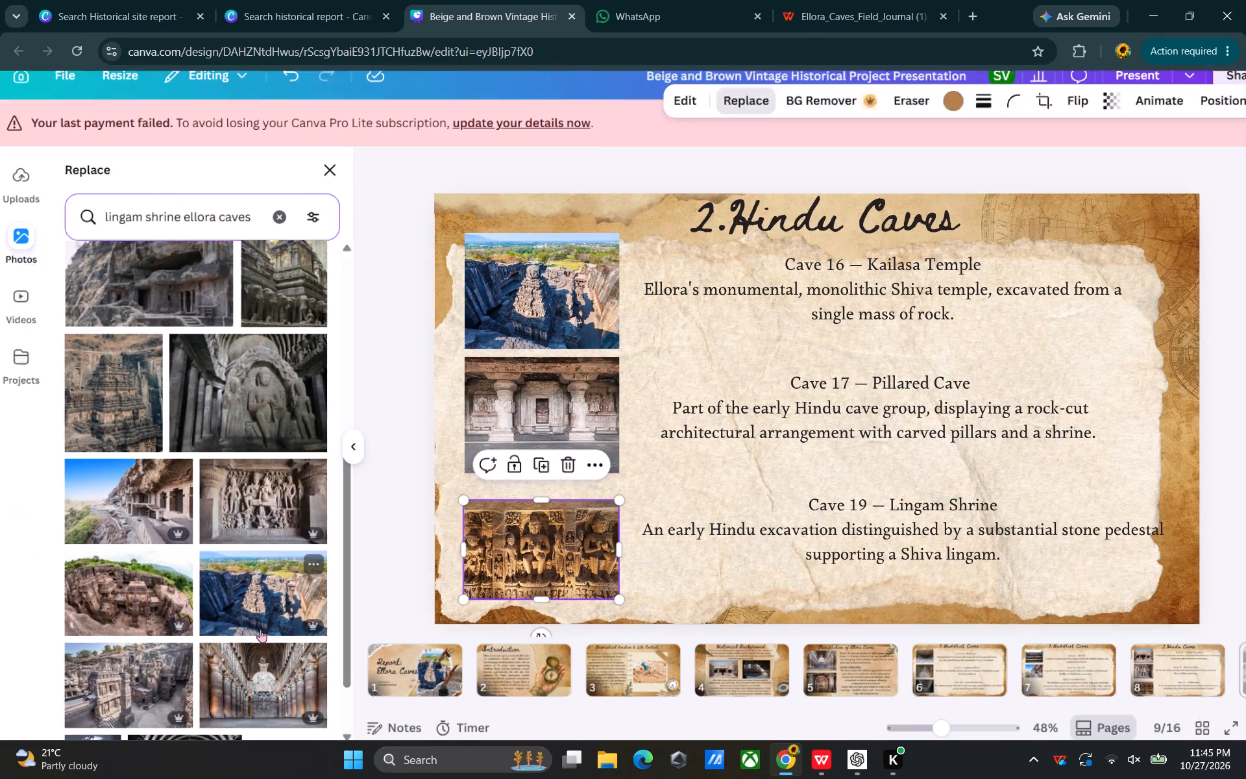
pyautogui.scroll(3, 260, 629)
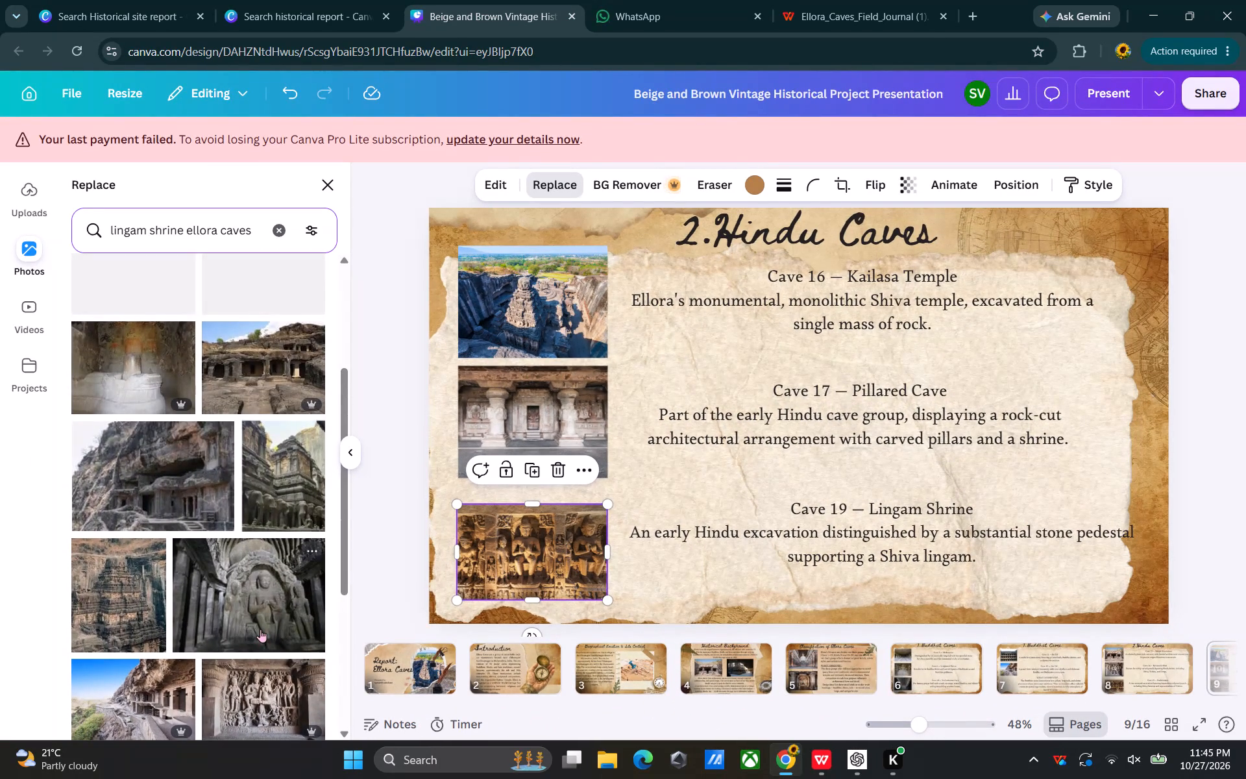
pyautogui.scroll(2, 260, 629)
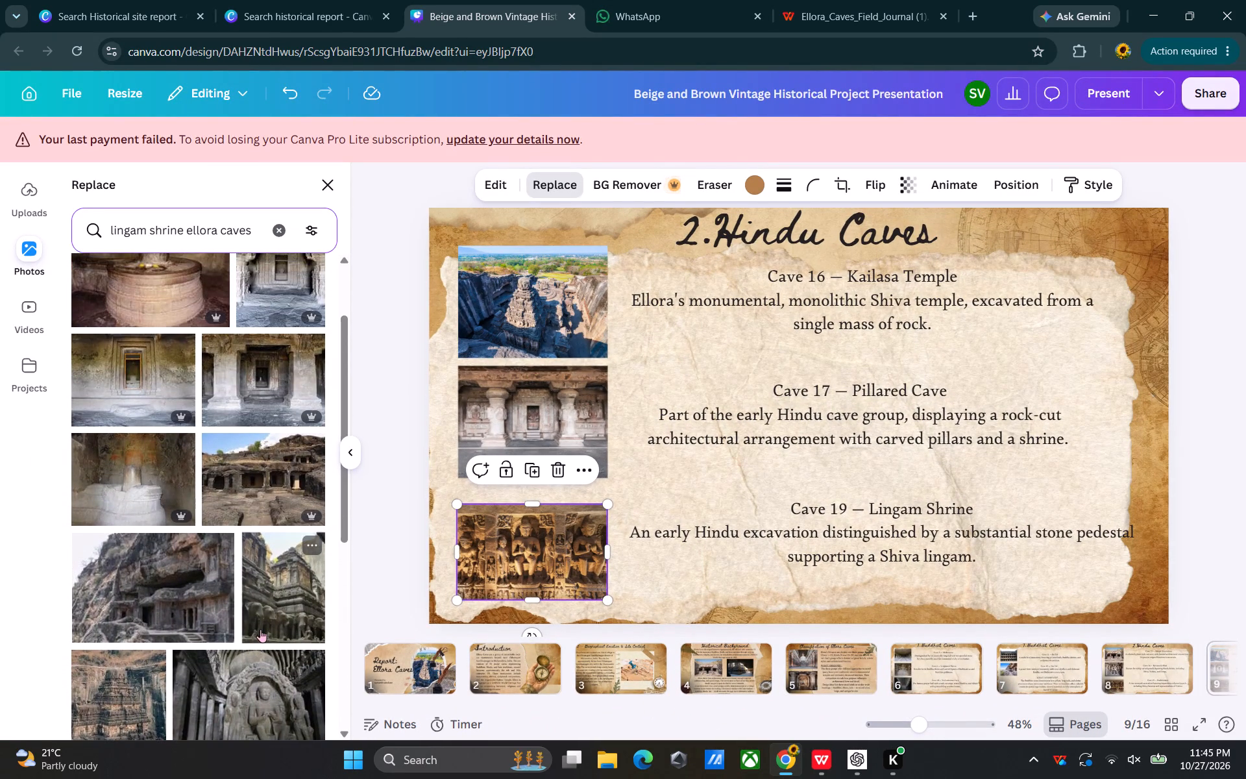
pyautogui.scroll(3, 260, 629)
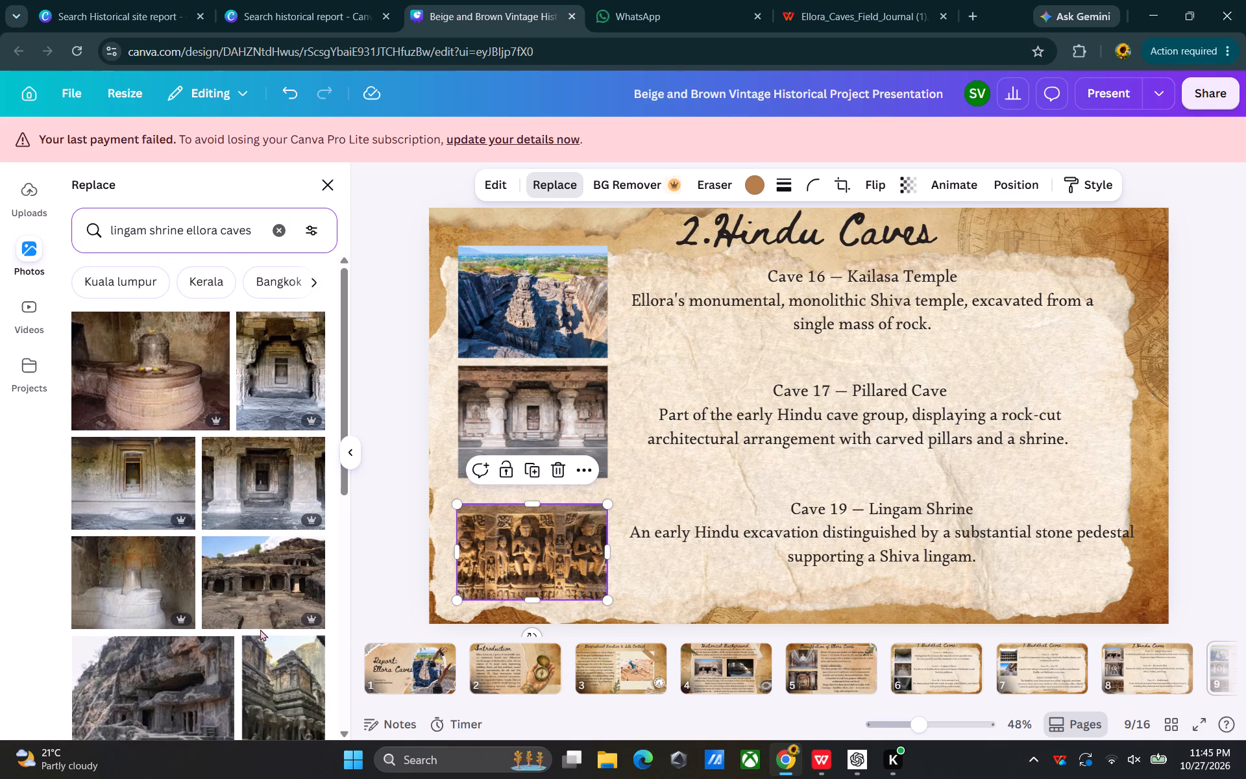
pyautogui.click(265, 490)
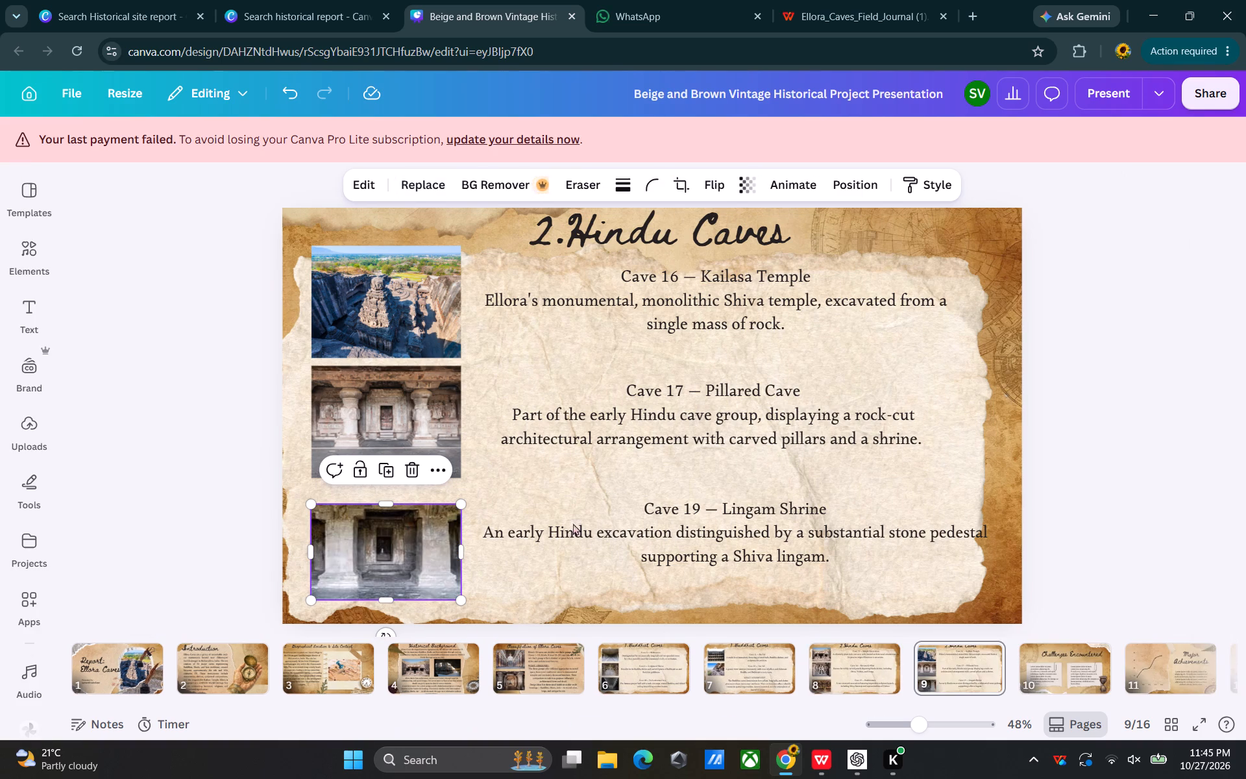
pyautogui.click(1120, 526)
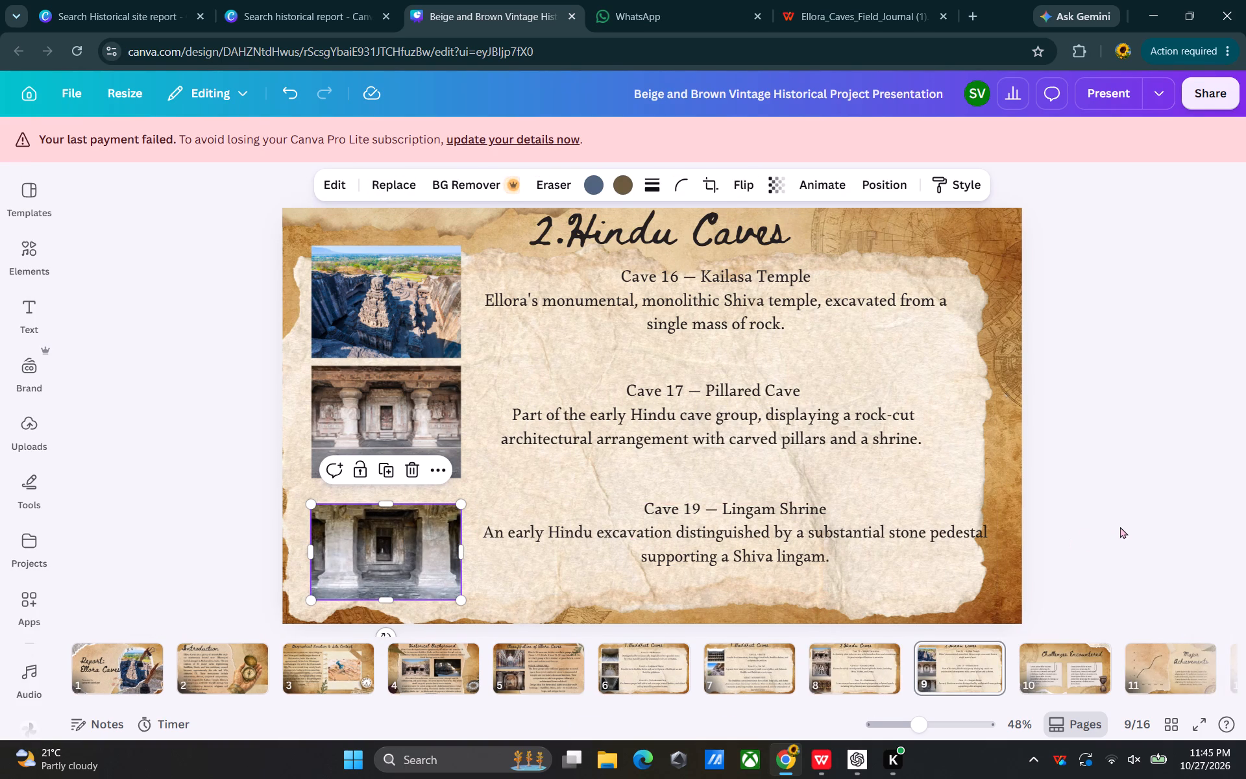
# Review the Buddhist Caves and Hindu Caves pages 7 to 9 of the presentation.
pyautogui.click(777, 671)
pyautogui.click(853, 671)
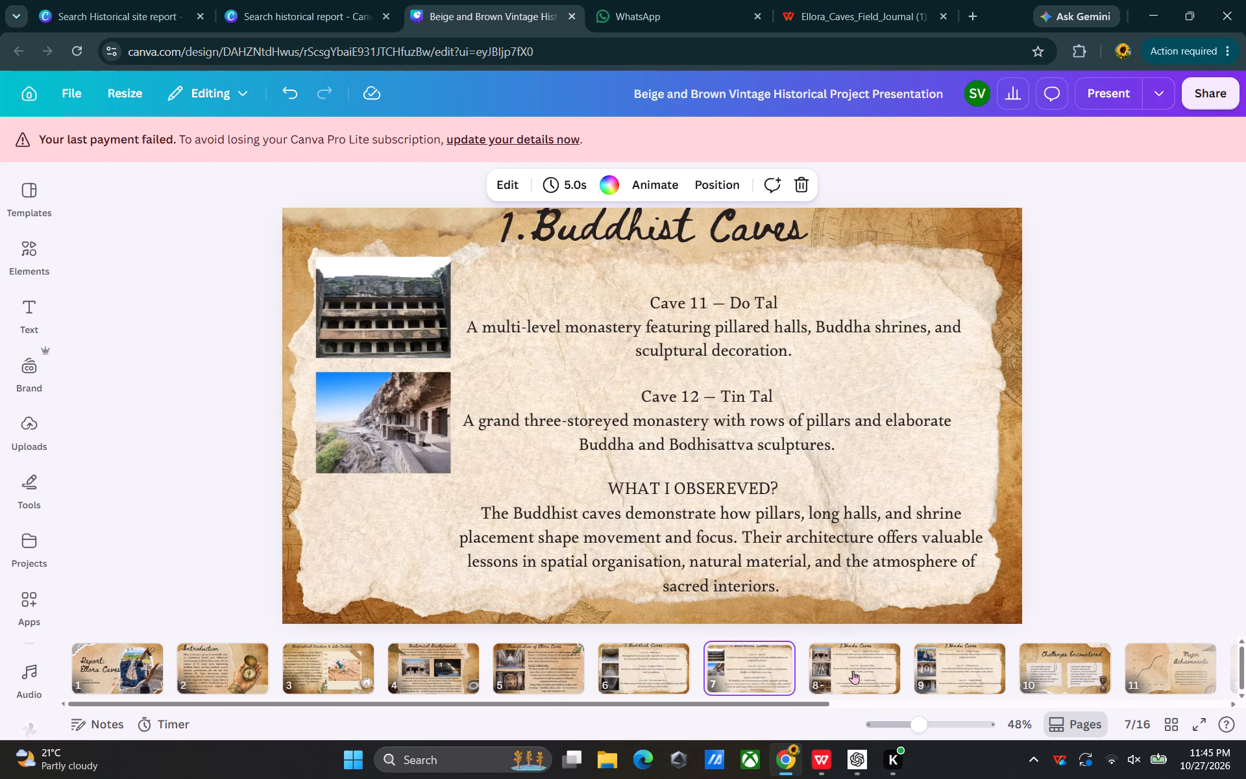
pyautogui.click(740, 673)
pyautogui.click(879, 673)
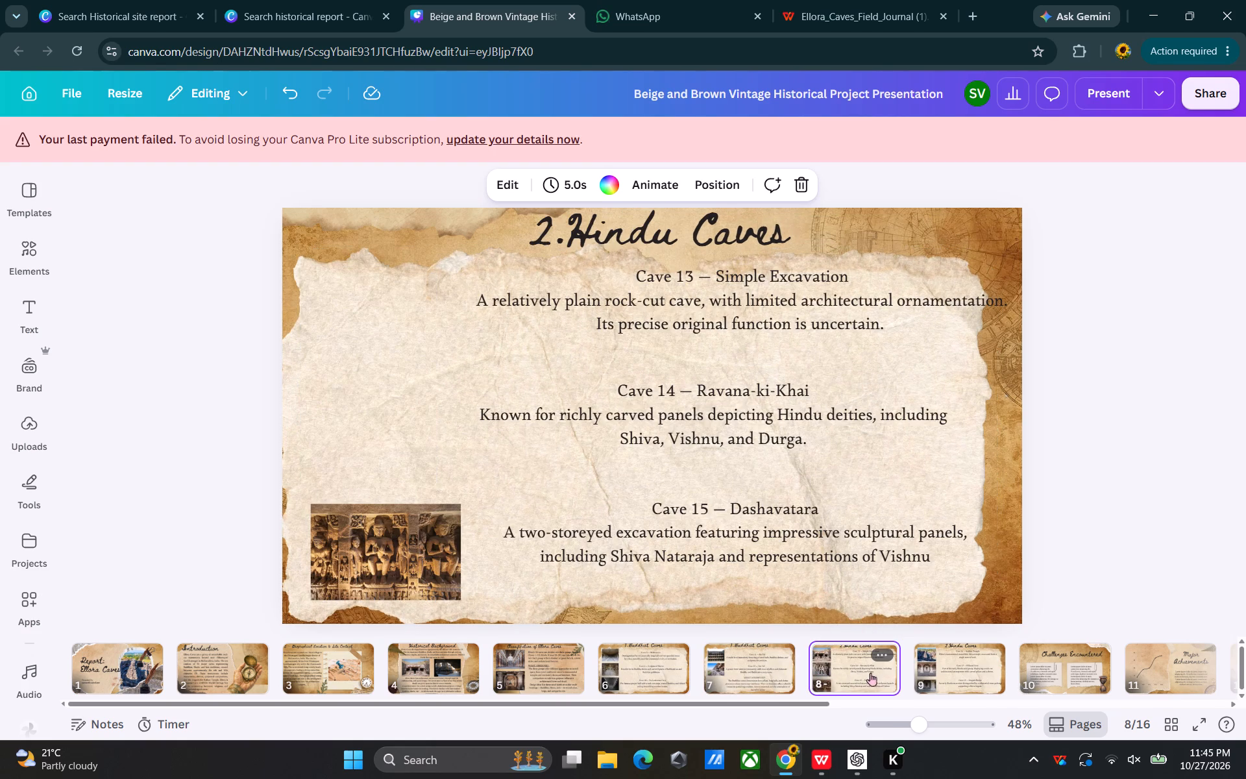
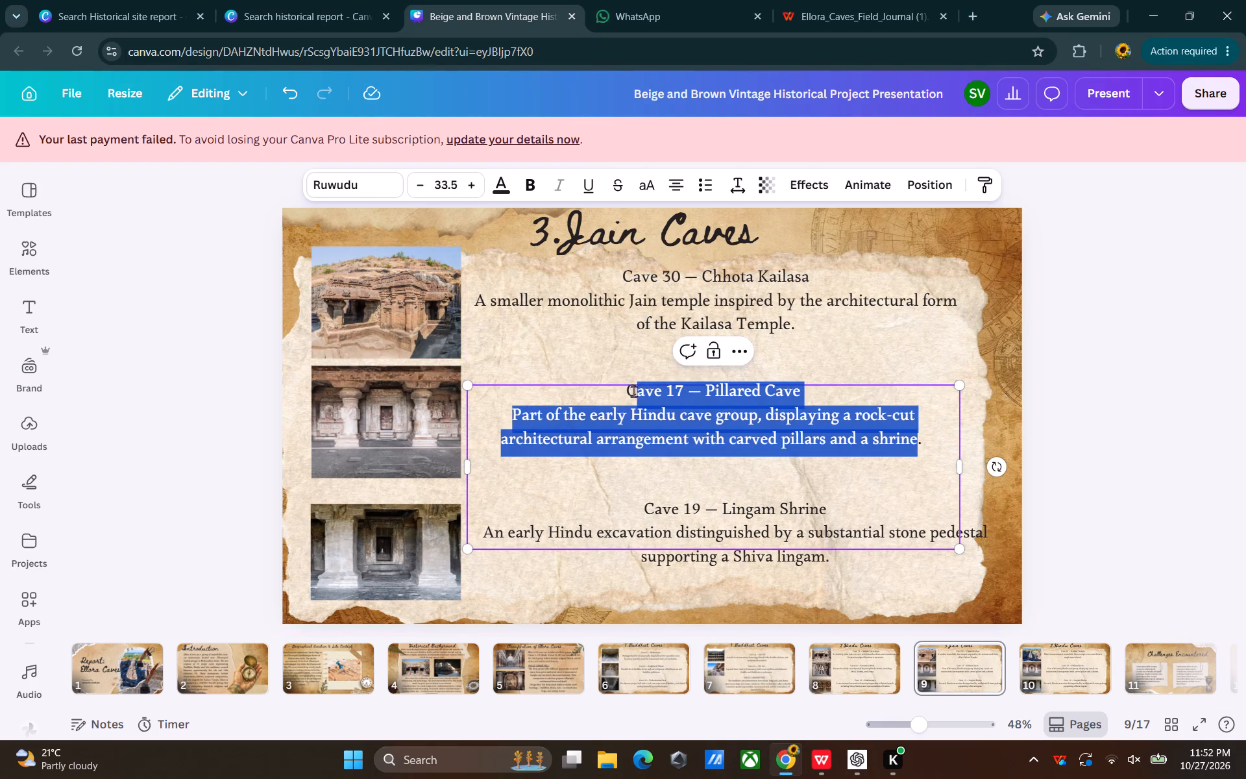
pyautogui.moveTo(633, 391); pyautogui.dragTo(622, 393)
pyautogui.press('BackSpace')
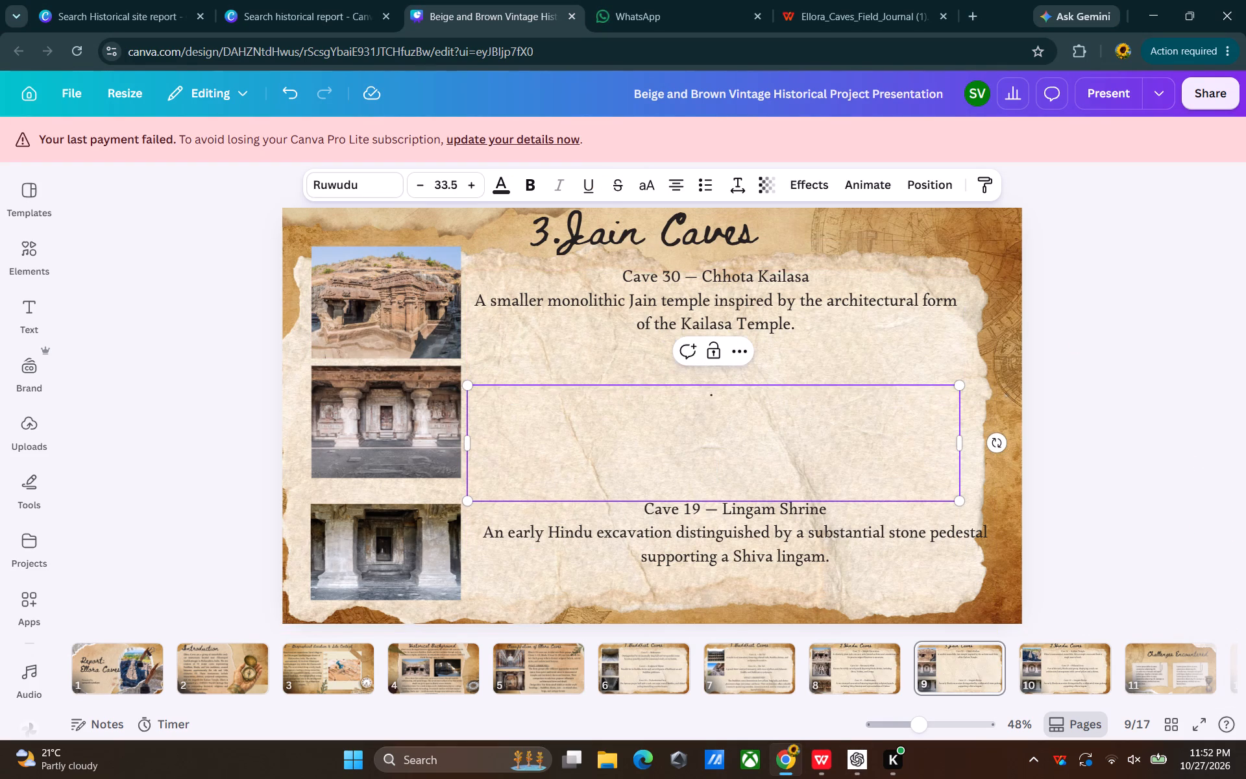
pyautogui.press('Right')
pyautogui.press('BackSpace')
pyautogui.hotkey('ctrl', 'v')
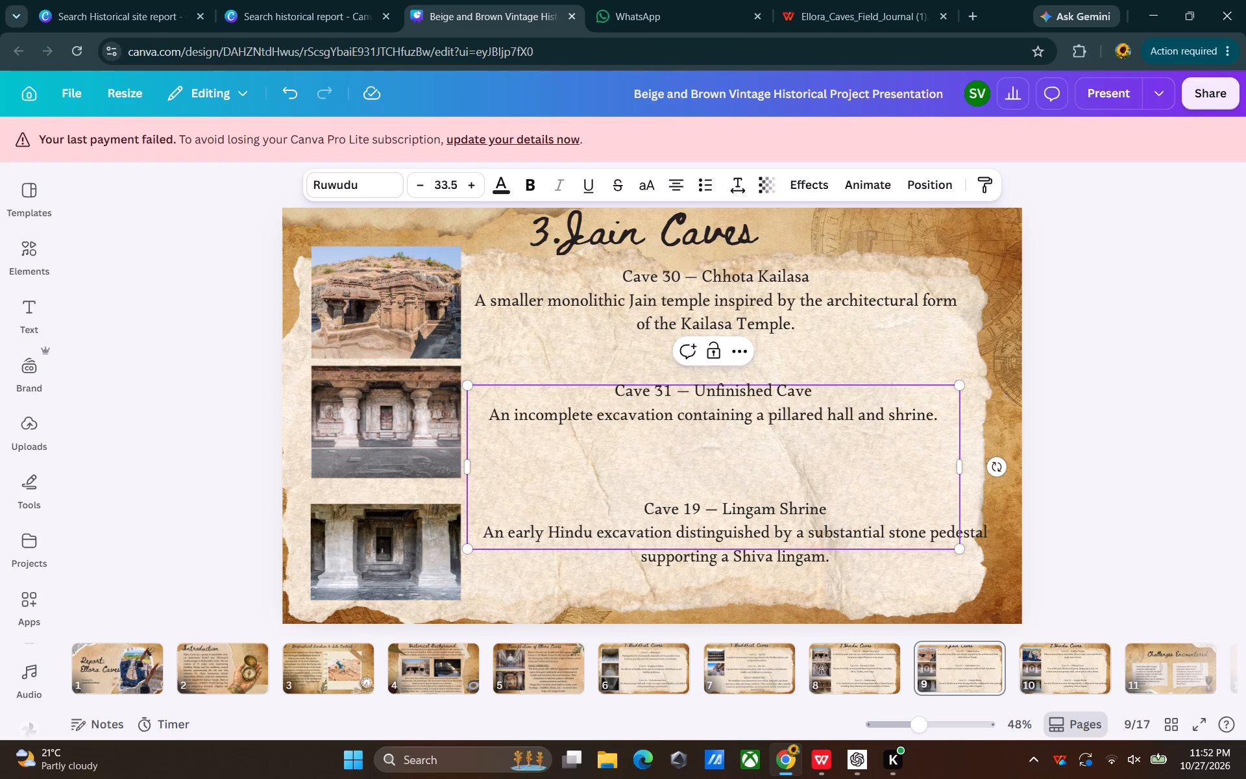
# Search the replacement photos for "unfinished caves ellora caves" for the picture beside the Cave 31 text on page 9.
pyautogui.click(409, 418)
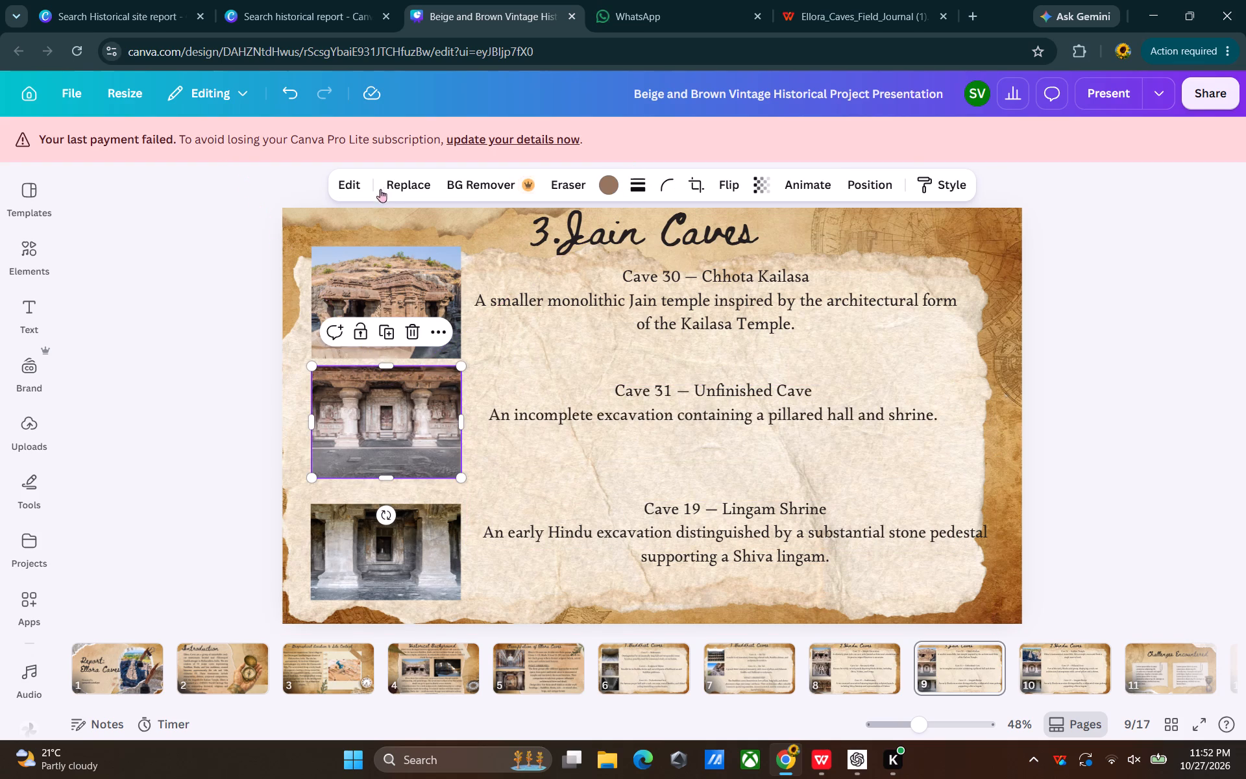
pyautogui.click(404, 182)
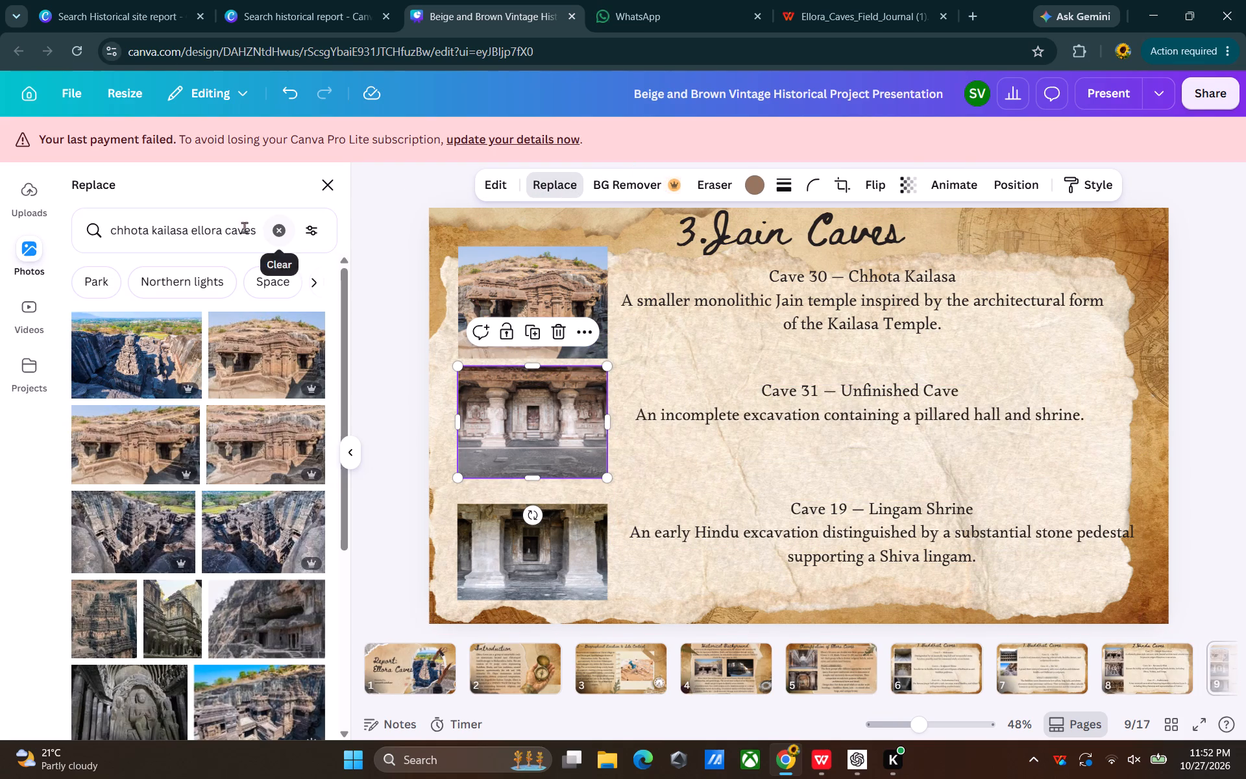
pyautogui.click(183, 228)
pyautogui.click(193, 228)
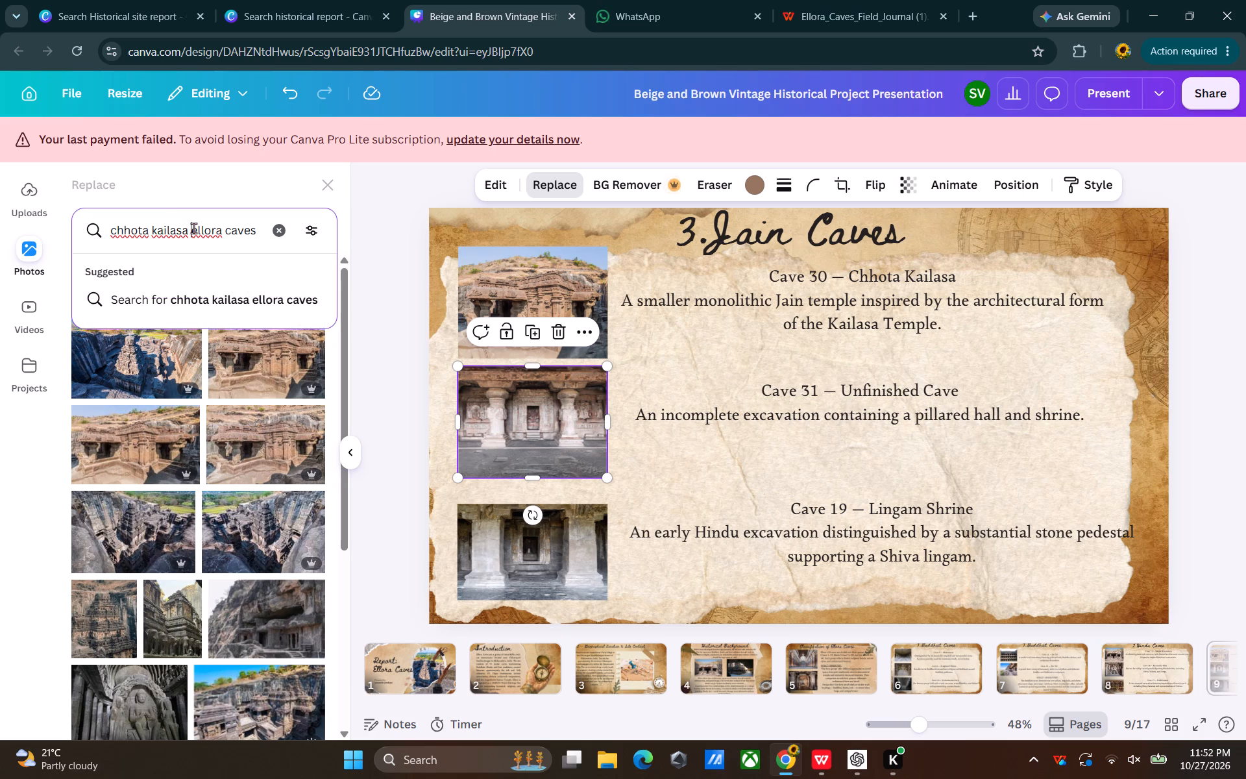
pyautogui.press('BackSpace')
pyautogui.press('BackSpace')
pyautogui.press('BackSpace')
pyautogui.press('BackSpace')
pyautogui.press('BackSpace')
pyautogui.press('BackSpace')
pyautogui.press('BackSpace')
pyautogui.press('BackSpace')
pyautogui.press('BackSpace')
pyautogui.press('BackSpace')
pyautogui.press('BackSpace')
pyautogui.press('BackSpace')
pyautogui.press('BackSpace')
pyautogui.press('BackSpace')
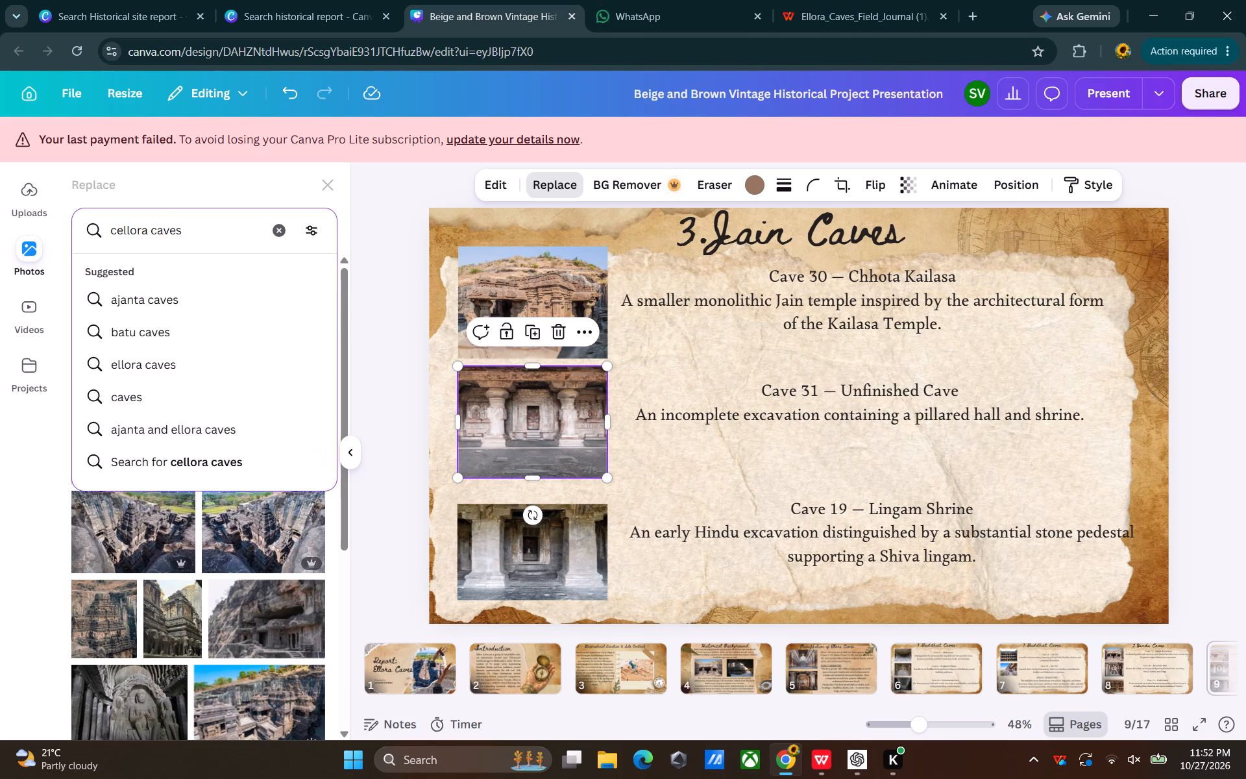
pyautogui.press('BackSpace')
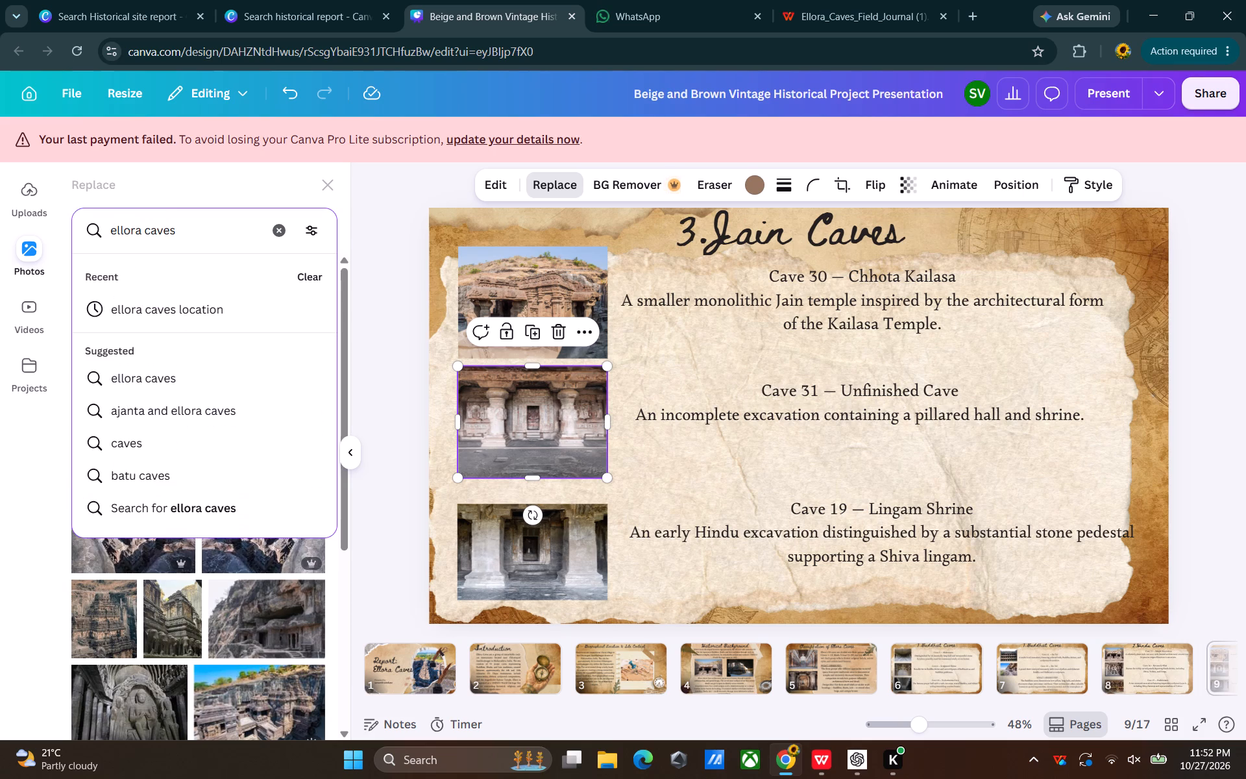
pyautogui.write('uni')
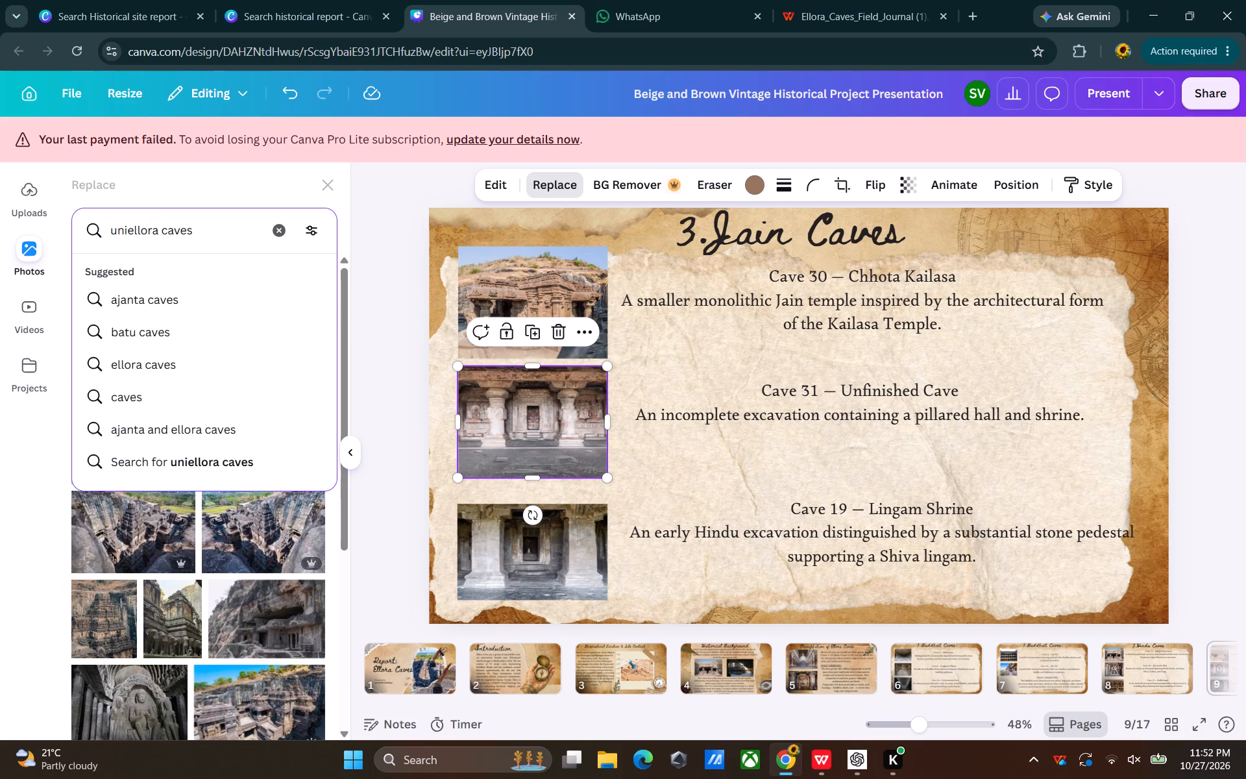
pyautogui.press('BackSpace')
pyautogui.write('fini')
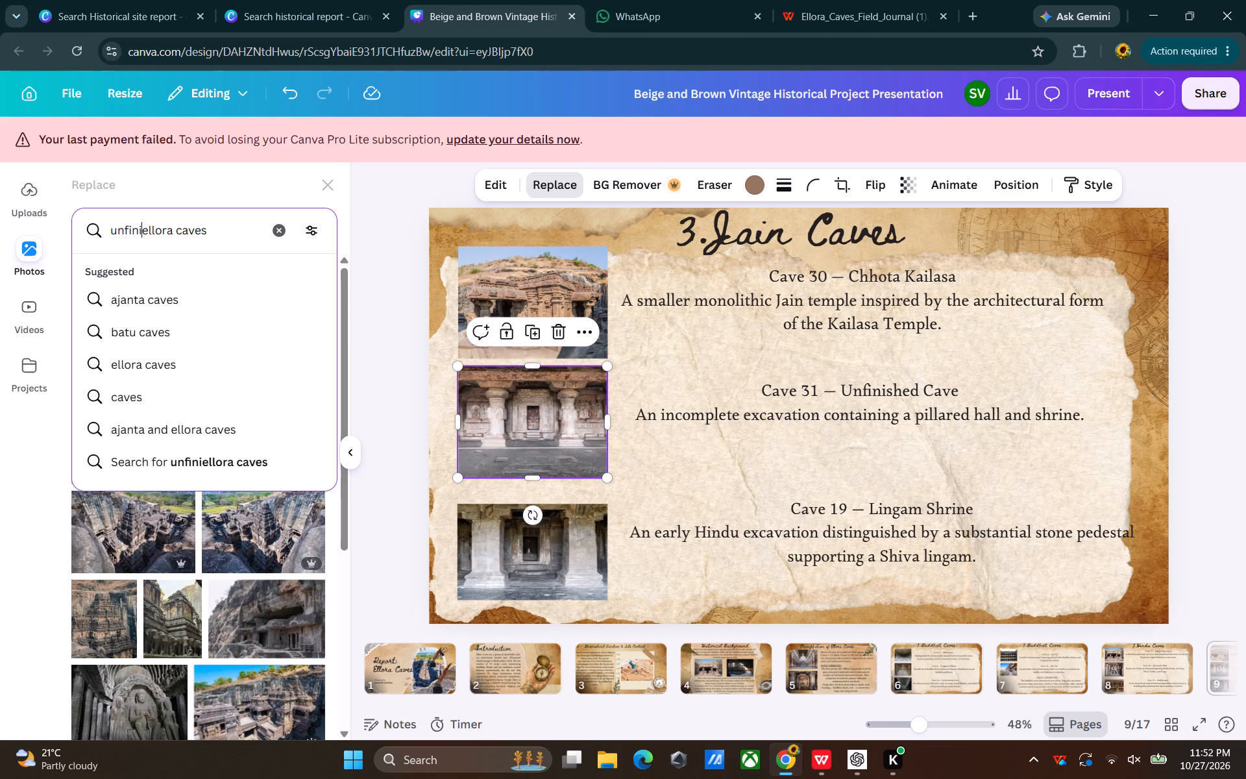
pyautogui.write('shed')
pyautogui.press('space')
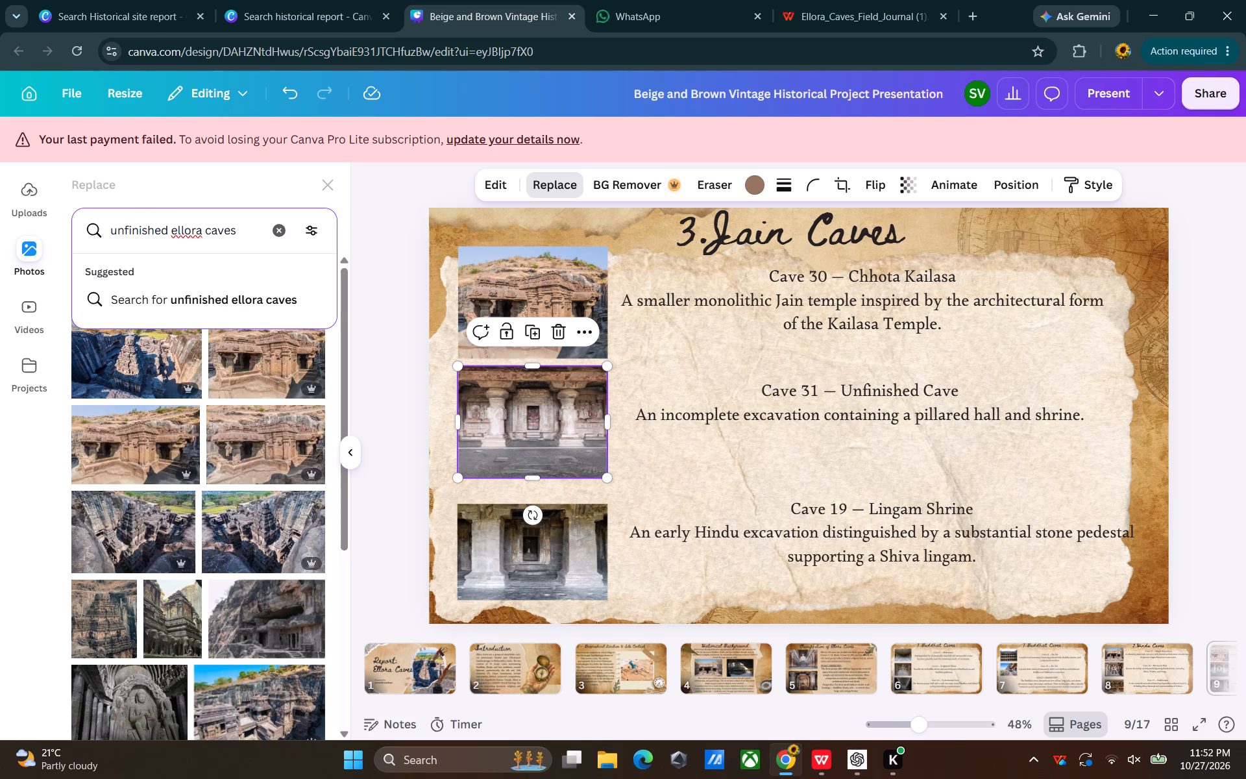
pyautogui.write('caves')
pyautogui.press('space')
pyautogui.press('Return')
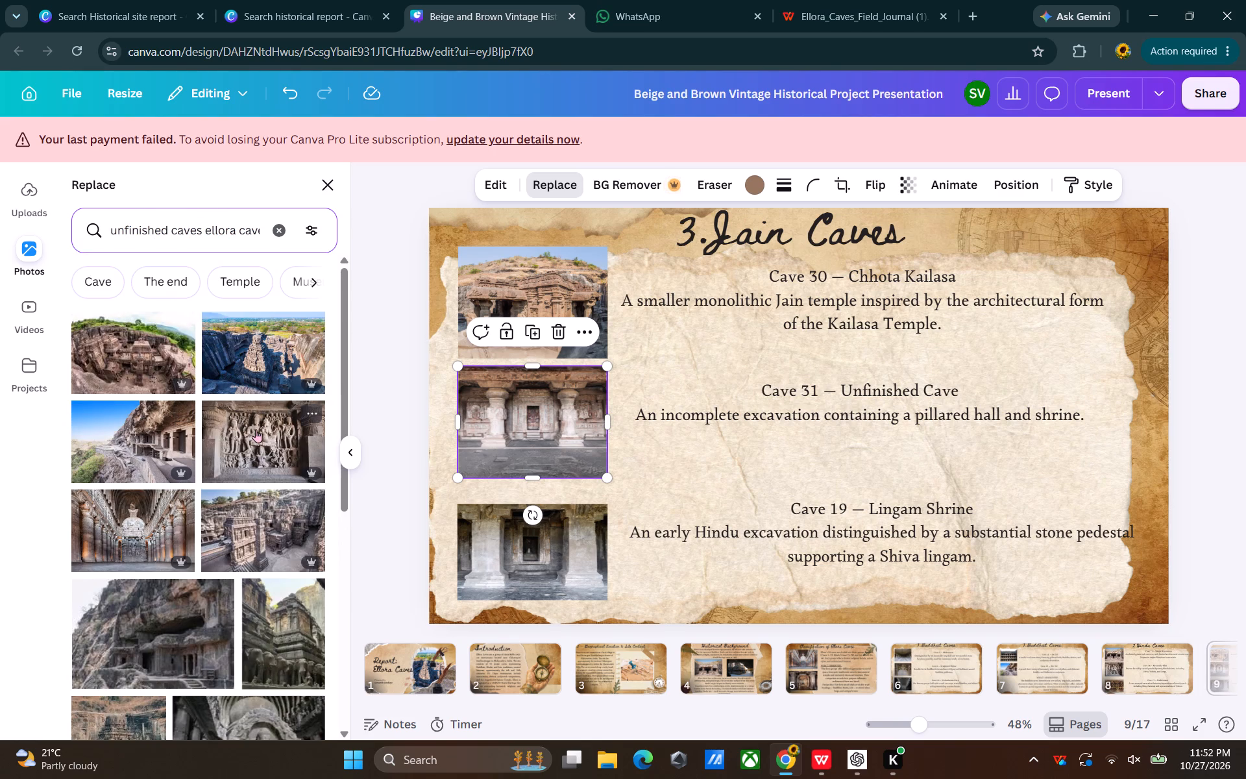
# Browse the photo results and replace the Cave 31 picture with a carved, pillared cave shrine interior.
pyautogui.scroll(-5, 256, 429)
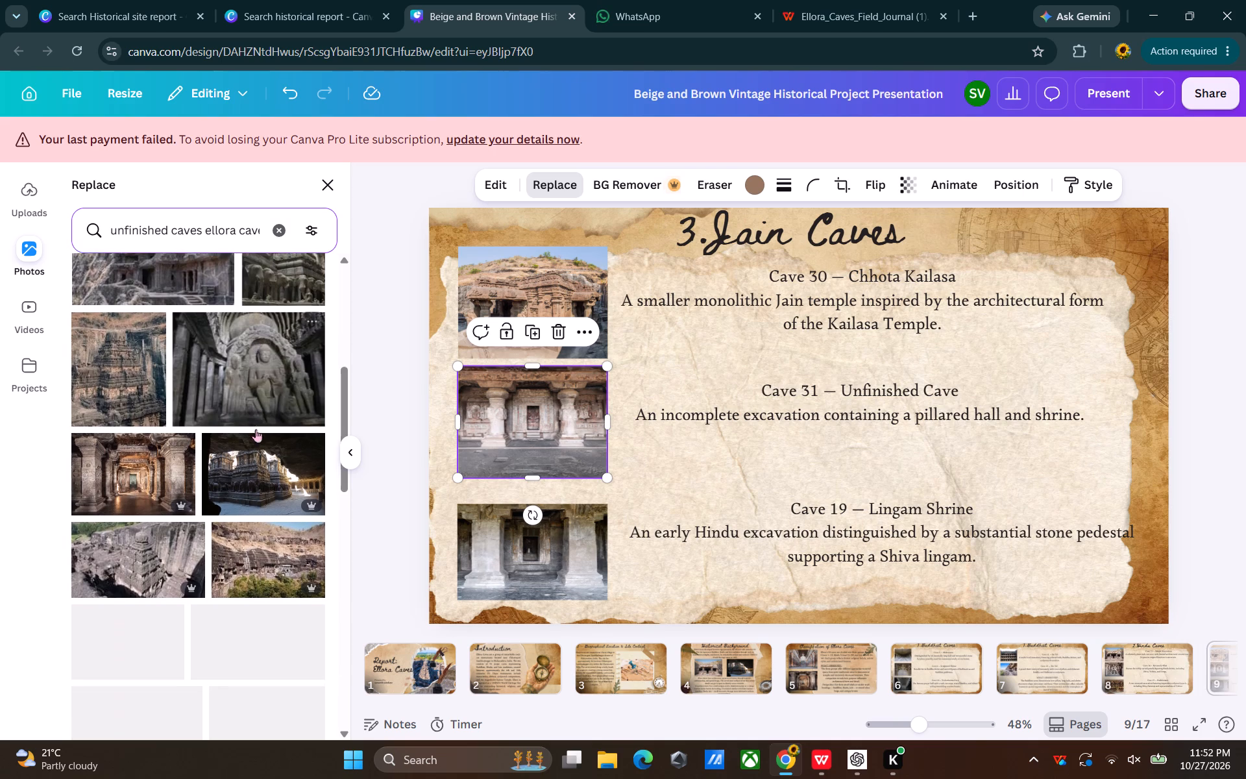
pyautogui.scroll(-3, 256, 429)
pyautogui.hscroll(1, 256, 429)
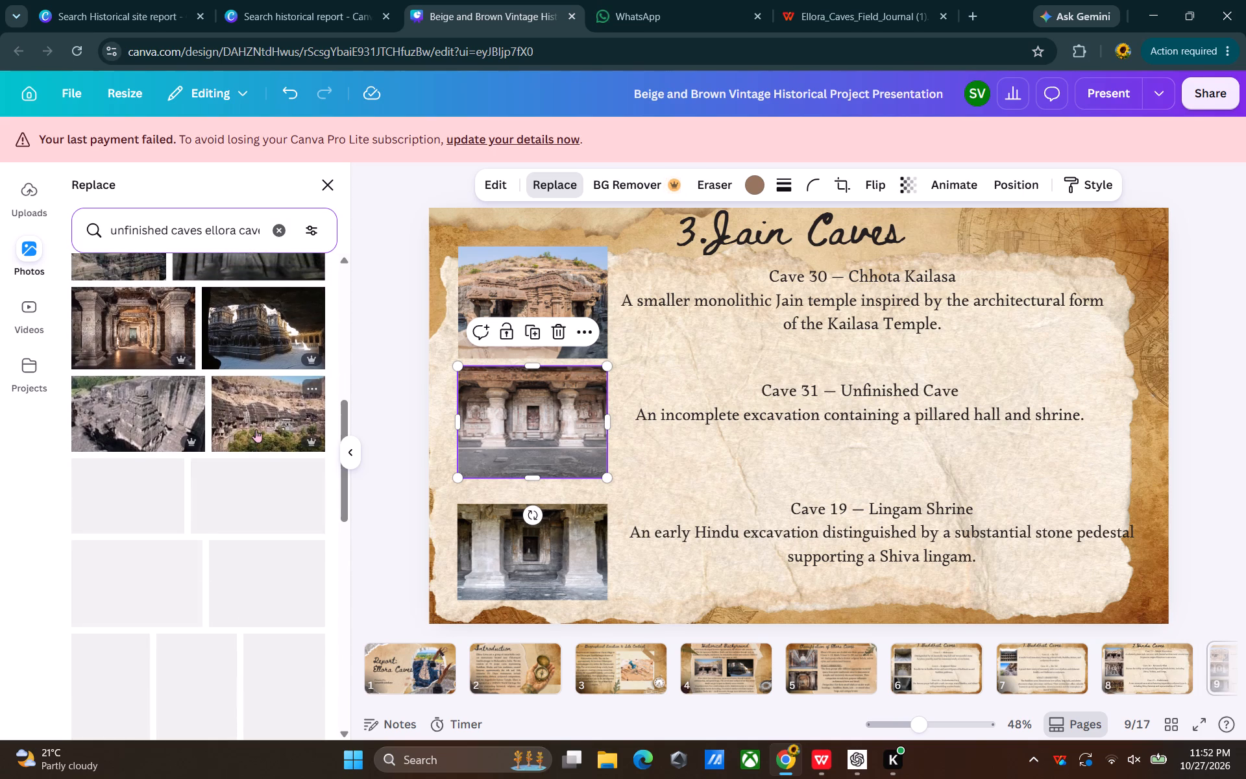
pyautogui.hscroll(1, 256, 429)
pyautogui.scroll(1, 256, 429)
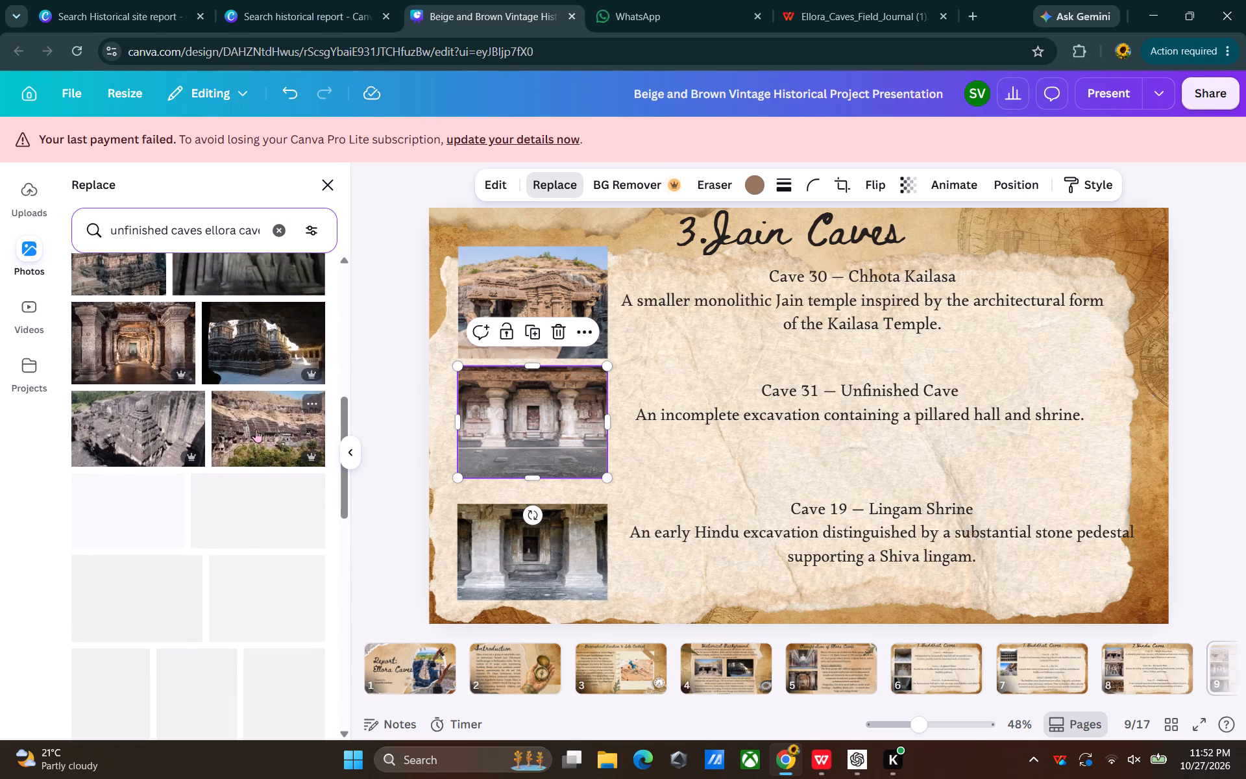
pyautogui.scroll(1, 256, 429)
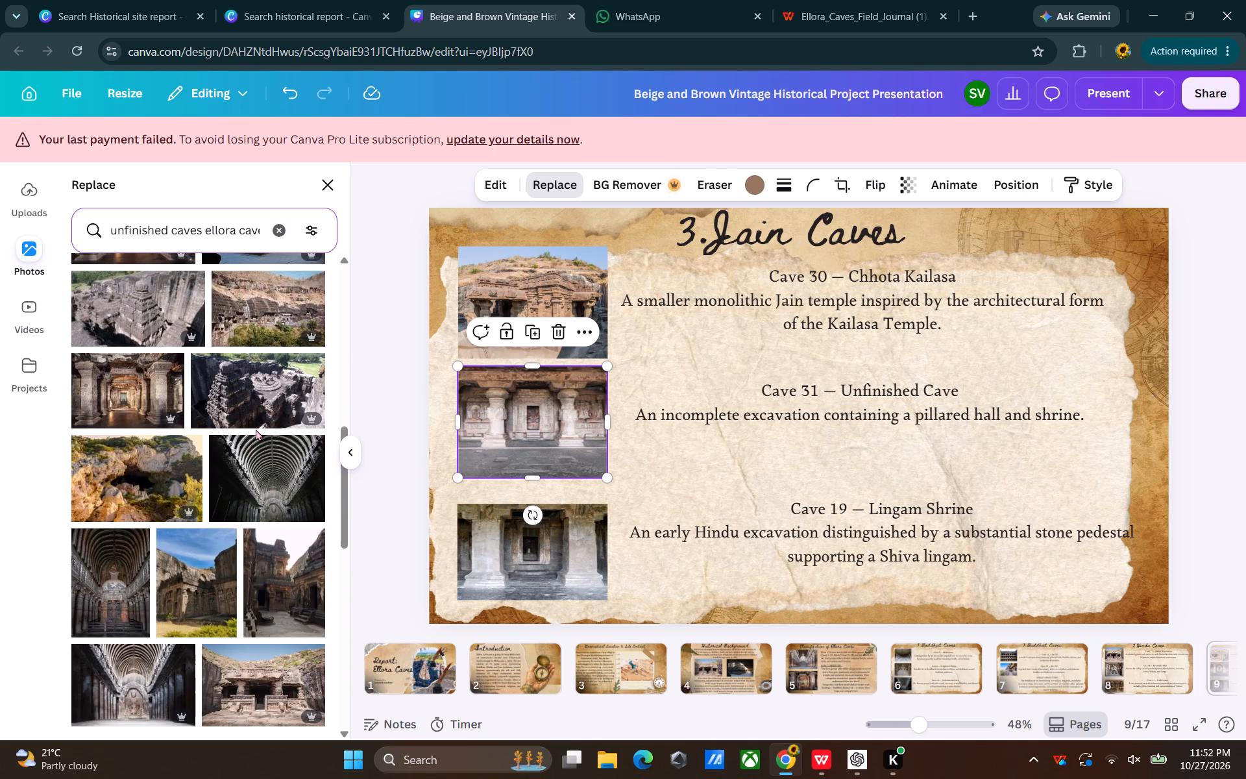
pyautogui.scroll(-3, 256, 429)
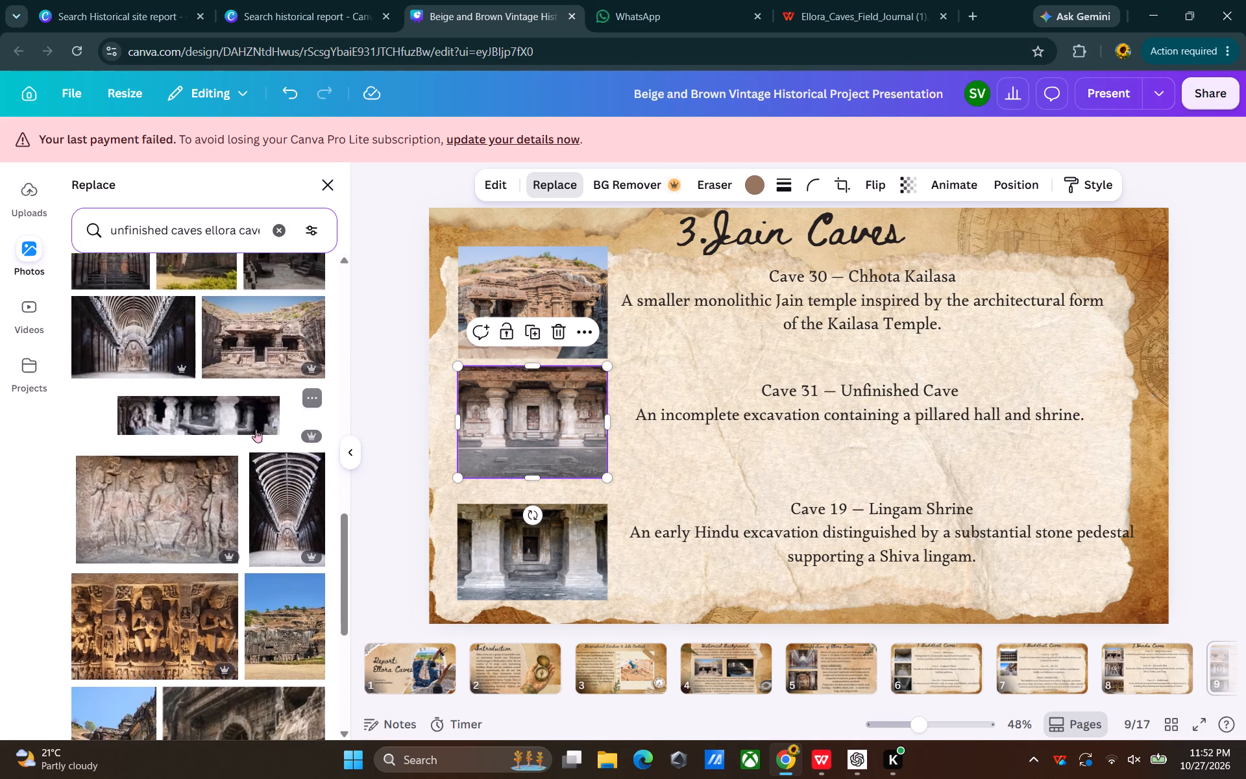
pyautogui.scroll(-5, 256, 429)
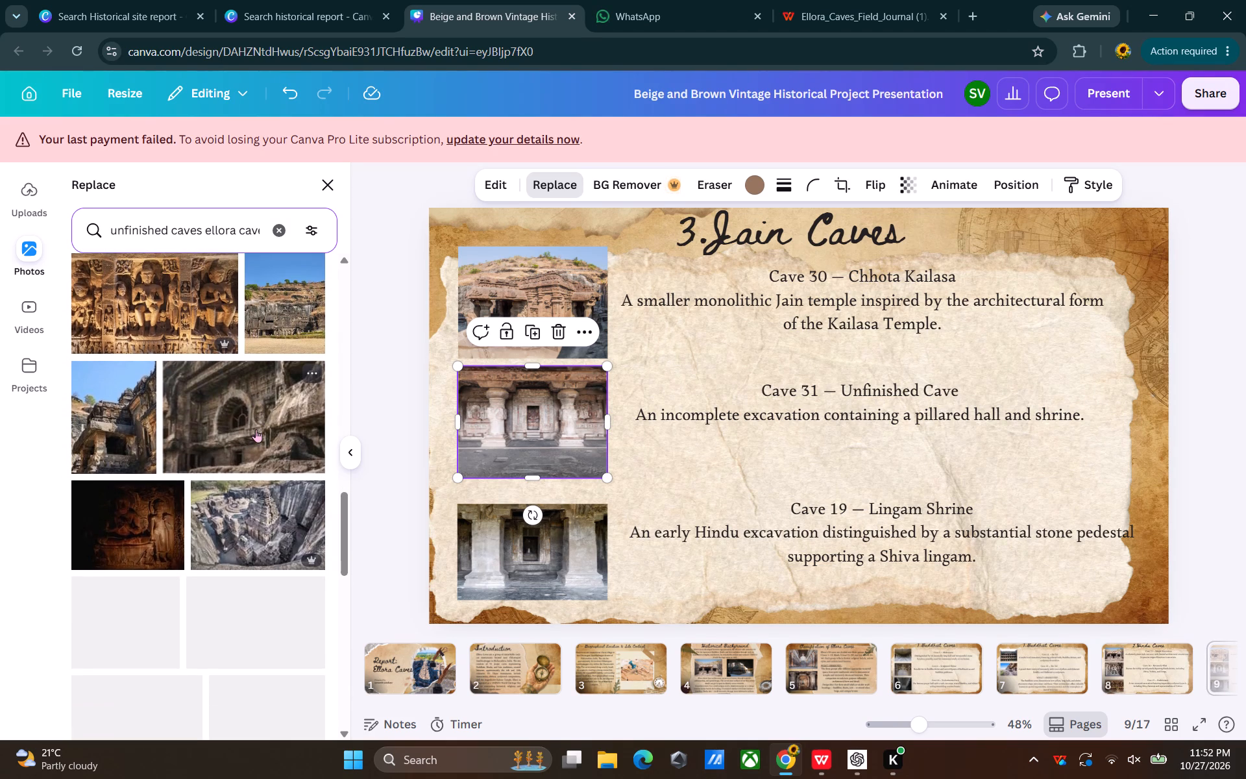
pyautogui.scroll(-2, 256, 429)
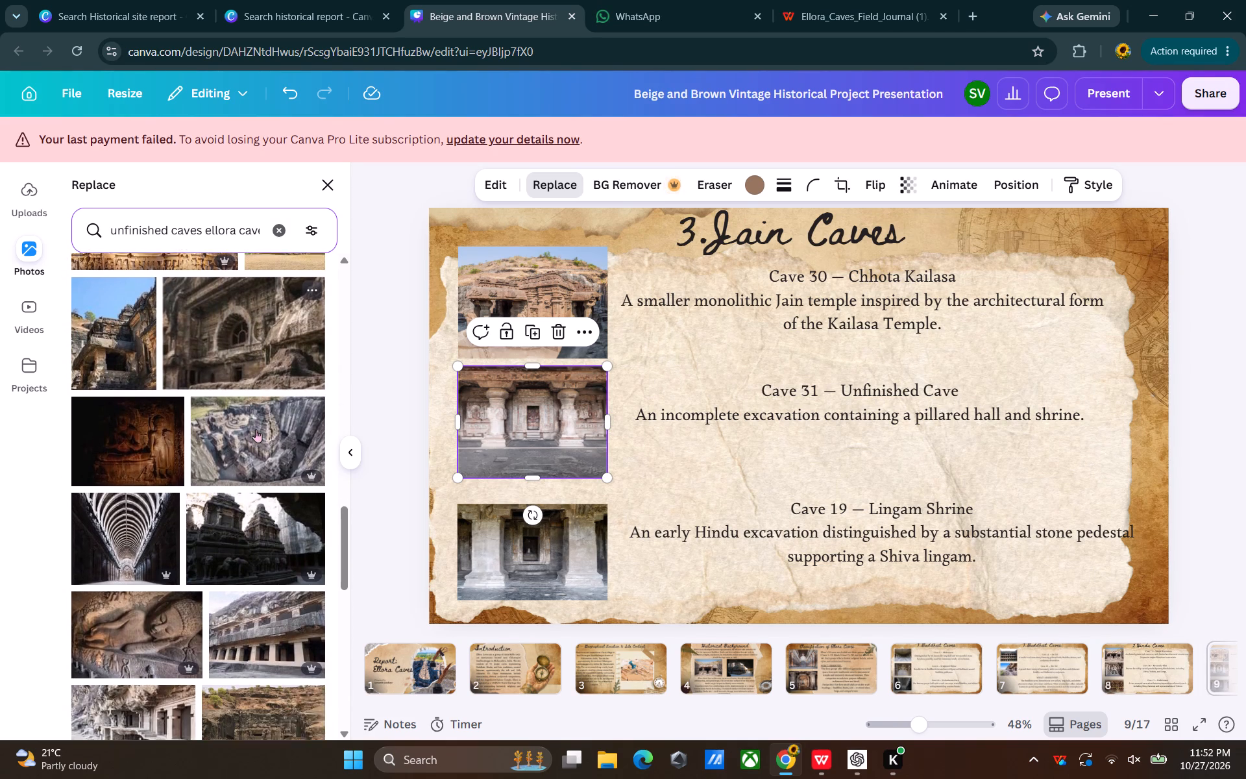
pyautogui.scroll(-6, 256, 429)
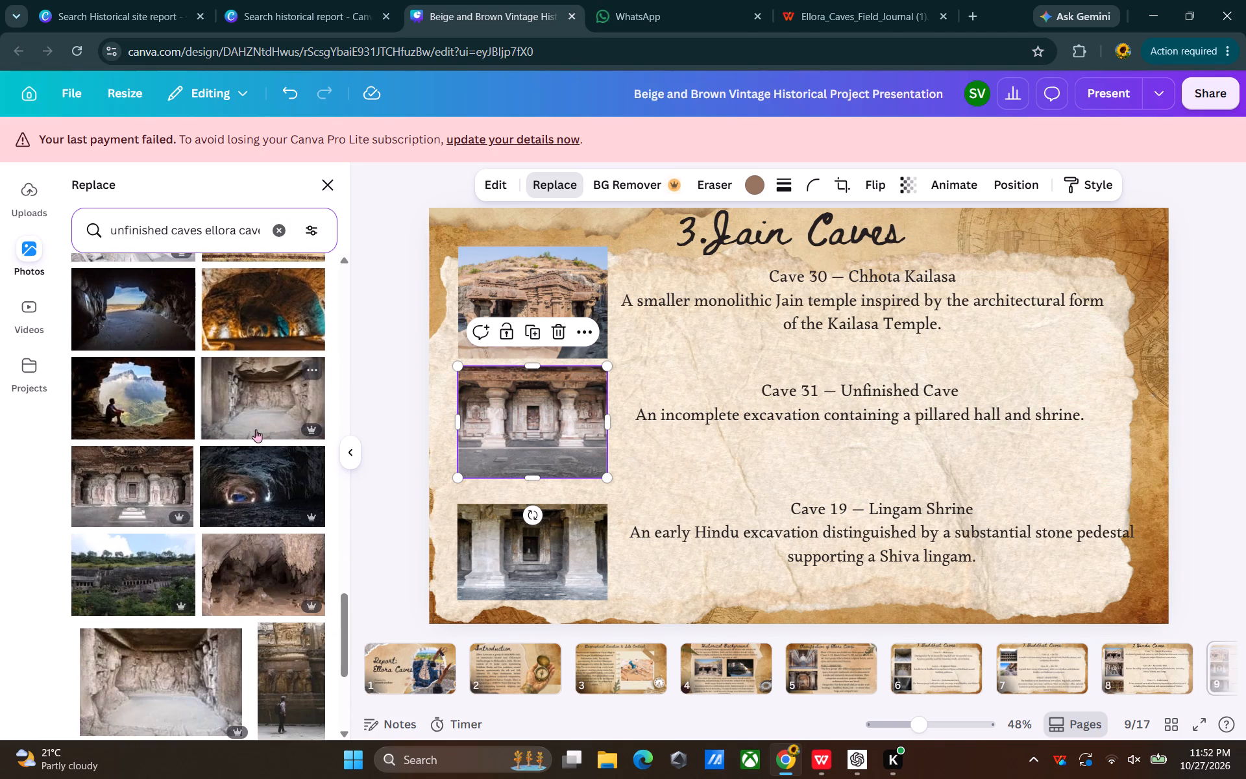
pyautogui.scroll(-1, 256, 429)
pyautogui.click(127, 434)
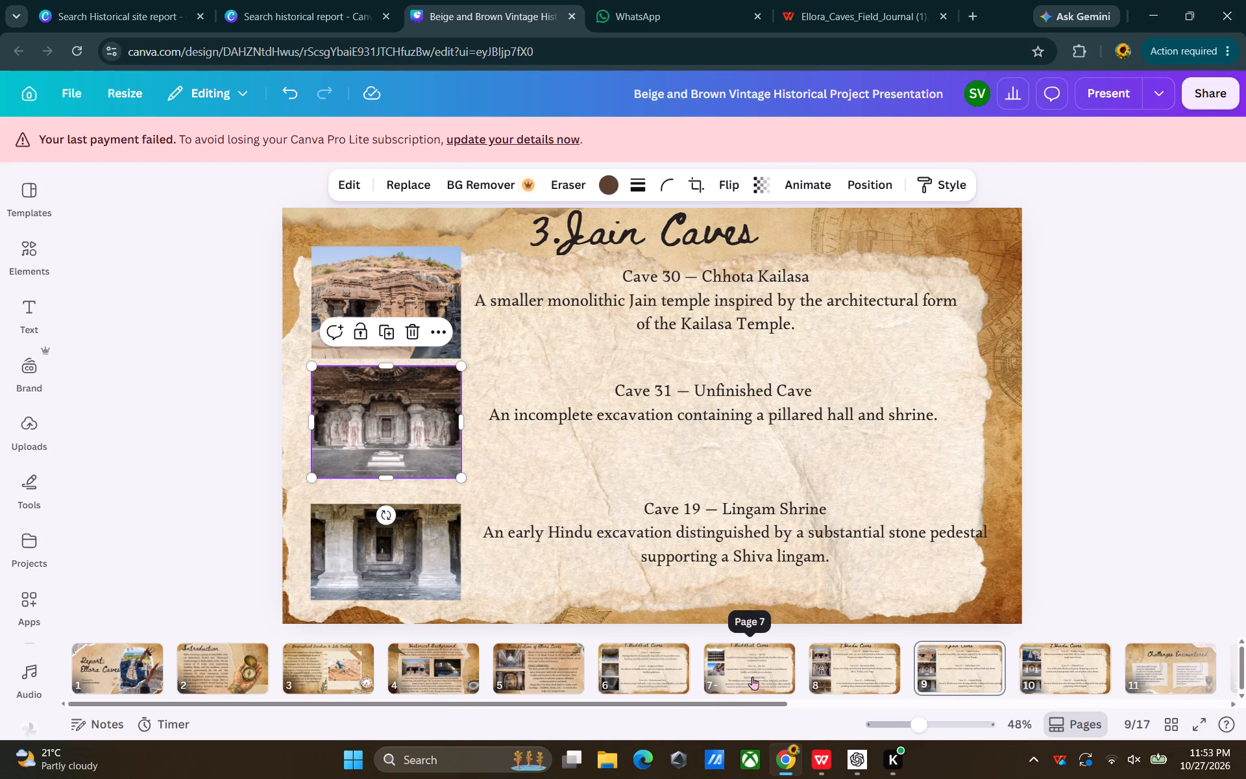
# Compare the Buddhist, Hindu and Jain Caves slides on pages 7 to 10 to check their content and order.
pyautogui.click(863, 679)
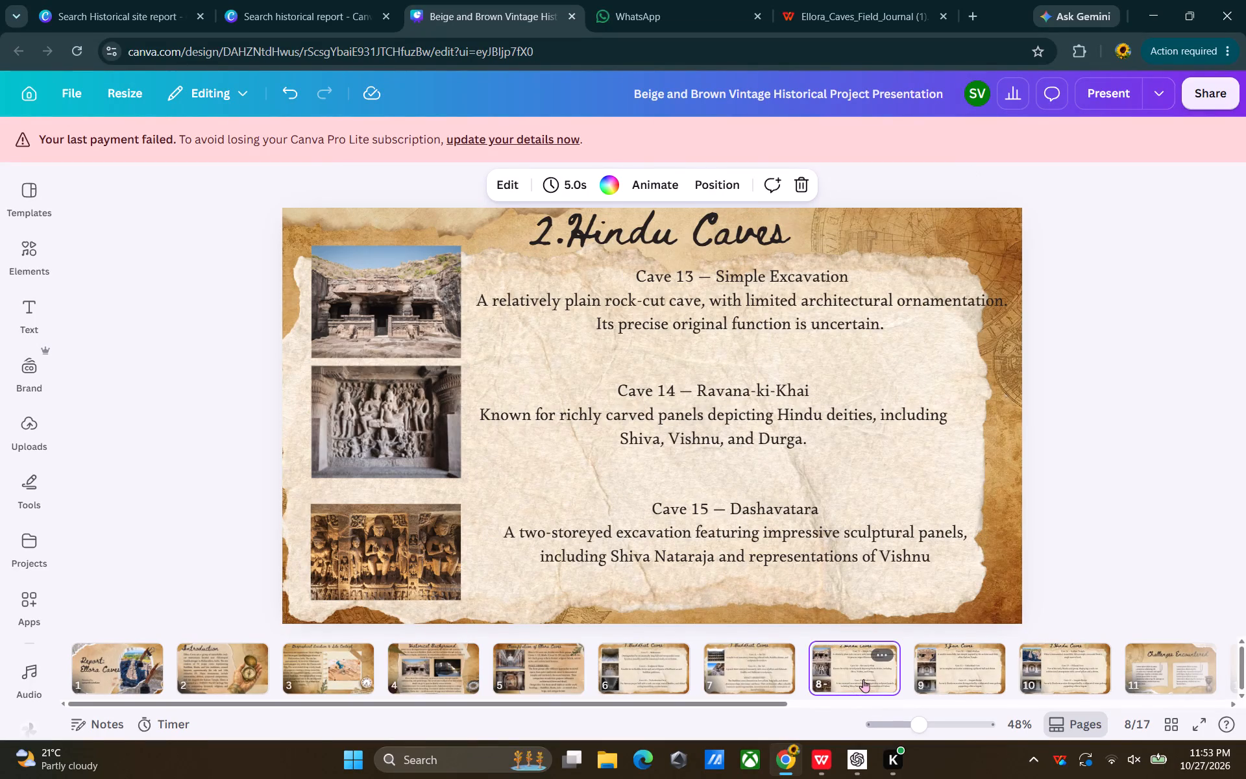
pyautogui.click(977, 675)
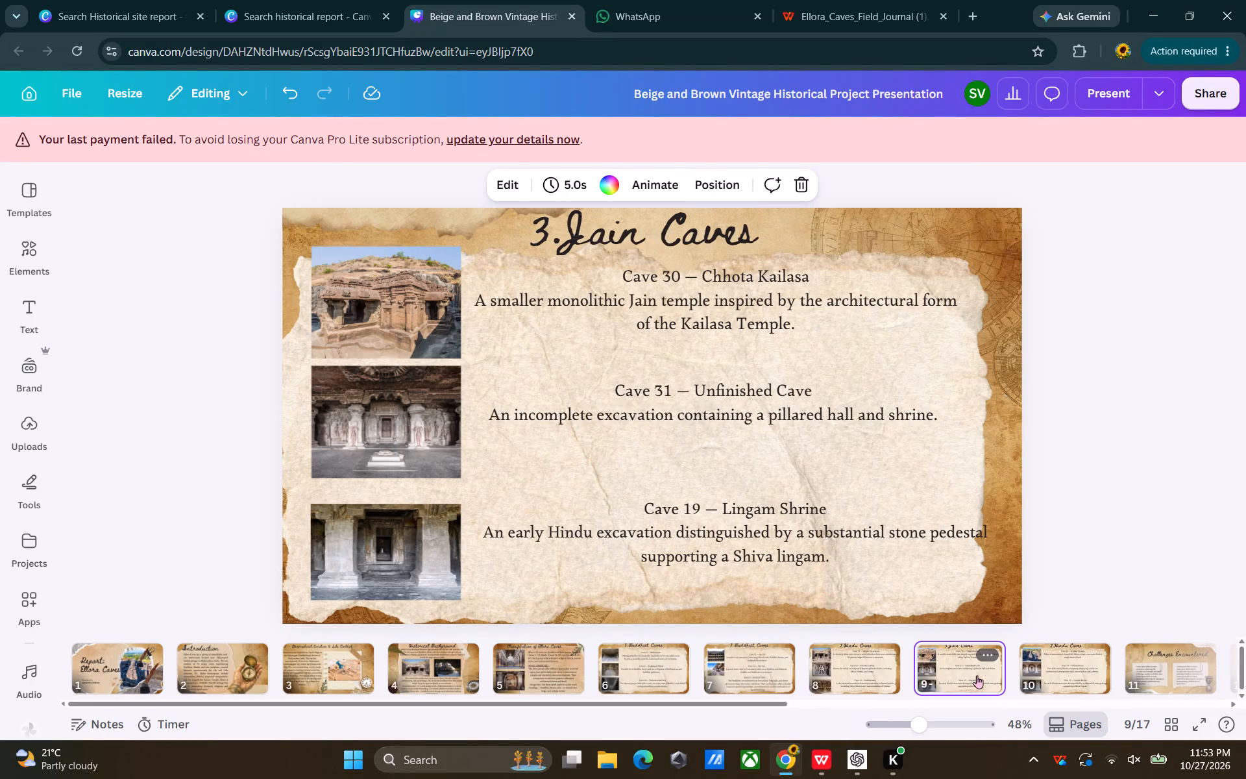
pyautogui.click(850, 702)
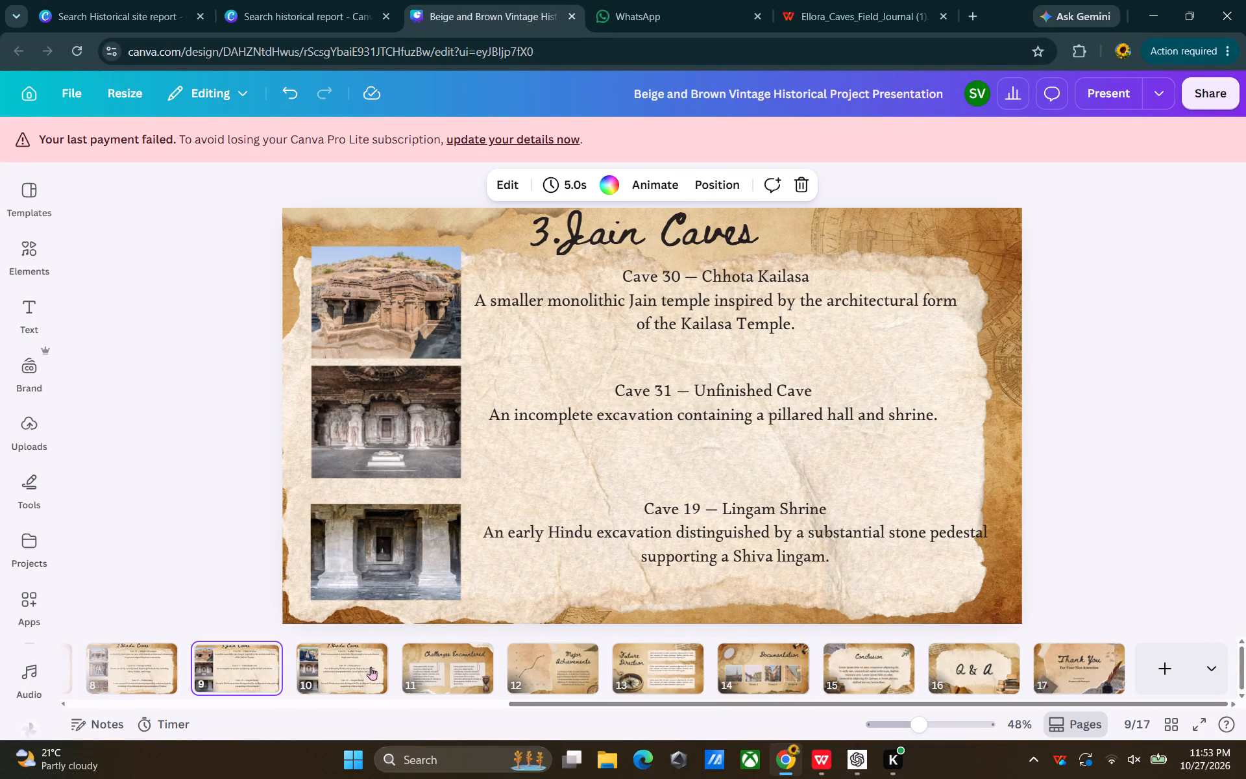
pyautogui.hscroll(1, 371, 667)
pyautogui.click(319, 670)
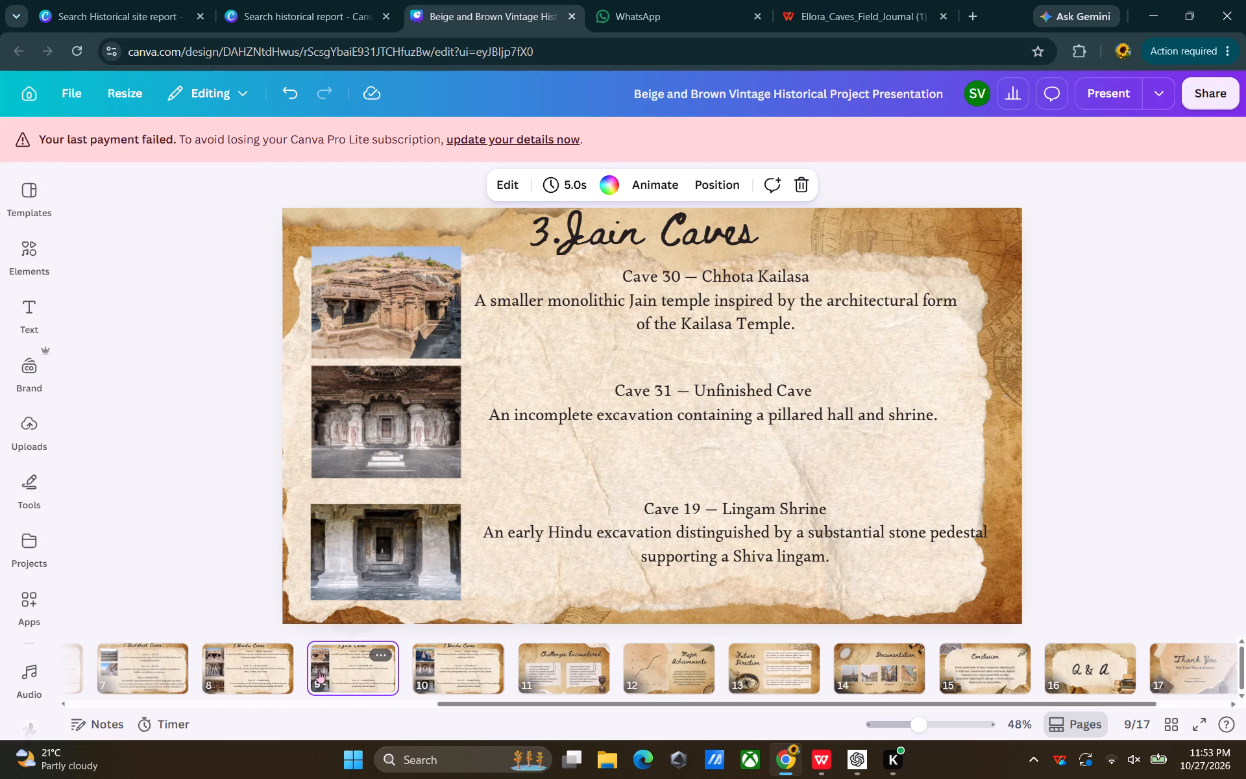
pyautogui.click(371, 668)
pyautogui.click(476, 672)
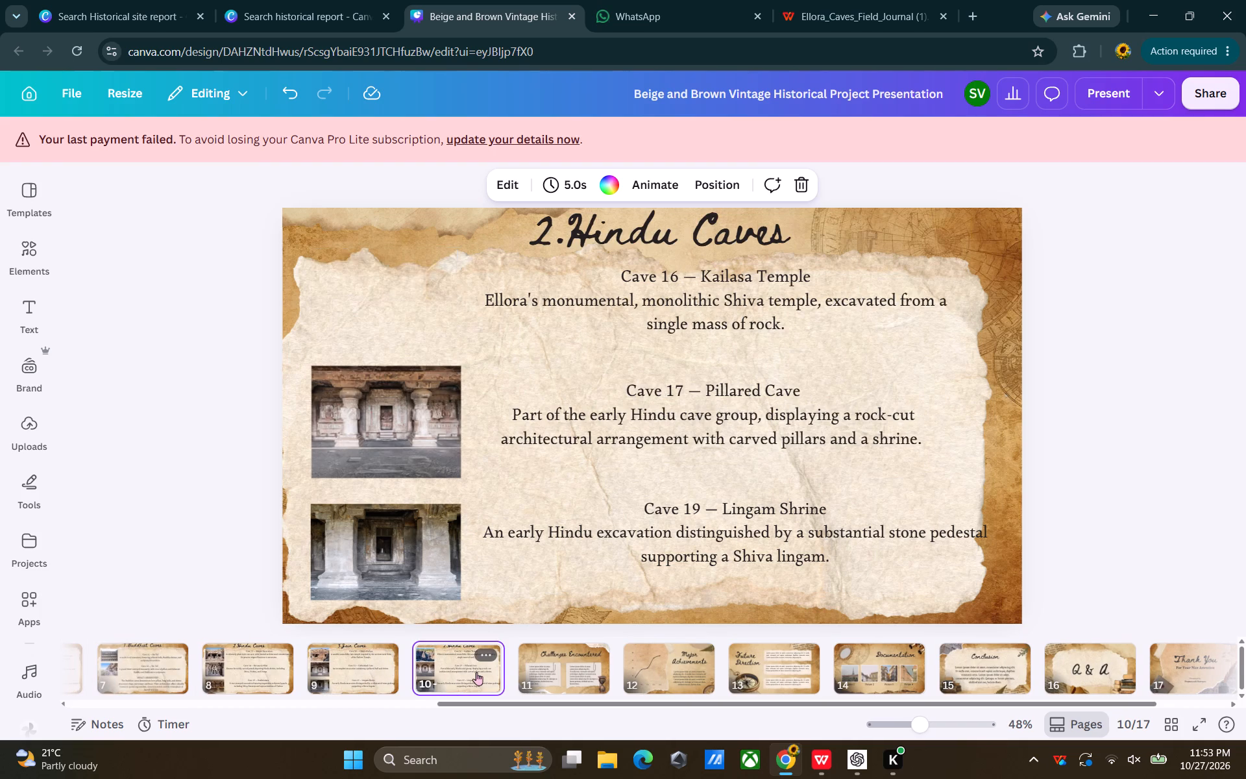
pyautogui.click(323, 660)
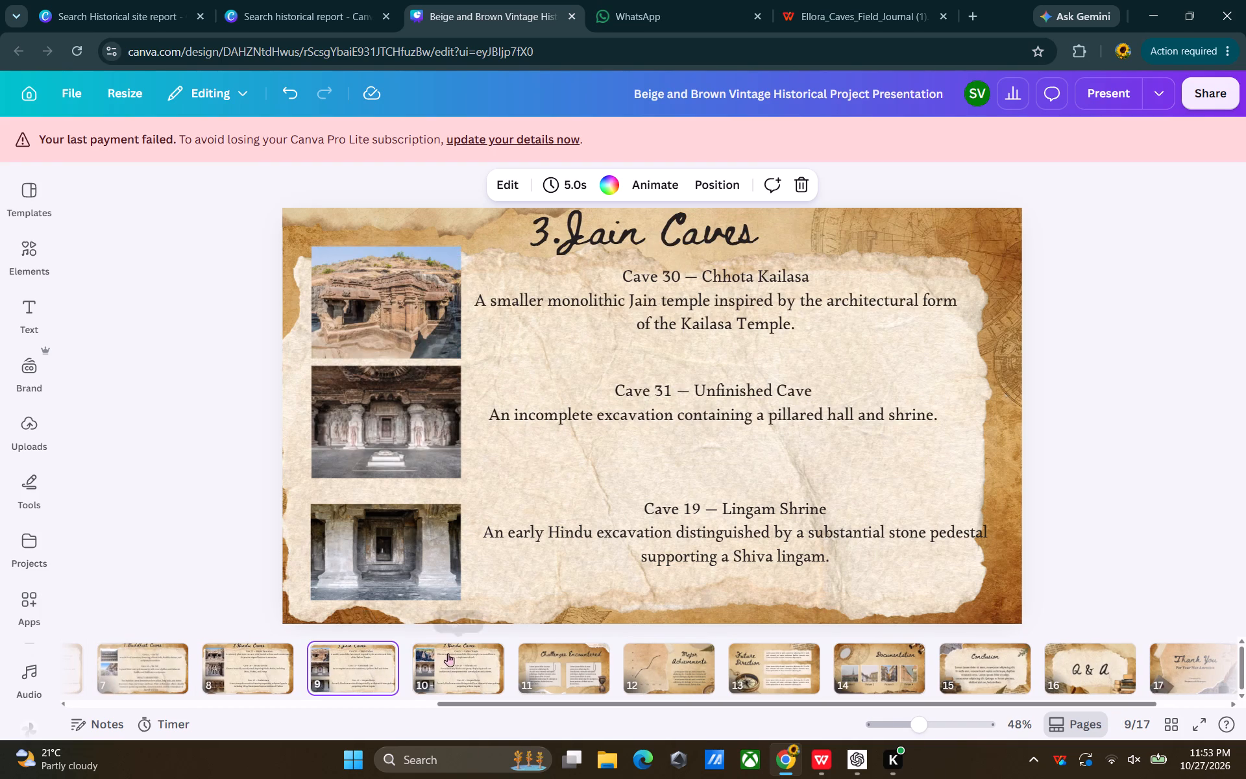
pyautogui.click(467, 654)
pyautogui.hscroll(1, 265, 661)
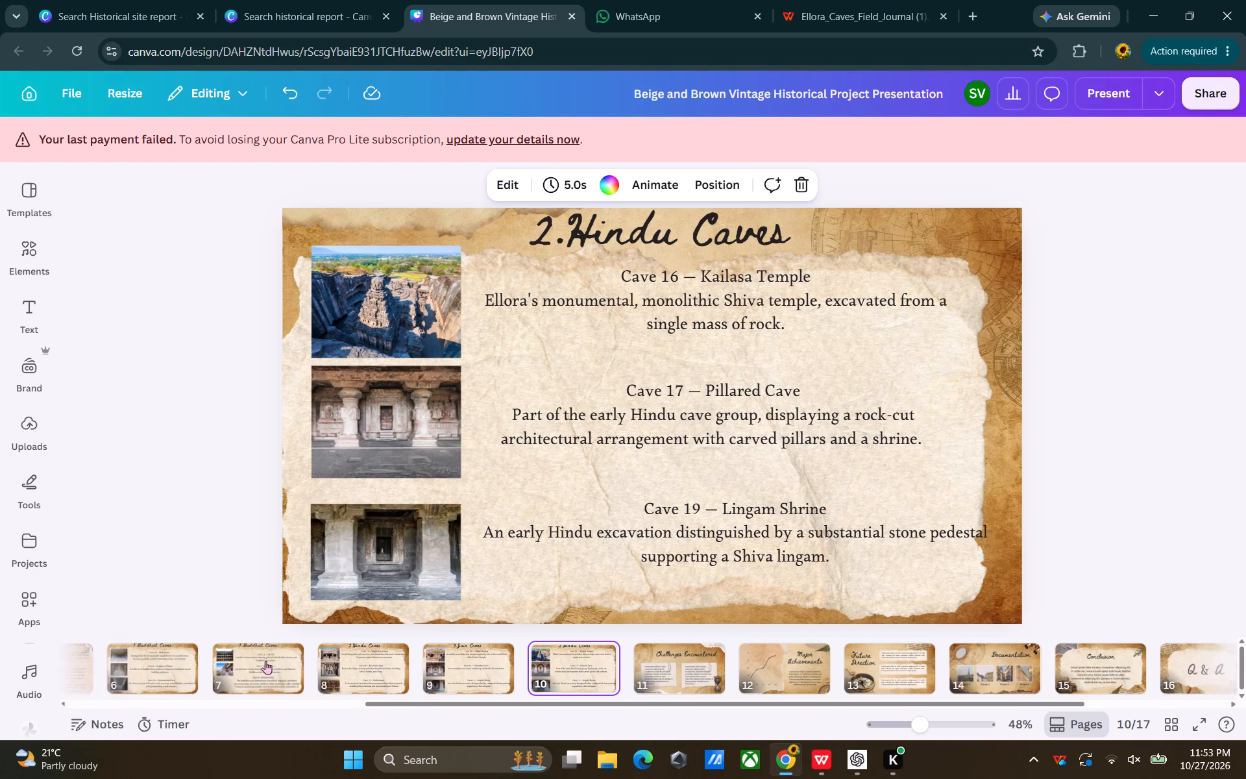
pyautogui.hscroll(1, 265, 661)
pyautogui.click(279, 662)
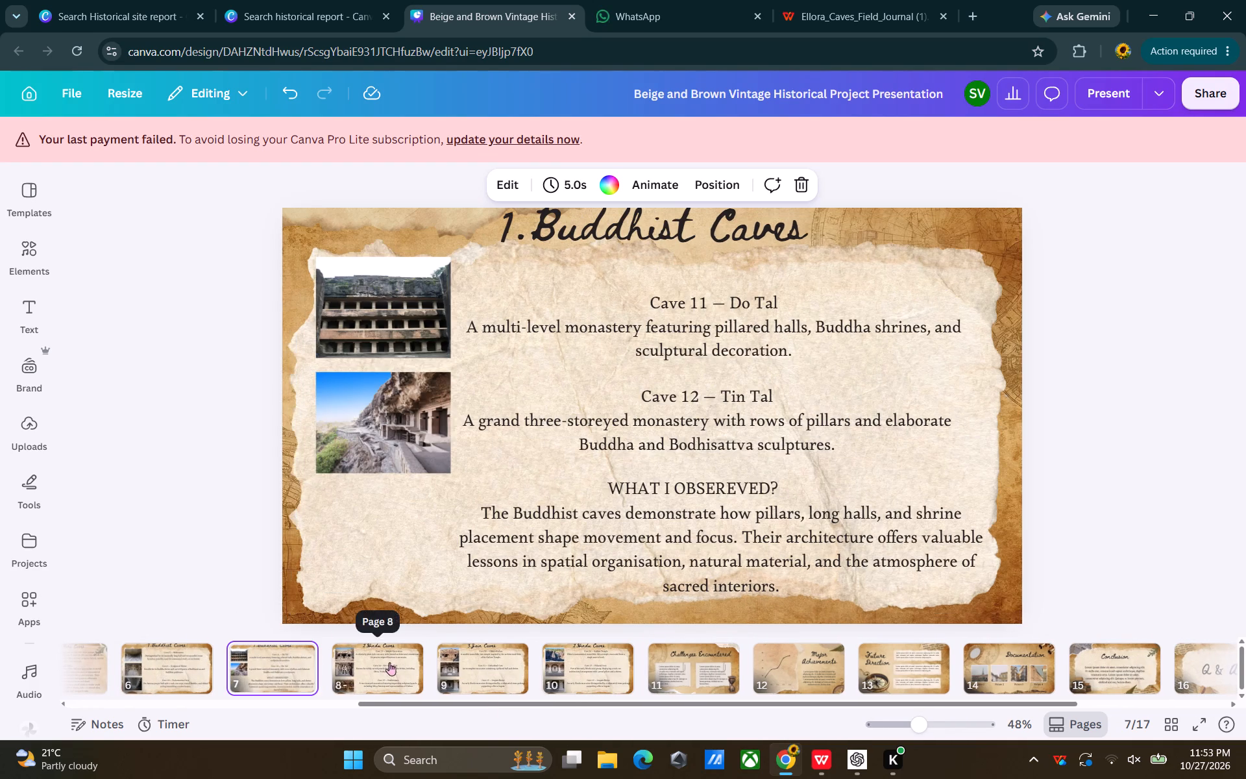
# Move the Hindu Caves slide with Caves 16, 17 and 19 from page 10 to page 9, ahead of the Jain Caves slide.
pyautogui.moveTo(571, 671); pyautogui.dragTo(397, 661)
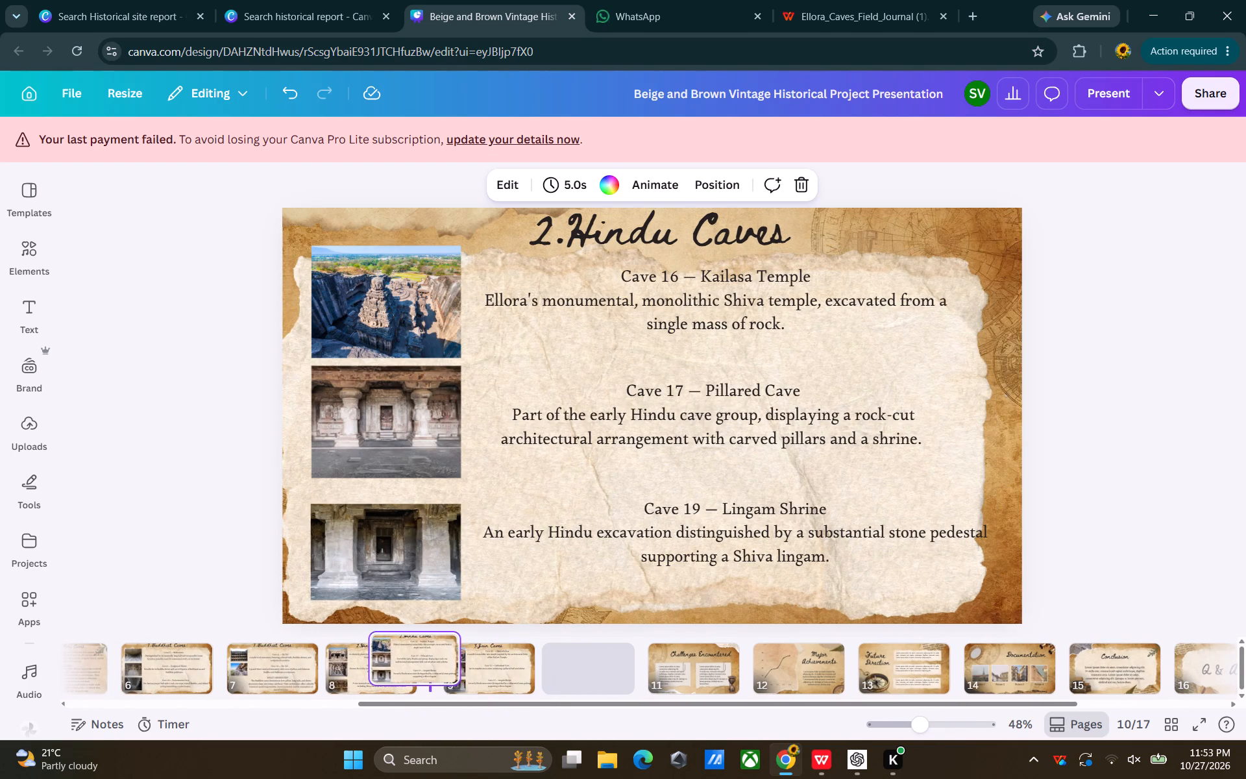
pyautogui.moveTo(397, 661); pyautogui.dragTo(293, 686)
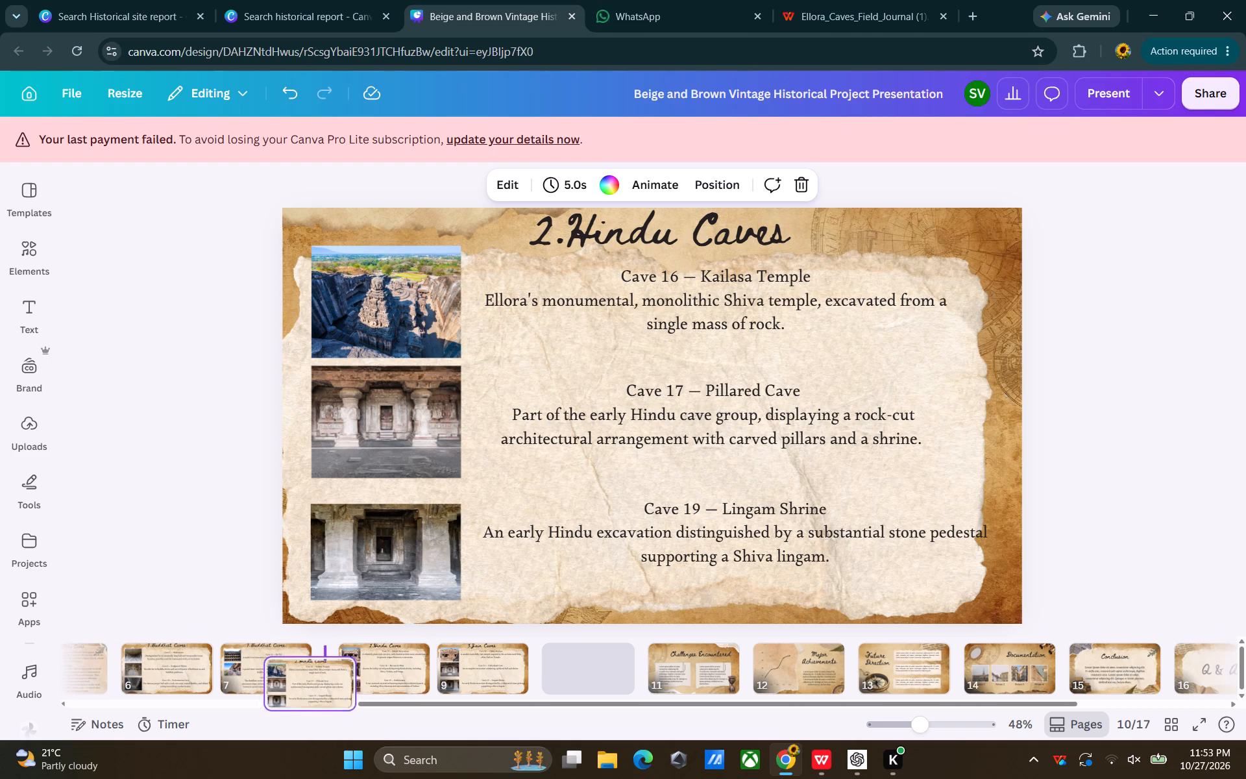
pyautogui.moveTo(293, 686); pyautogui.dragTo(411, 660)
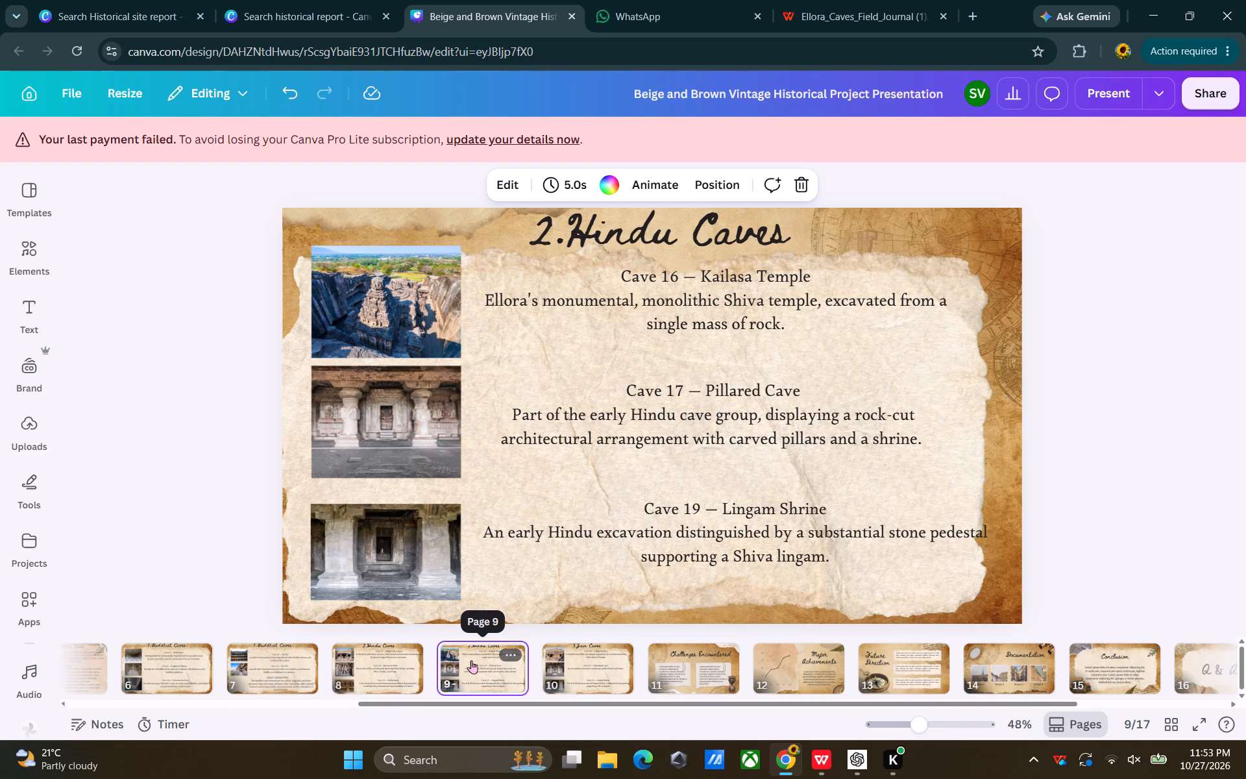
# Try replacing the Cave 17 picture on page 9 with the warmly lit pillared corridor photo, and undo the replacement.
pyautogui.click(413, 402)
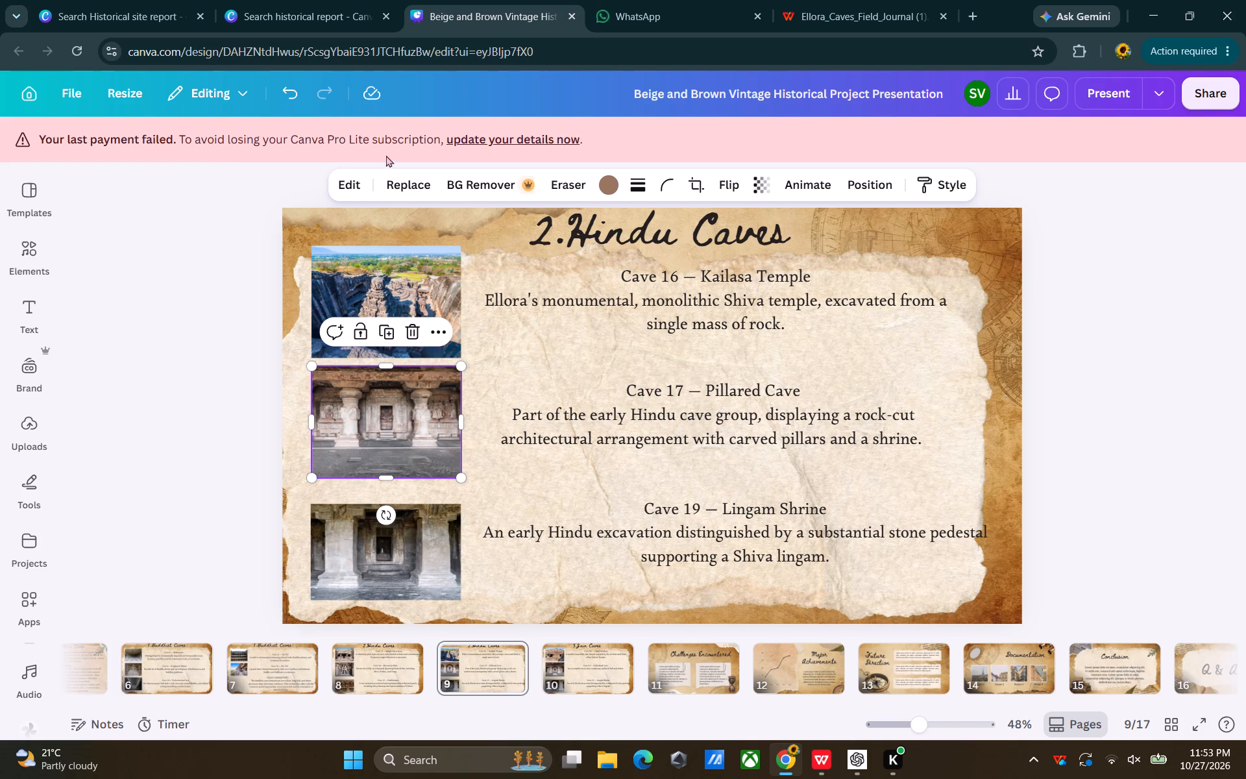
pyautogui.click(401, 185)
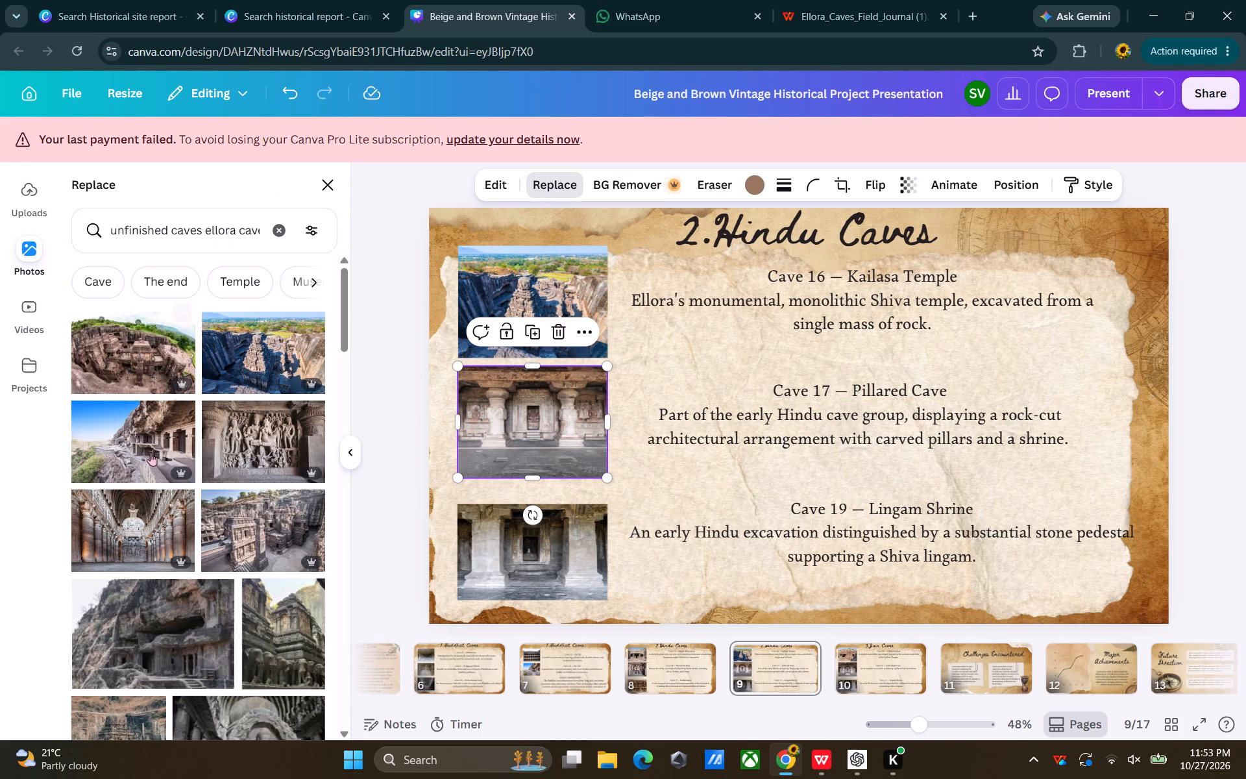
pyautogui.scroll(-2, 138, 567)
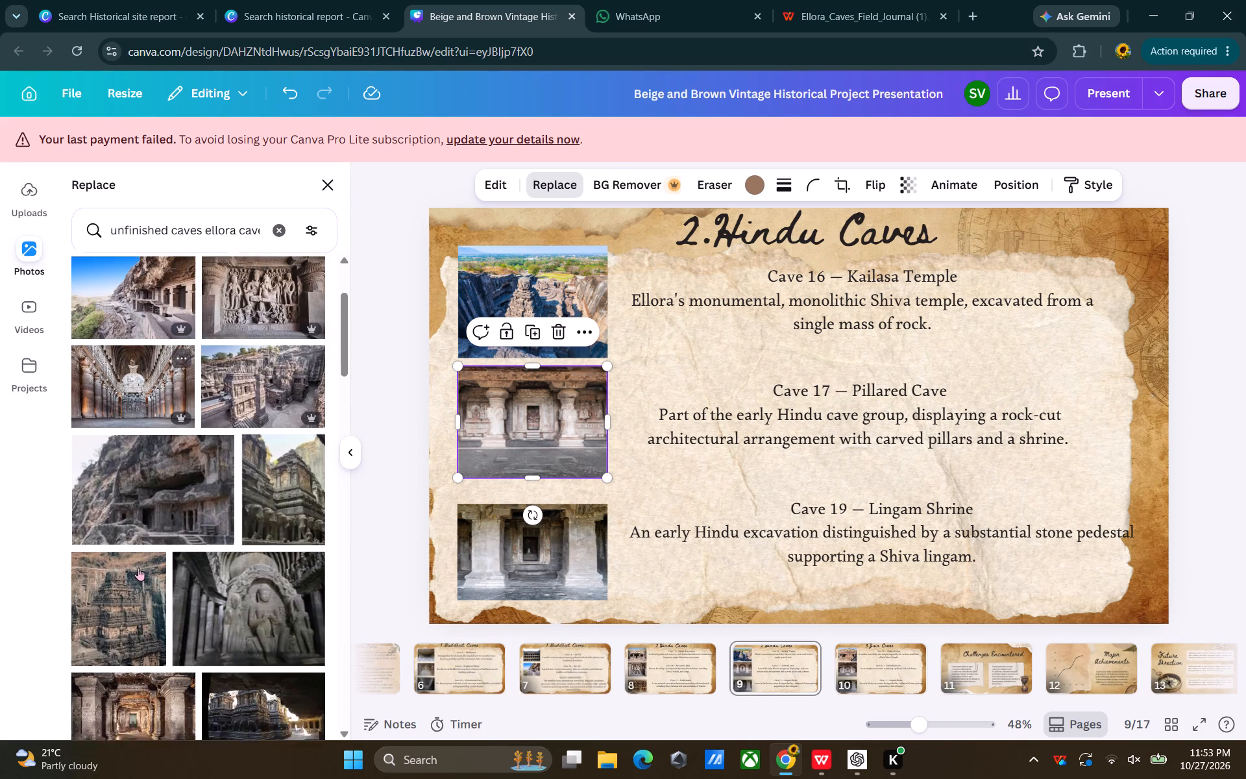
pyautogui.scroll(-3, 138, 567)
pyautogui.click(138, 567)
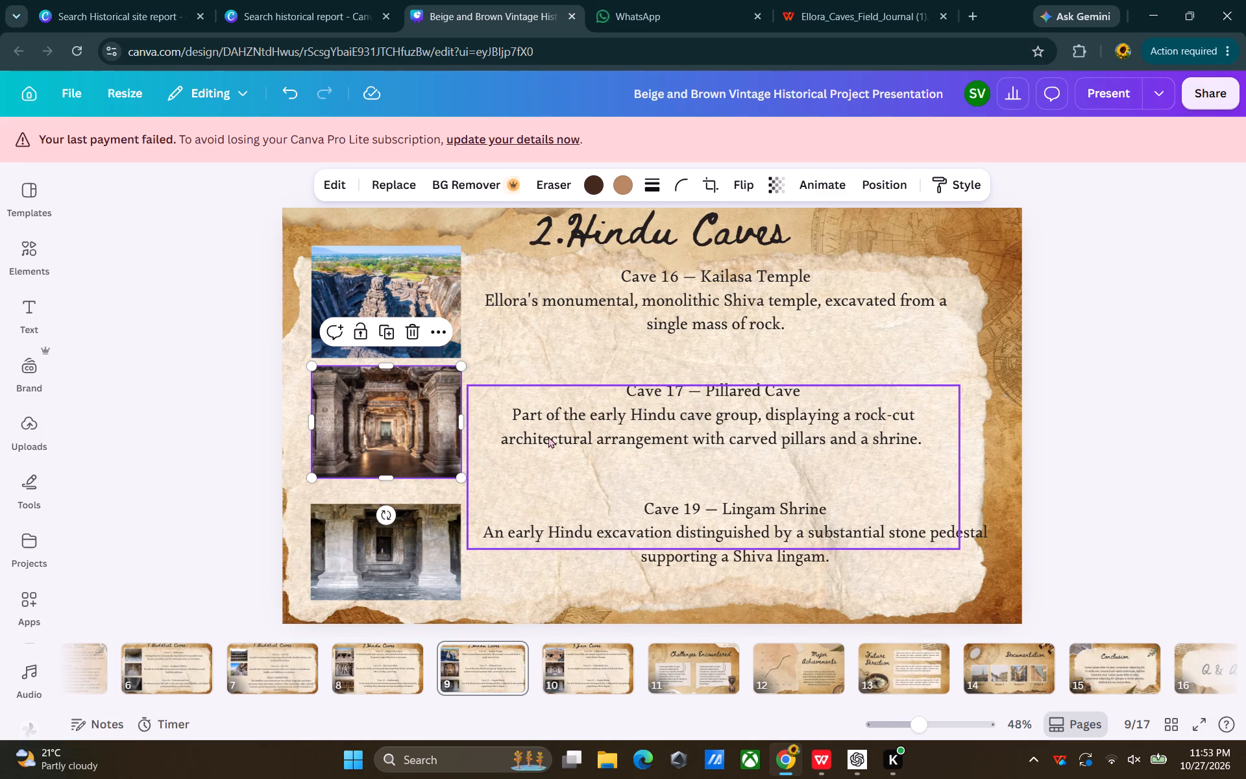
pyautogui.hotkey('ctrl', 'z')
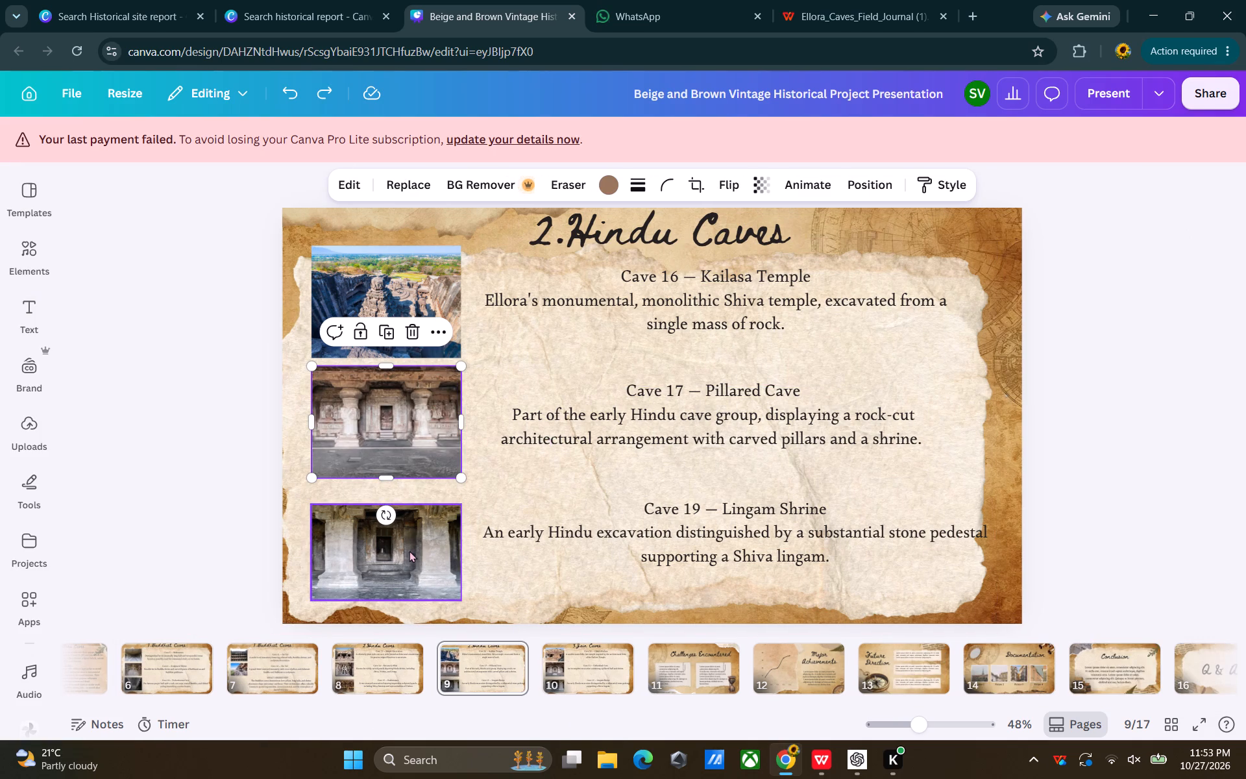
# Replace the Cave 19 picture on page 9 with the warmly lit pillared corridor photo.
pyautogui.click(409, 550)
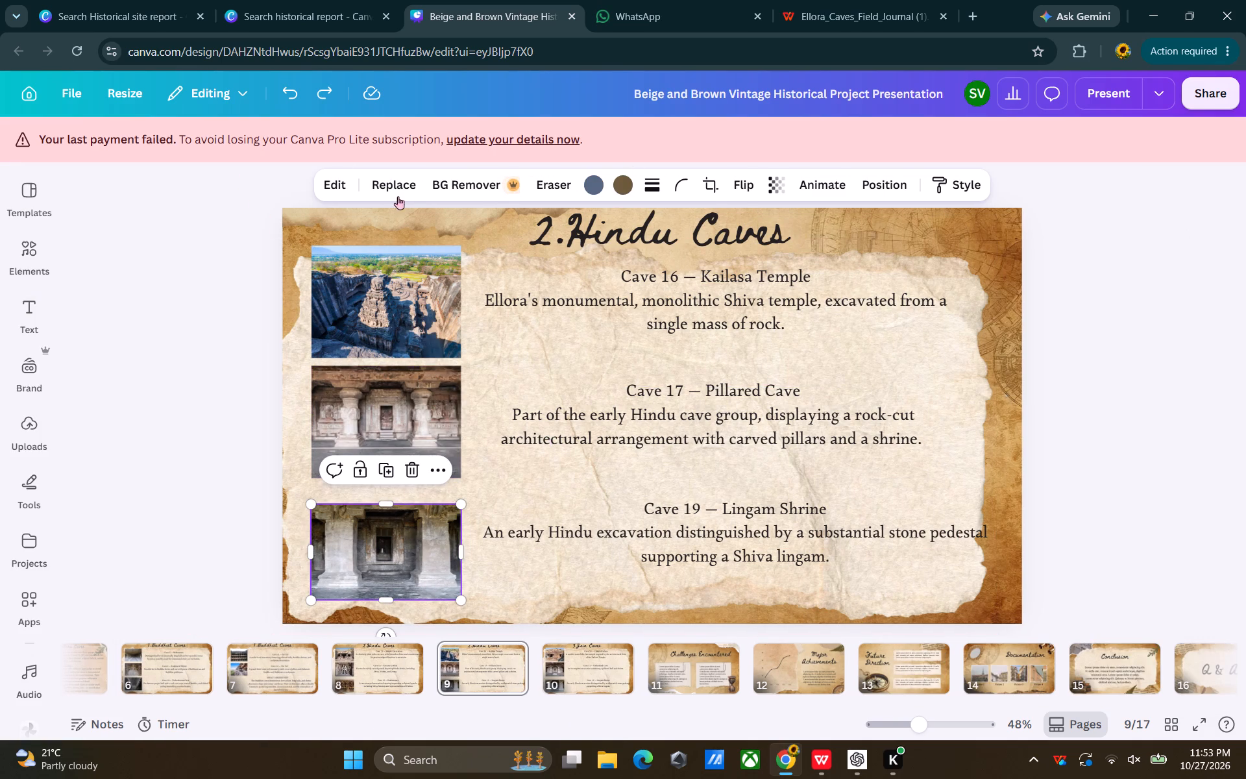
pyautogui.click(397, 182)
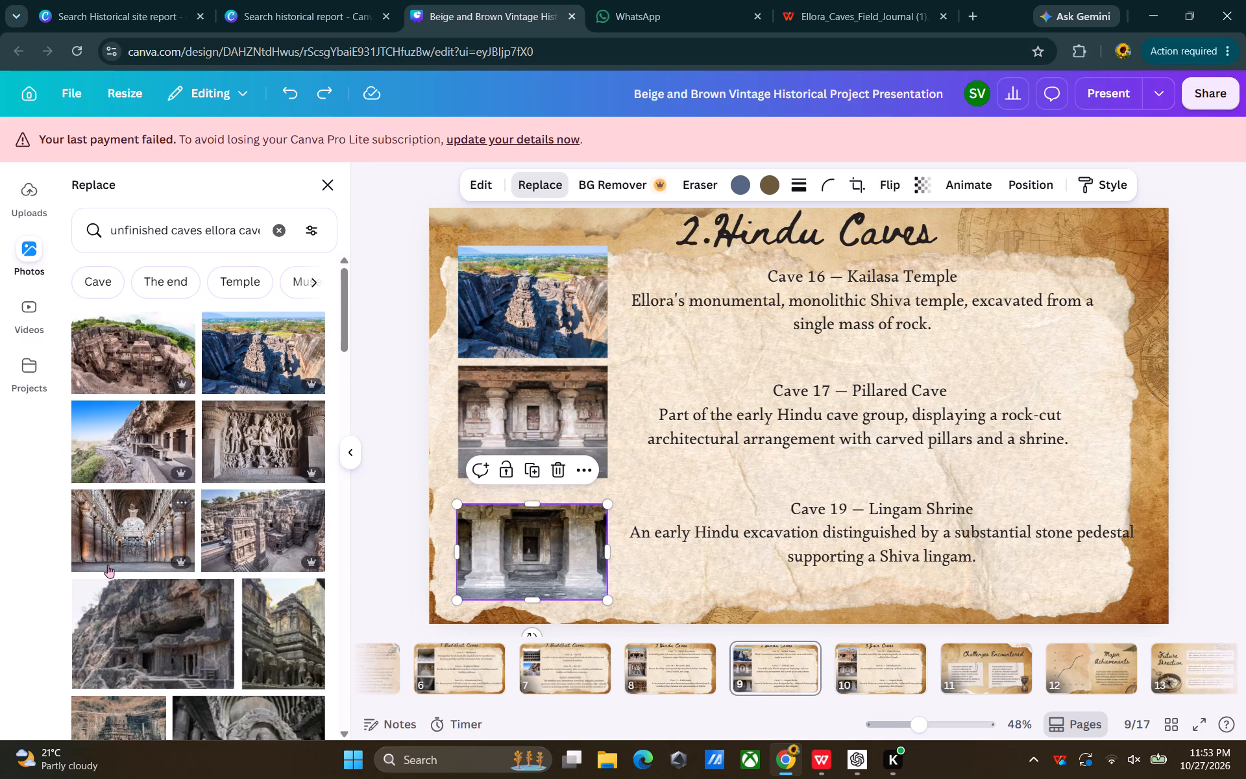
pyautogui.scroll(-3, 108, 565)
pyautogui.click(107, 629)
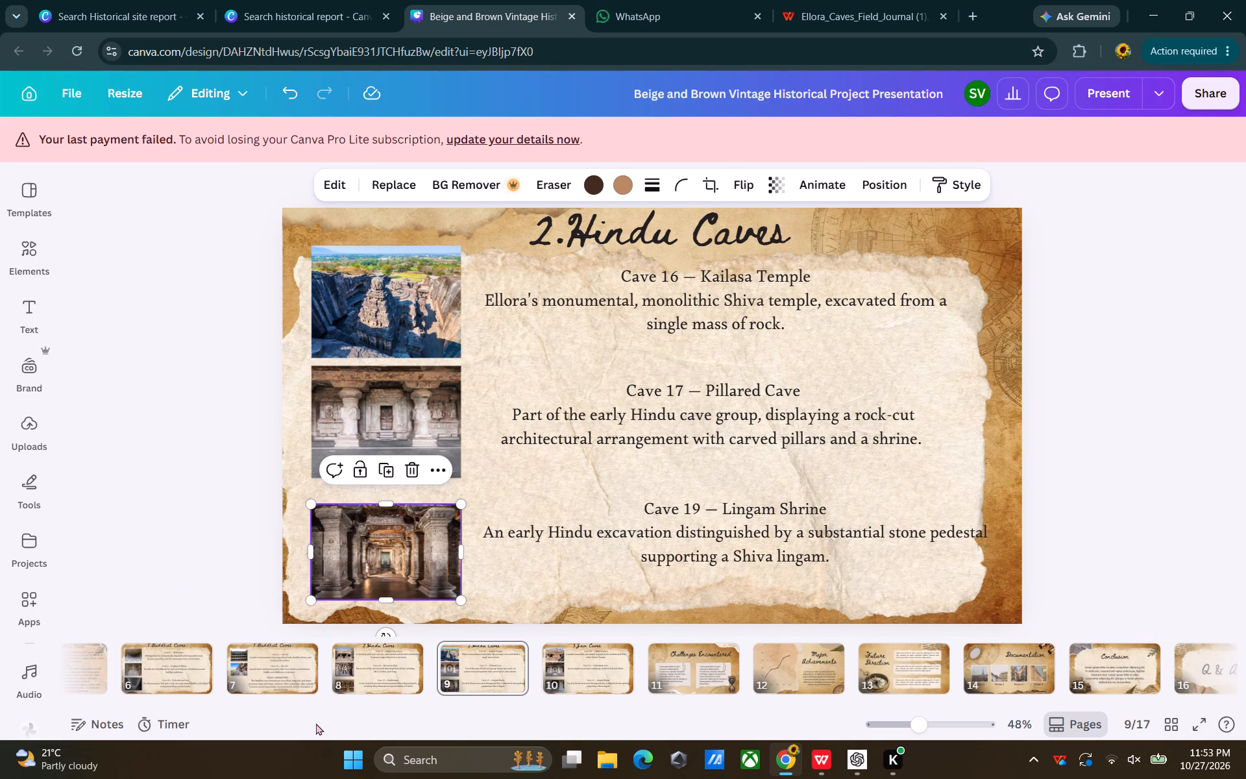
pyautogui.click(503, 682)
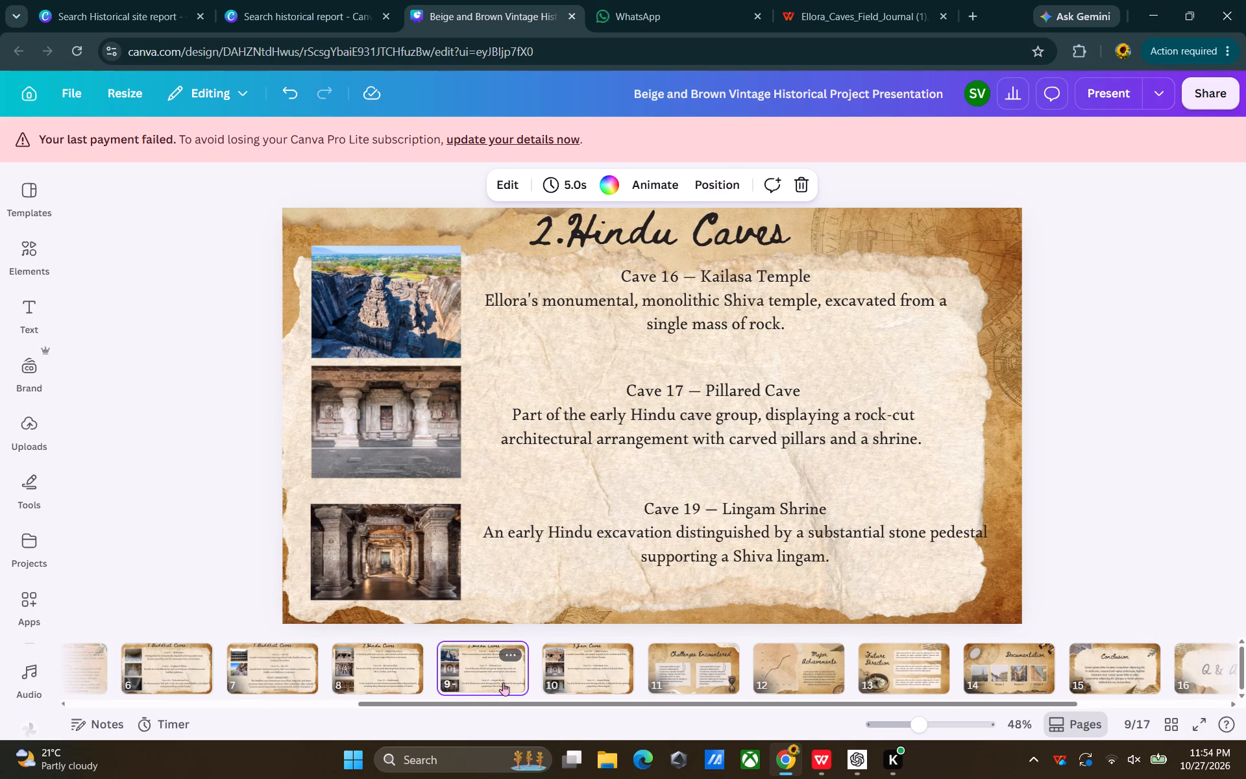
pyautogui.click(584, 678)
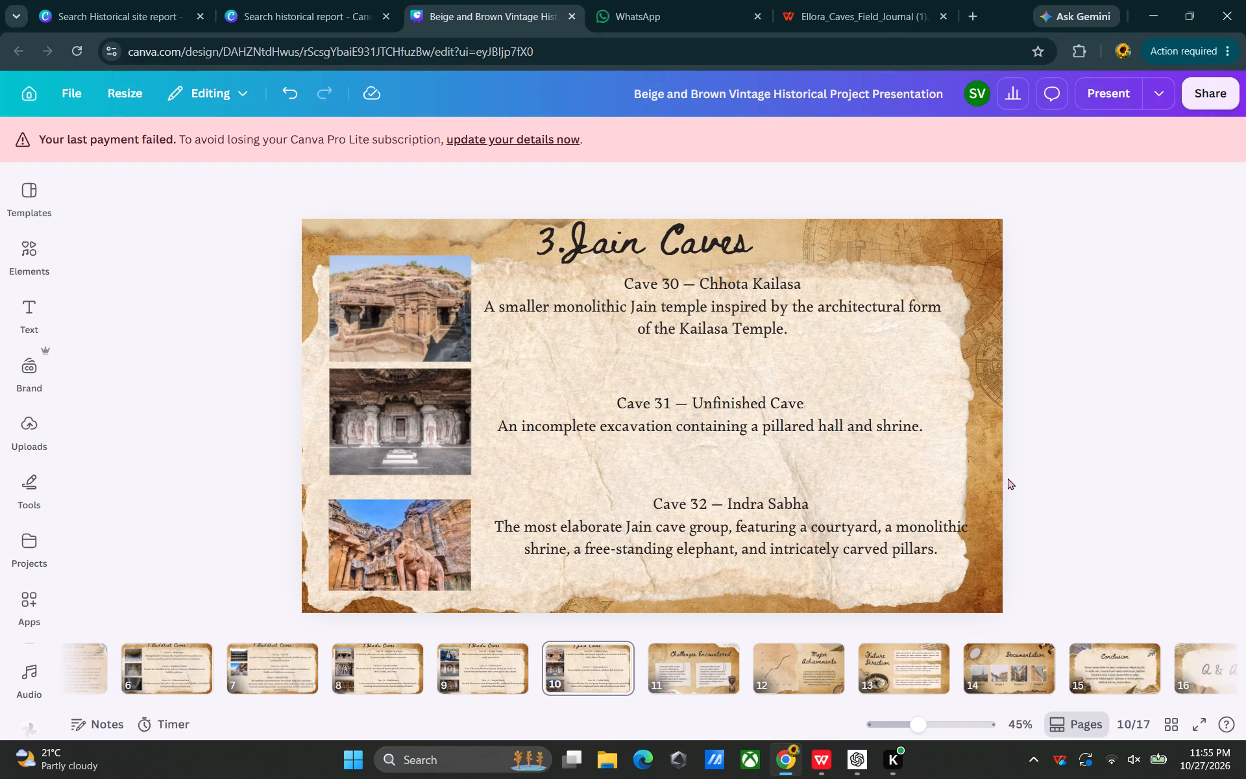
# Duplicate the Jain Caves slide on page 10.
pyautogui.click(993, 475)
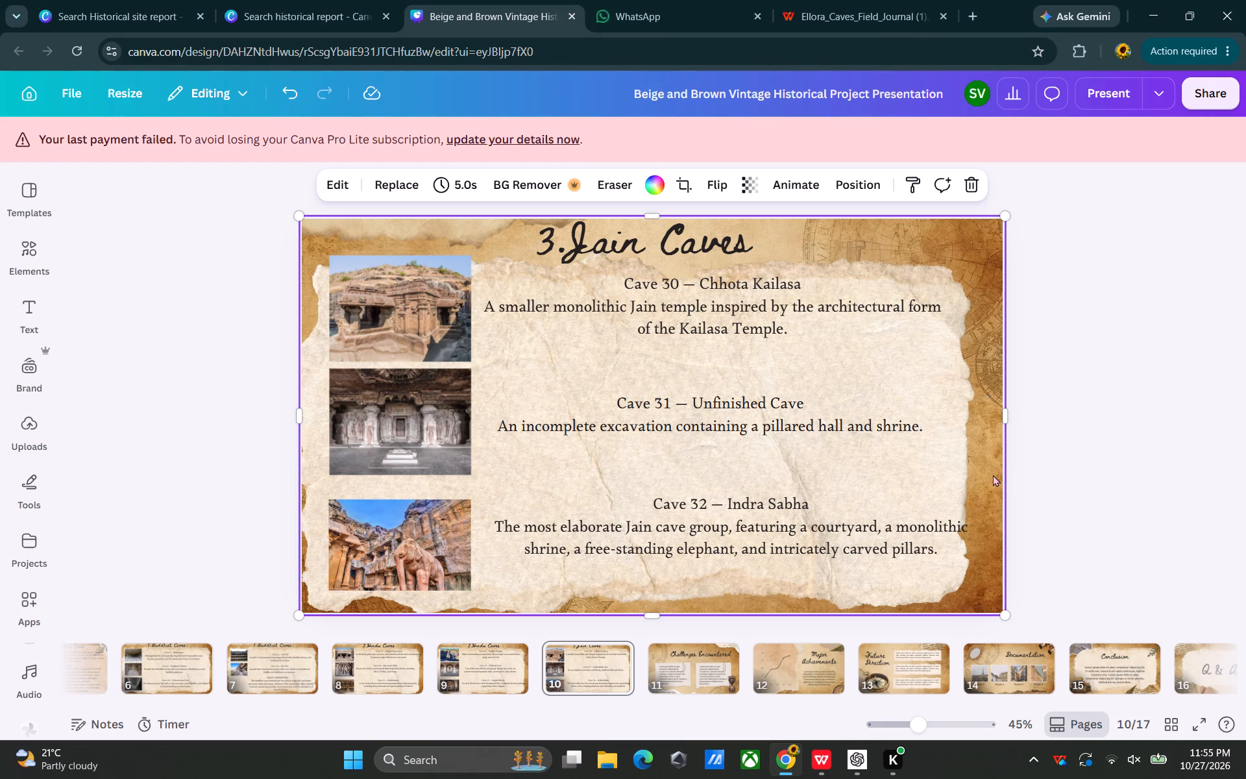
pyautogui.click(995, 480)
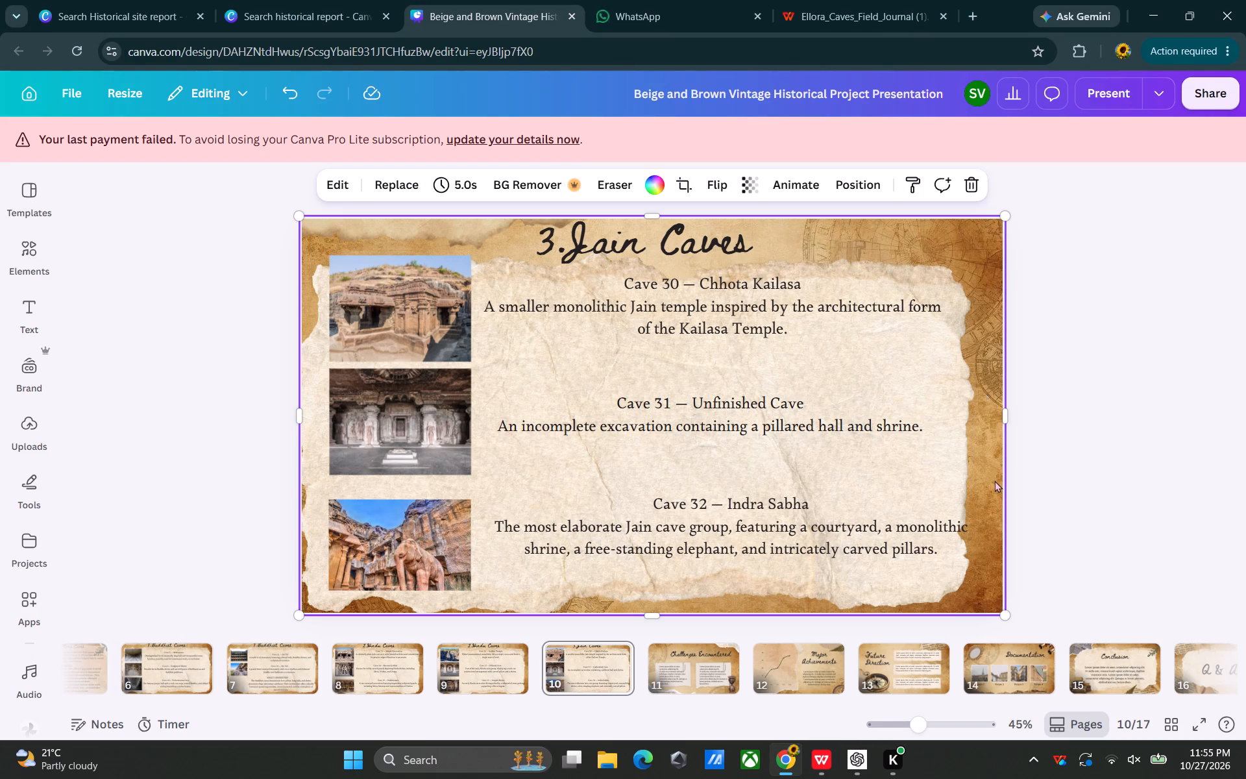
pyautogui.rightClick(995, 480)
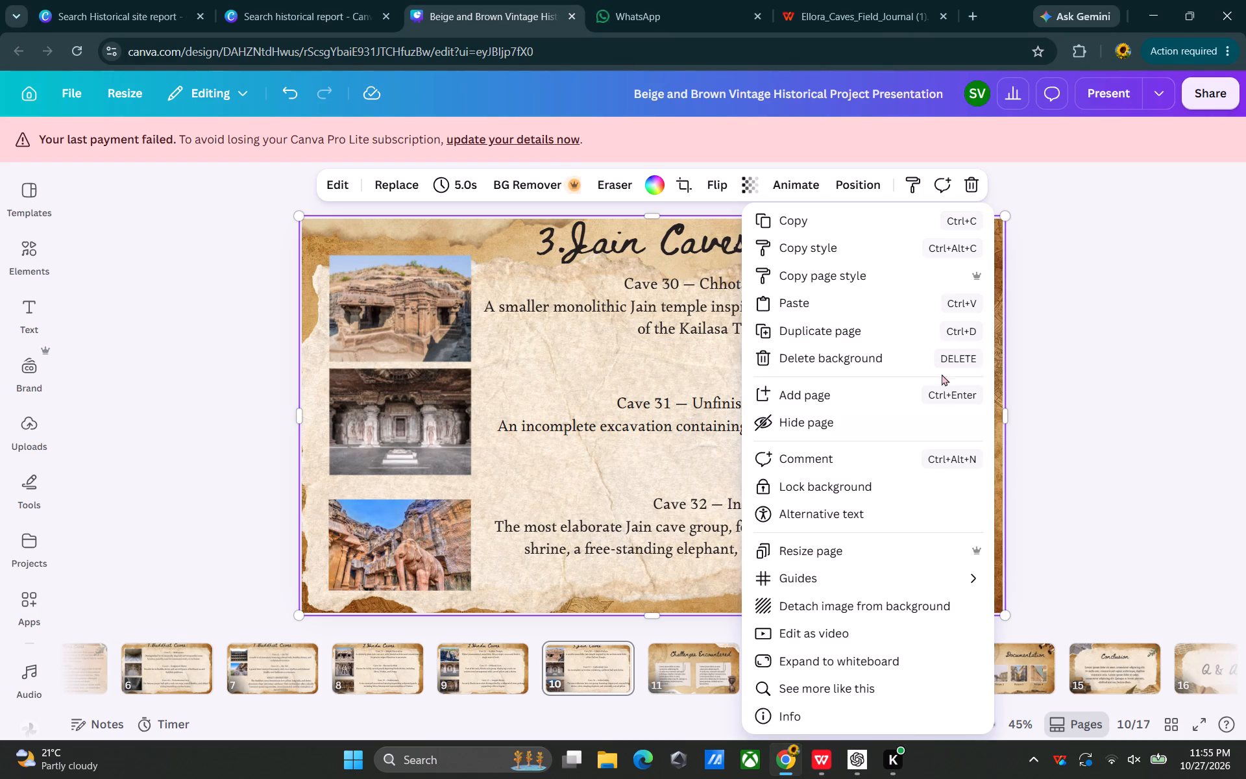
pyautogui.click(952, 330)
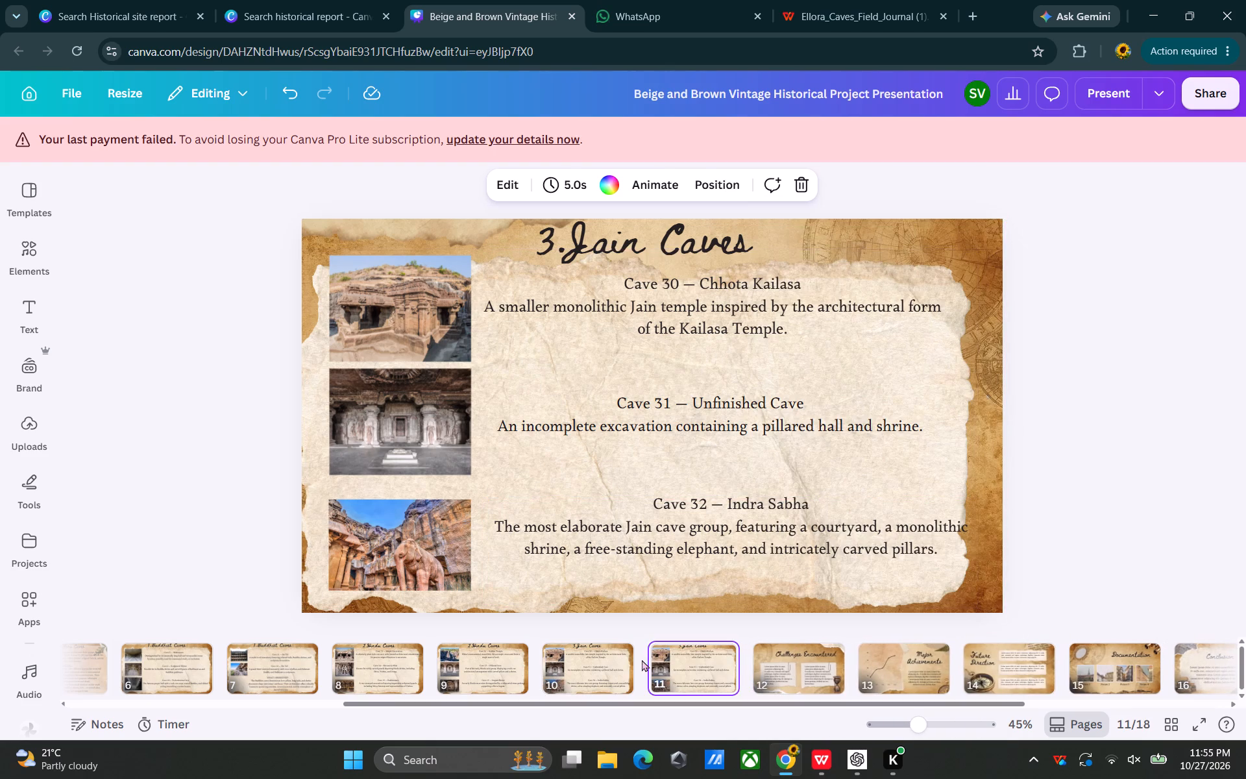
# Replace the Cave 30 text on the duplicated Jain Caves slide, page 11, with the copied Cave 33 — Jagannath Sabha text.
pyautogui.click(681, 665)
pyautogui.doubleClick(761, 320)
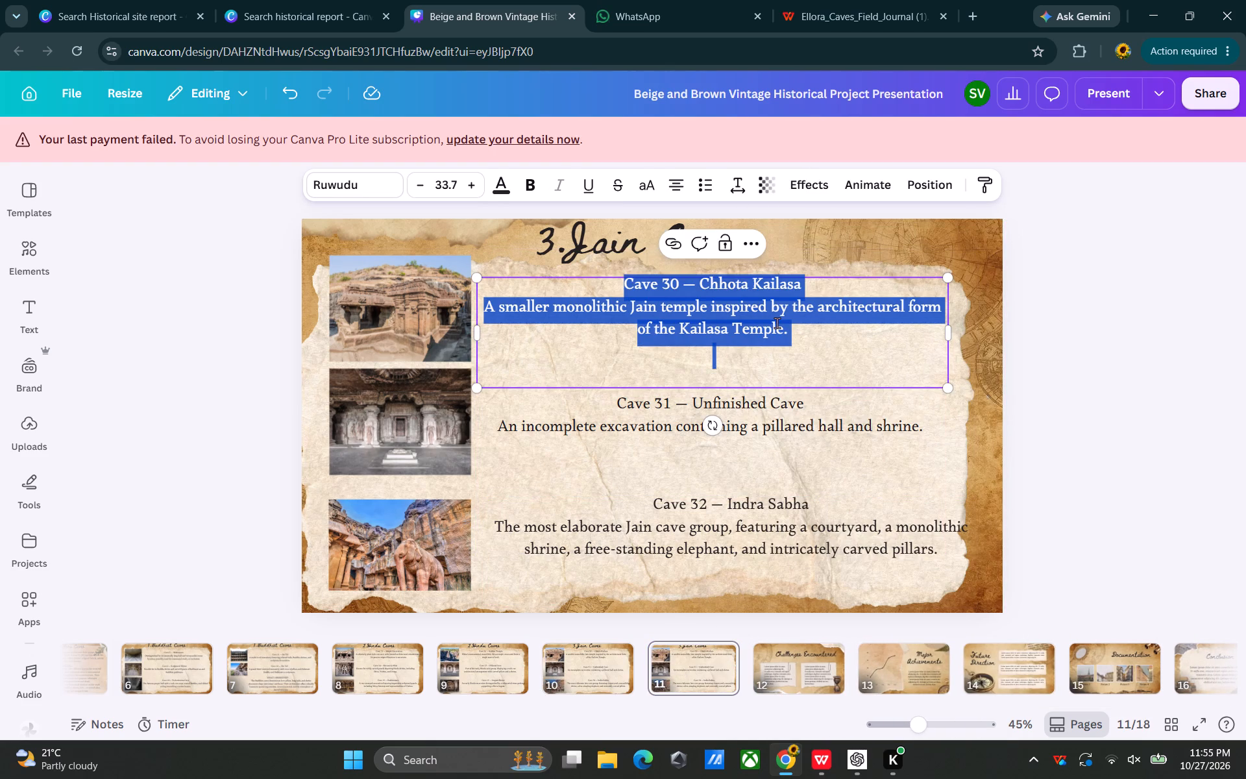
pyautogui.press('Delete')
pyautogui.hotkey('ctrl', 'v')
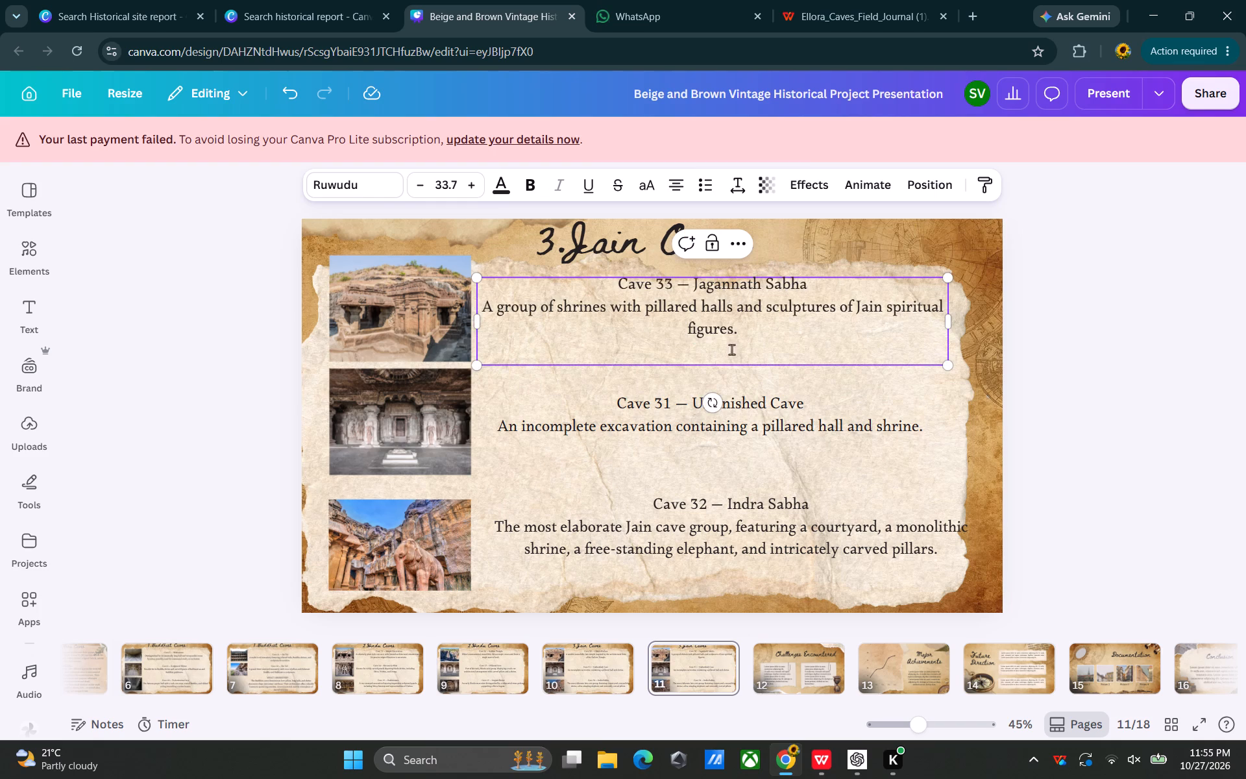
# Search the replacement photos for the picture beside Cave 33 — Jagannath Sabha using "jagannath sabha ellora caves".
pyautogui.click(440, 349)
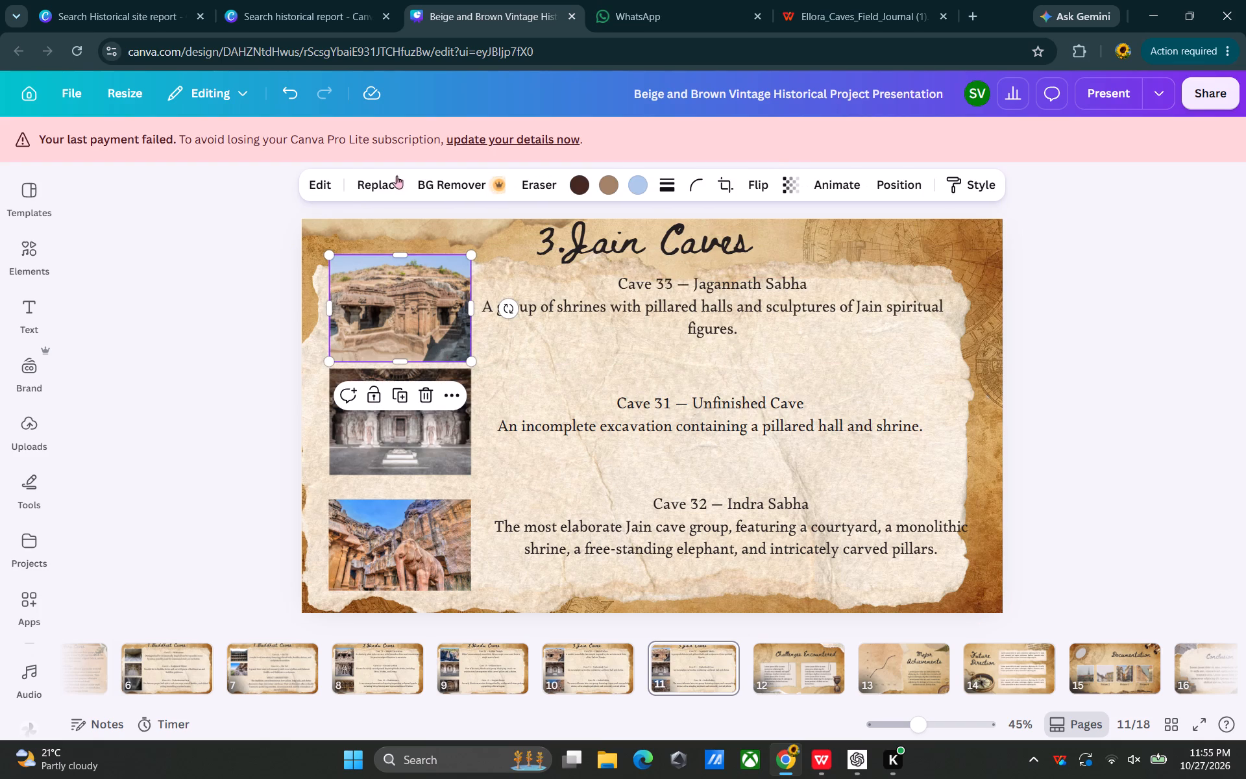
pyautogui.click(388, 187)
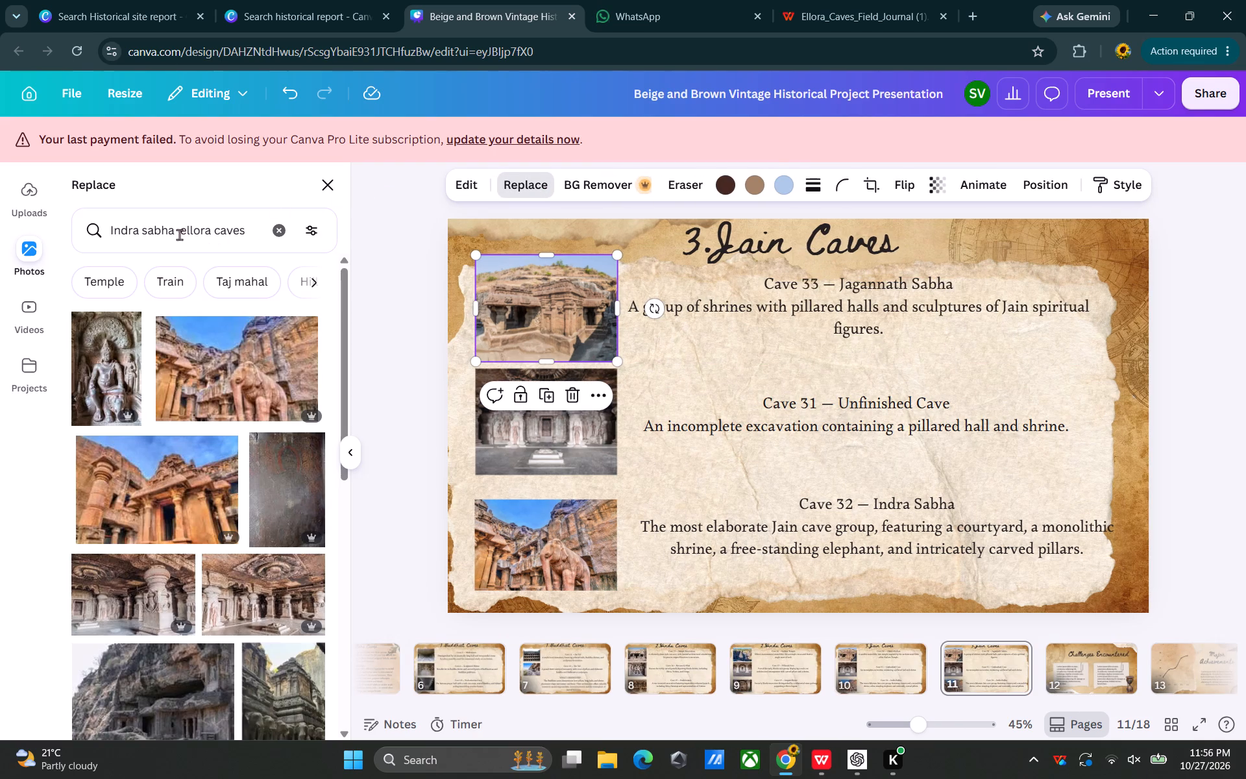
pyautogui.click(175, 229)
pyautogui.press('BackSpace')
pyautogui.press('BackSpace')
pyautogui.press('BackSpace')
pyautogui.press('BackSpace')
pyautogui.press('BackSpace')
pyautogui.press('BackSpace')
pyautogui.press('BackSpace')
pyautogui.press('BackSpace')
pyautogui.press('BackSpace')
pyautogui.press('BackSpace')
pyautogui.press('BackSpace')
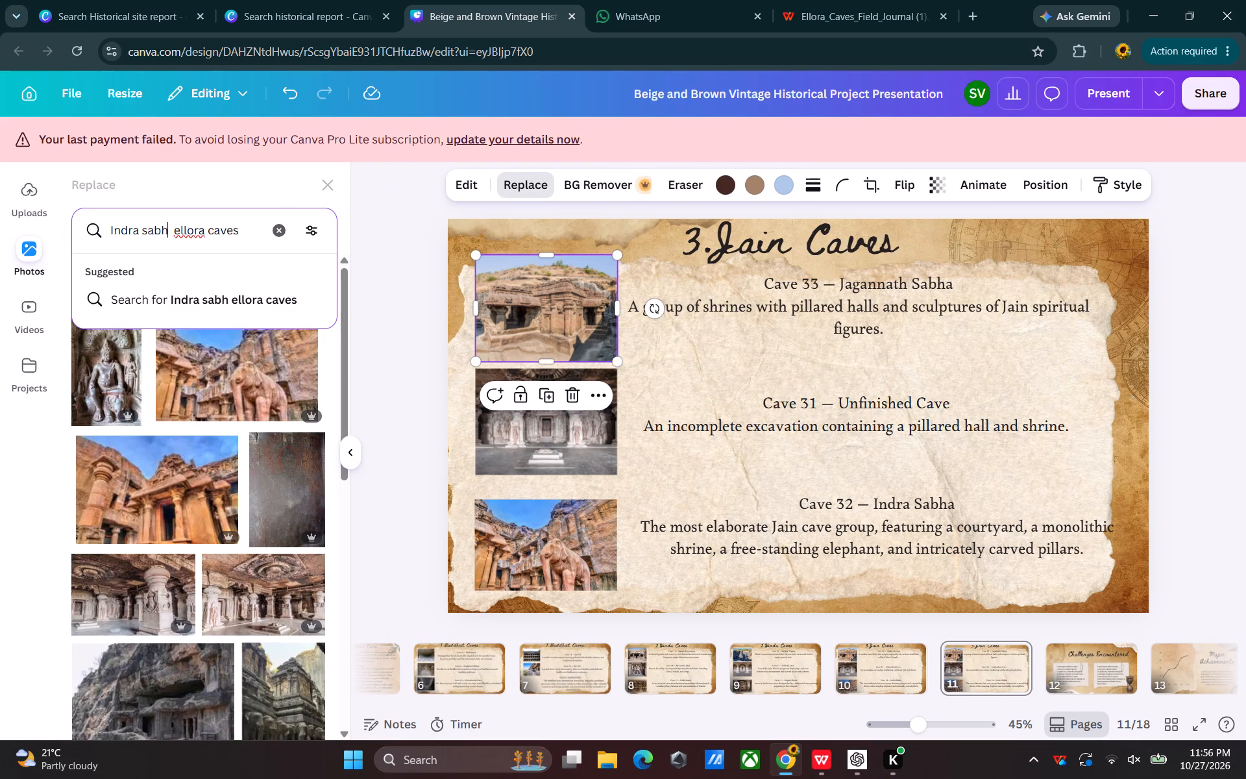
pyautogui.write('ja')
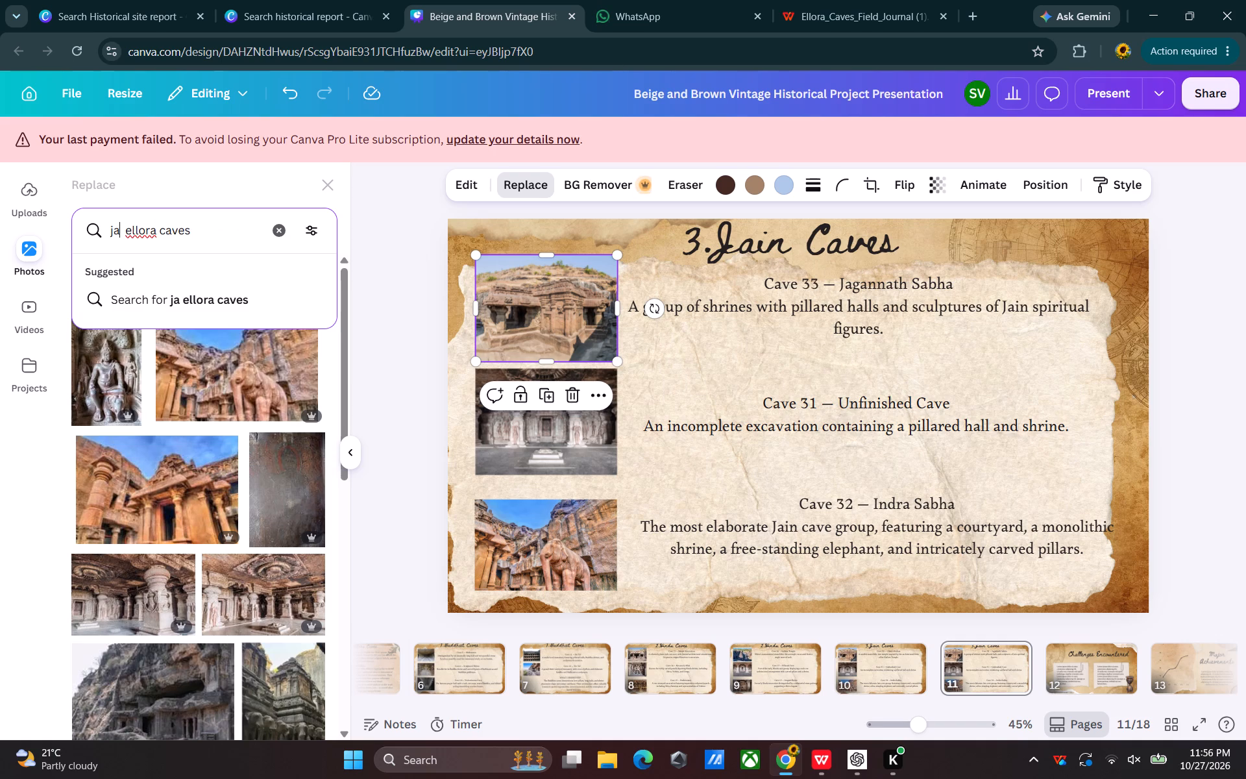
pyautogui.write('gannath')
pyautogui.press('space')
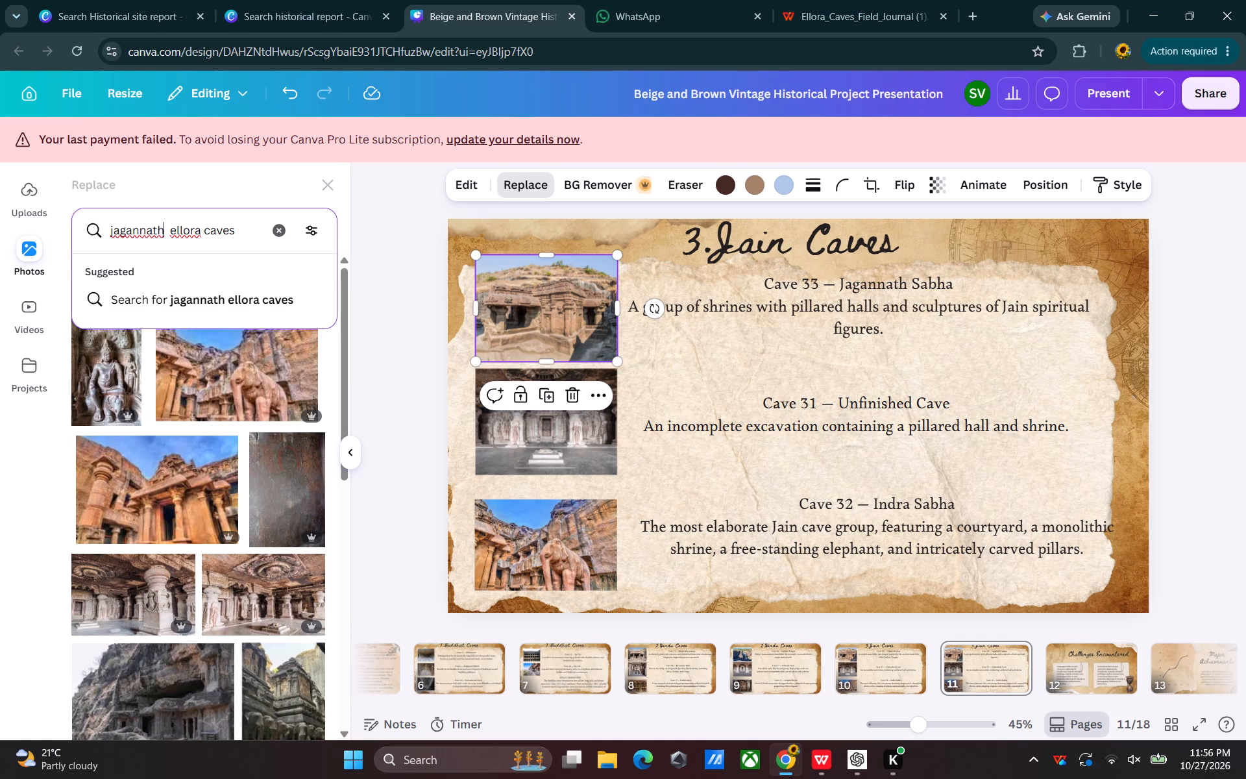
pyautogui.write('sa')
pyautogui.write('bha')
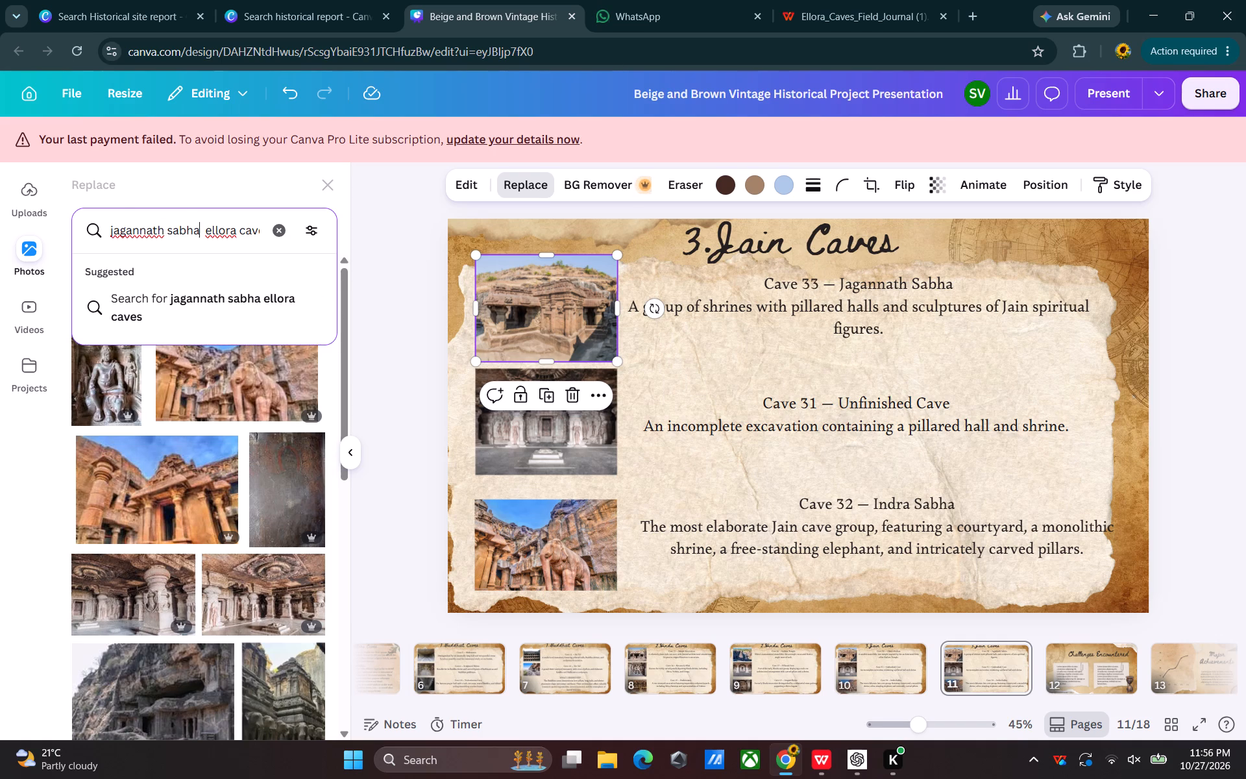
pyautogui.press('Return')
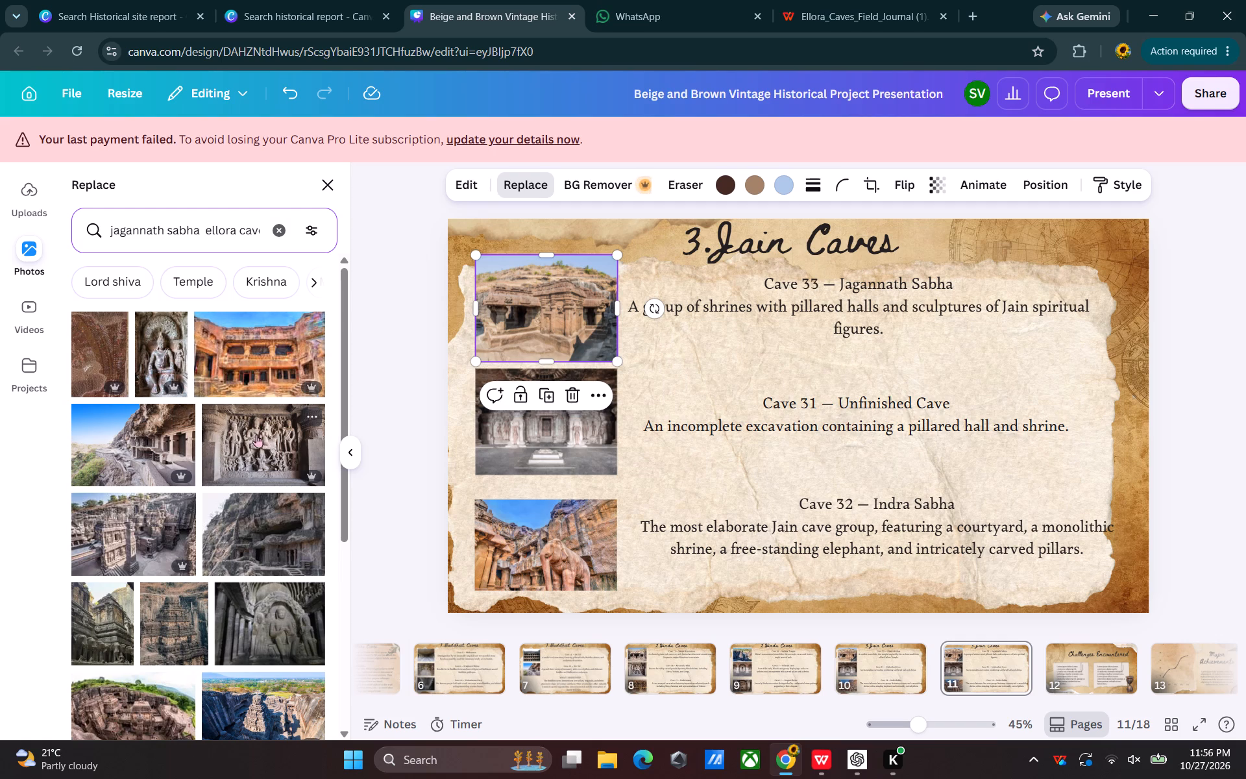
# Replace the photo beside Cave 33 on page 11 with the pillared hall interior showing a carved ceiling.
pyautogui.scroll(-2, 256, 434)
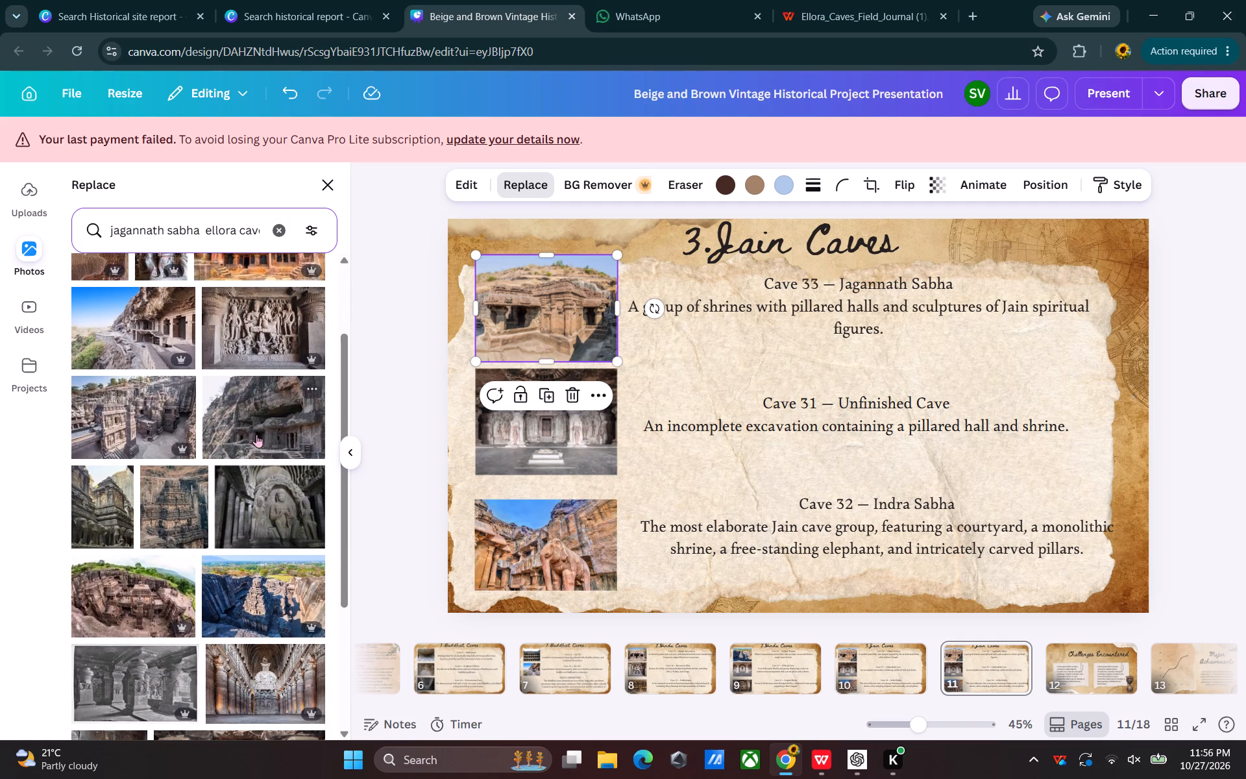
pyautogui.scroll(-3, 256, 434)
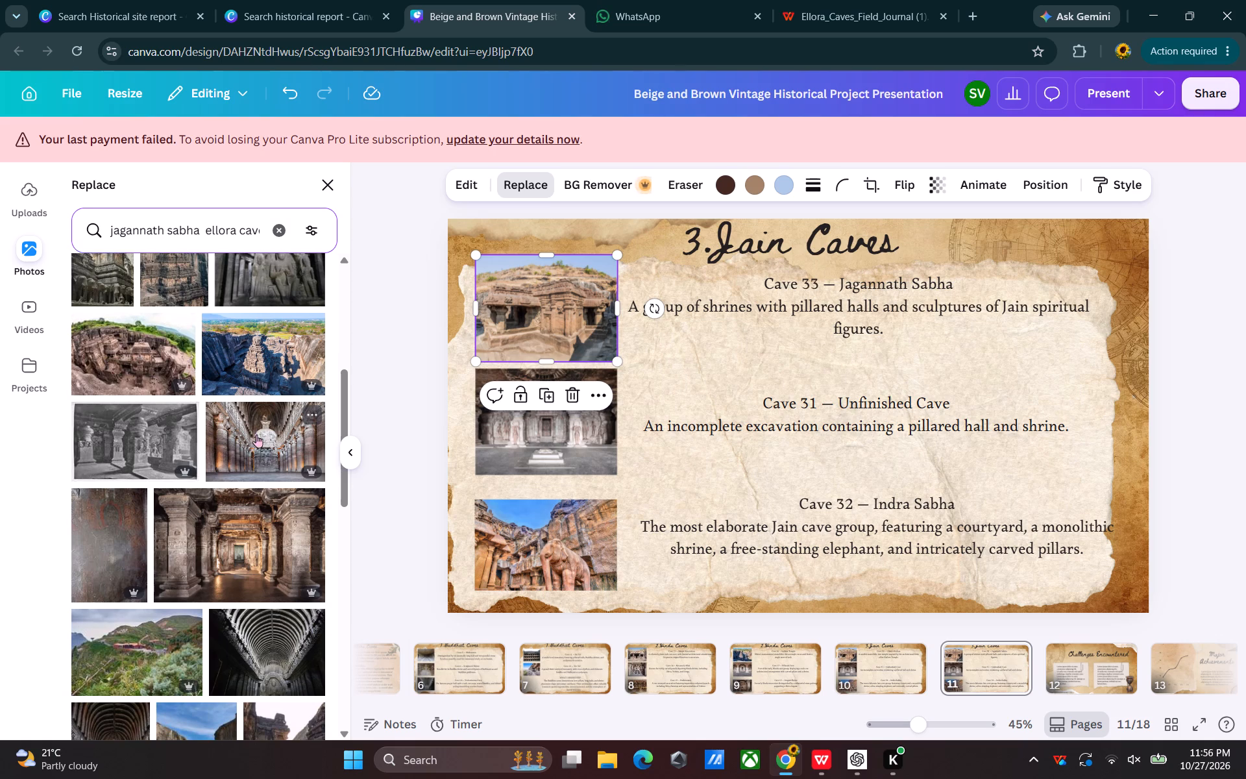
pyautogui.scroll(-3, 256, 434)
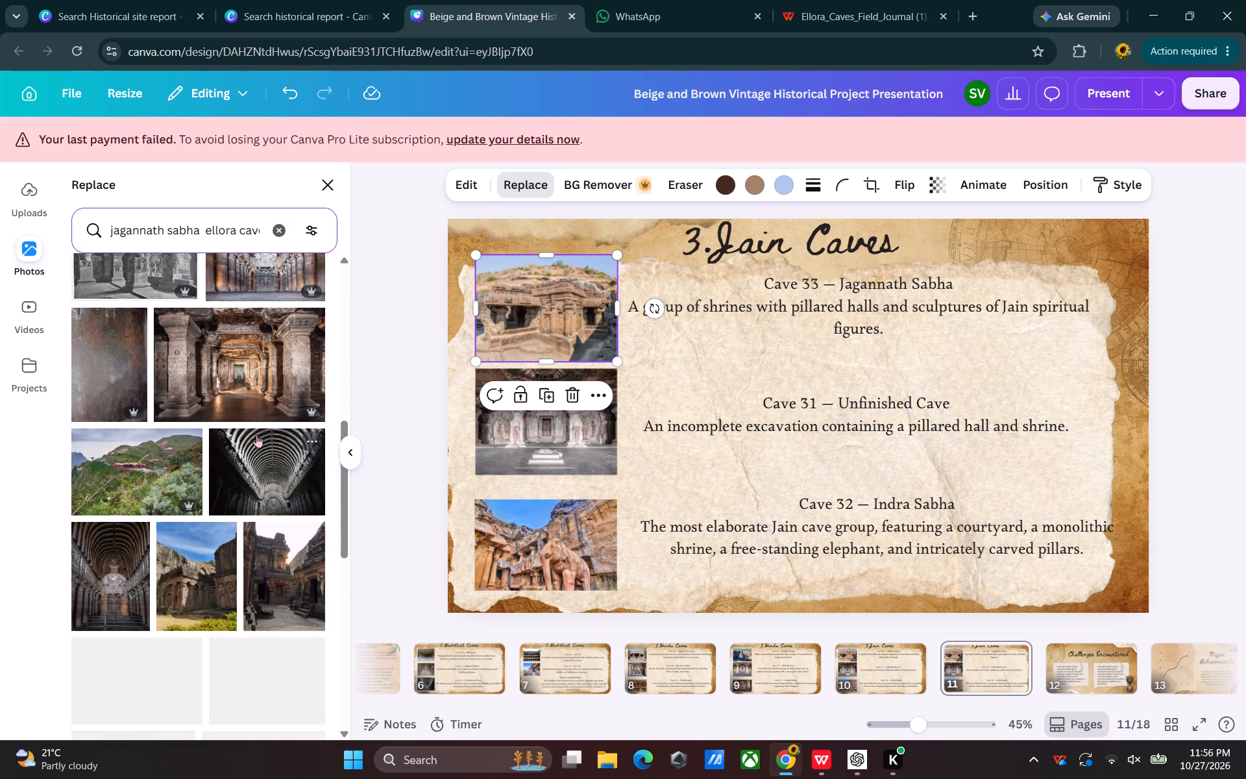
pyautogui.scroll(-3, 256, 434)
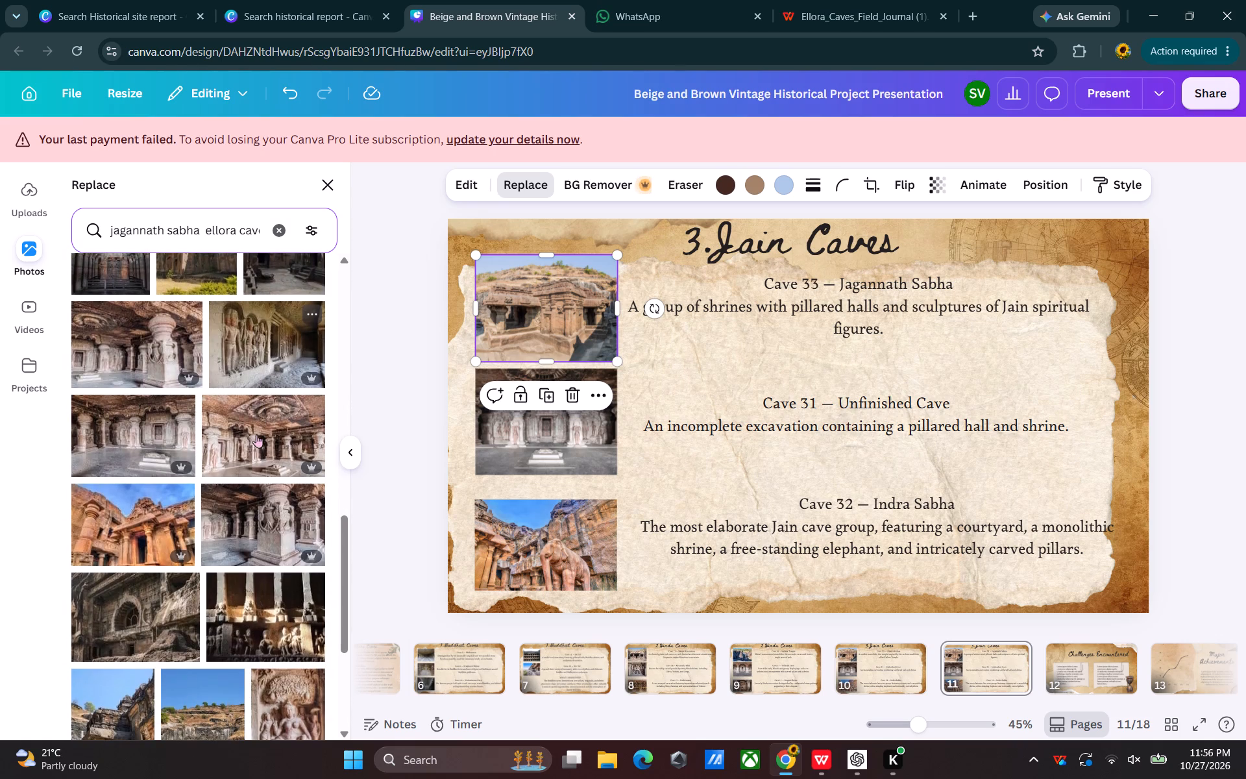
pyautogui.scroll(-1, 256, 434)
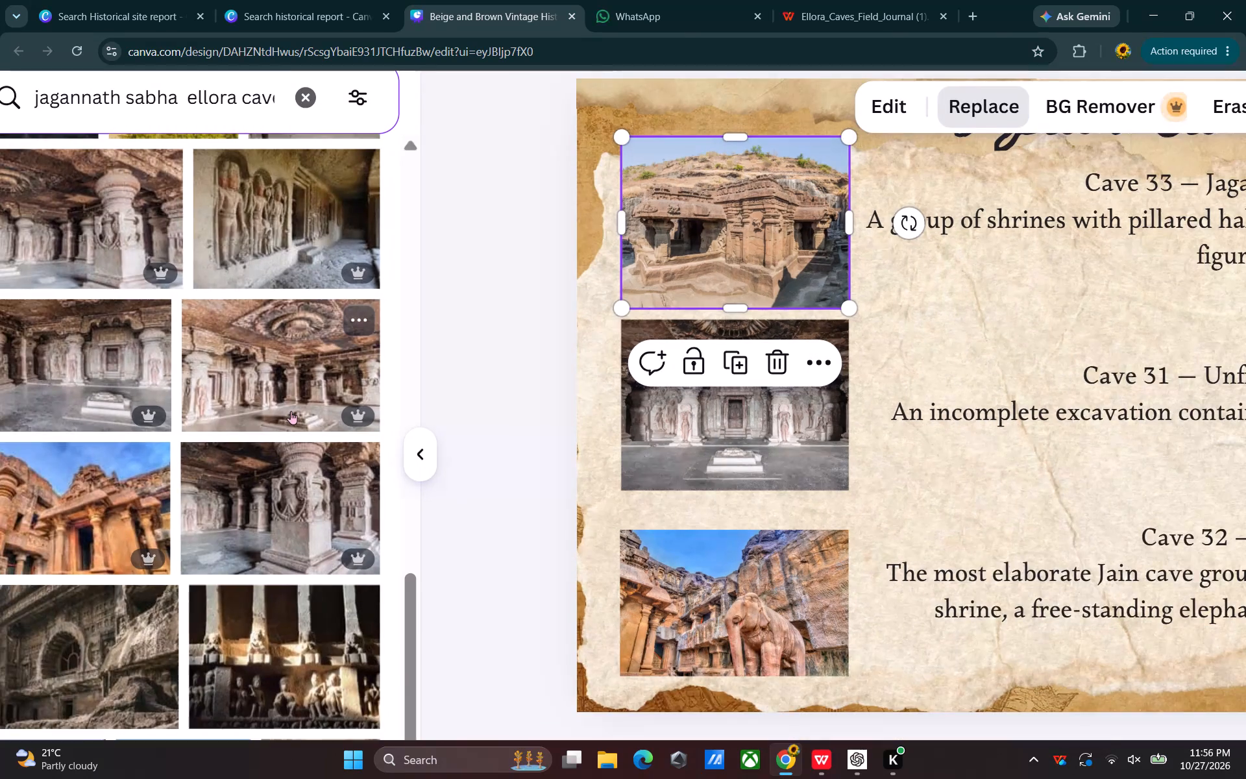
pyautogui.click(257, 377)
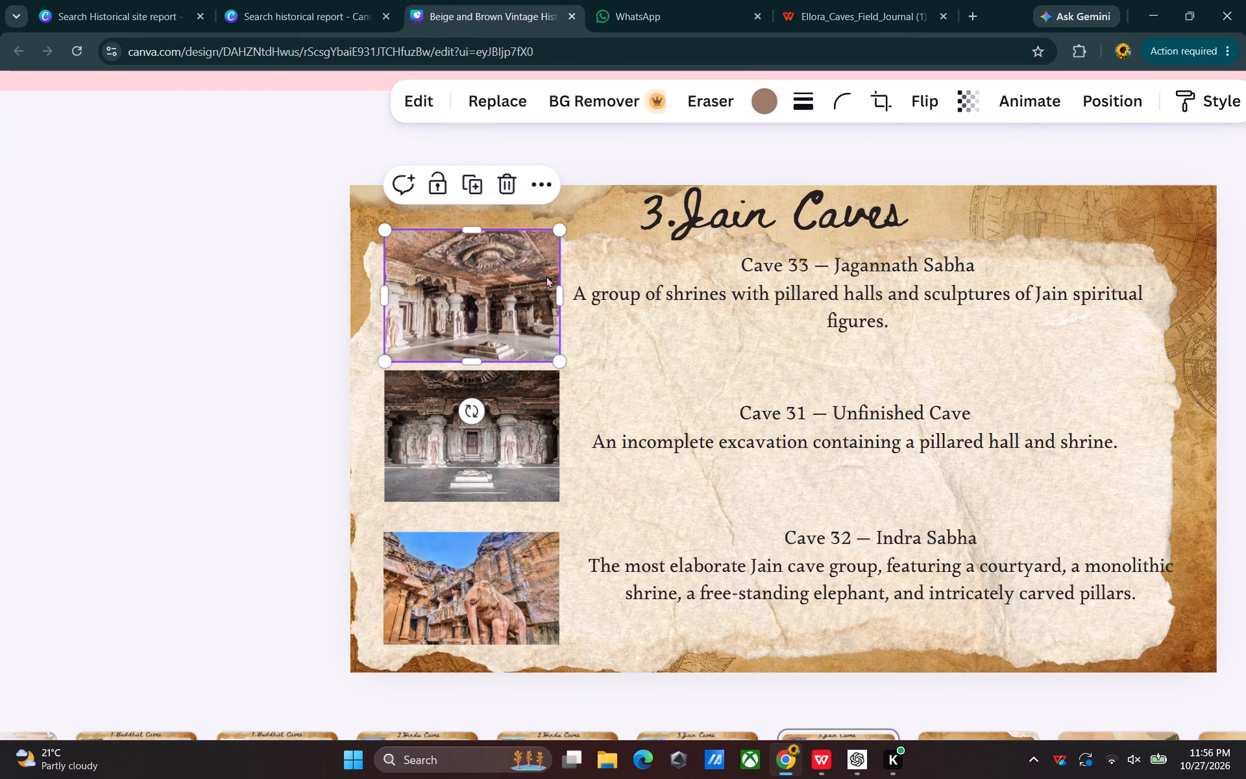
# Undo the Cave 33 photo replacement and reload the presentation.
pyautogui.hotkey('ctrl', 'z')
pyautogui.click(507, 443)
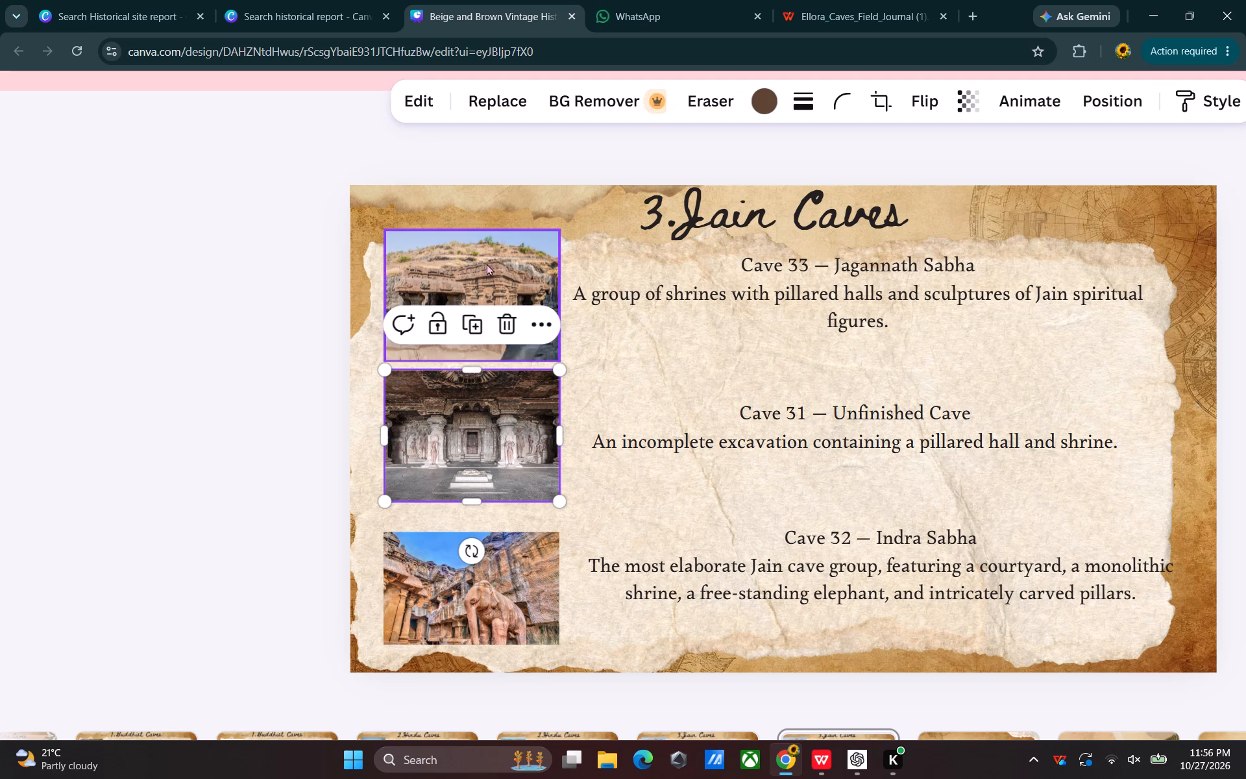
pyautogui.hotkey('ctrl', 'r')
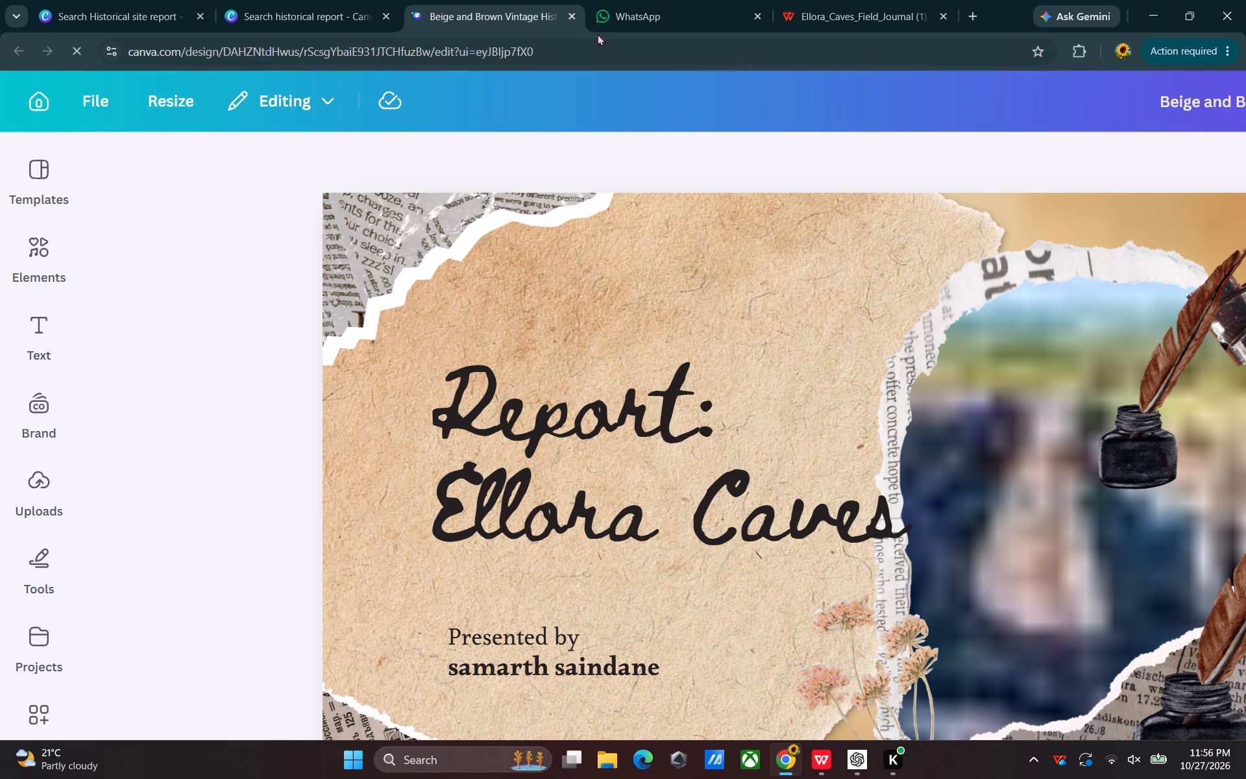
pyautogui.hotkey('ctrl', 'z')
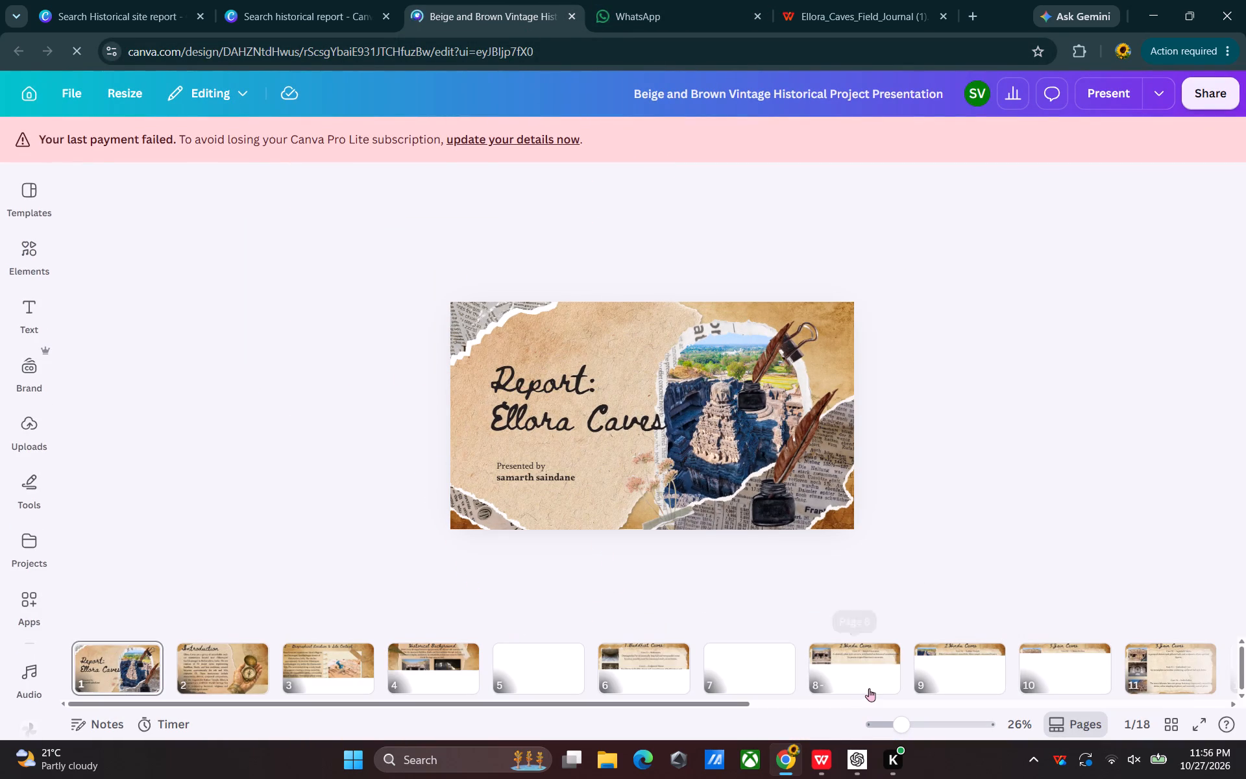
# On the page 11 Jain Caves slide, replace the Cave 33 photo with the recently used pillared hall interior photo.
pyautogui.hscroll(-4, 869, 688)
pyautogui.click(864, 673)
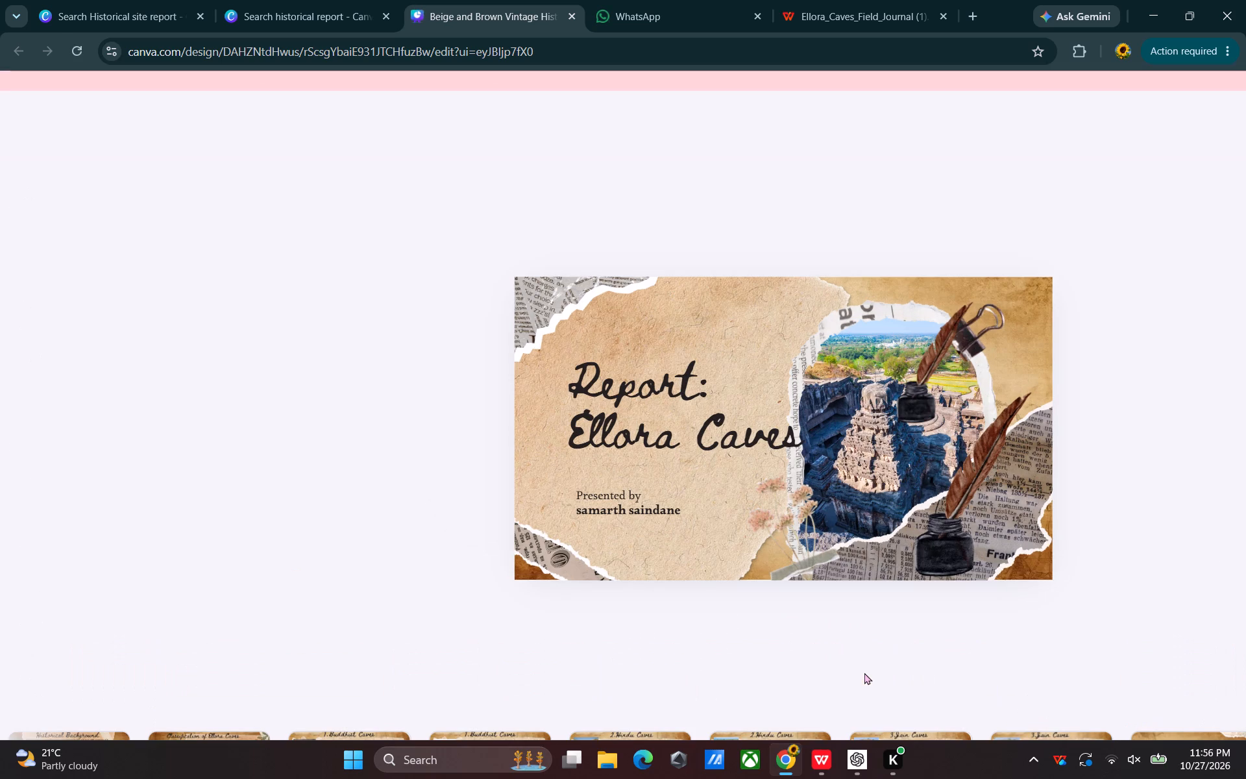
pyautogui.scroll(-2, 770, 658)
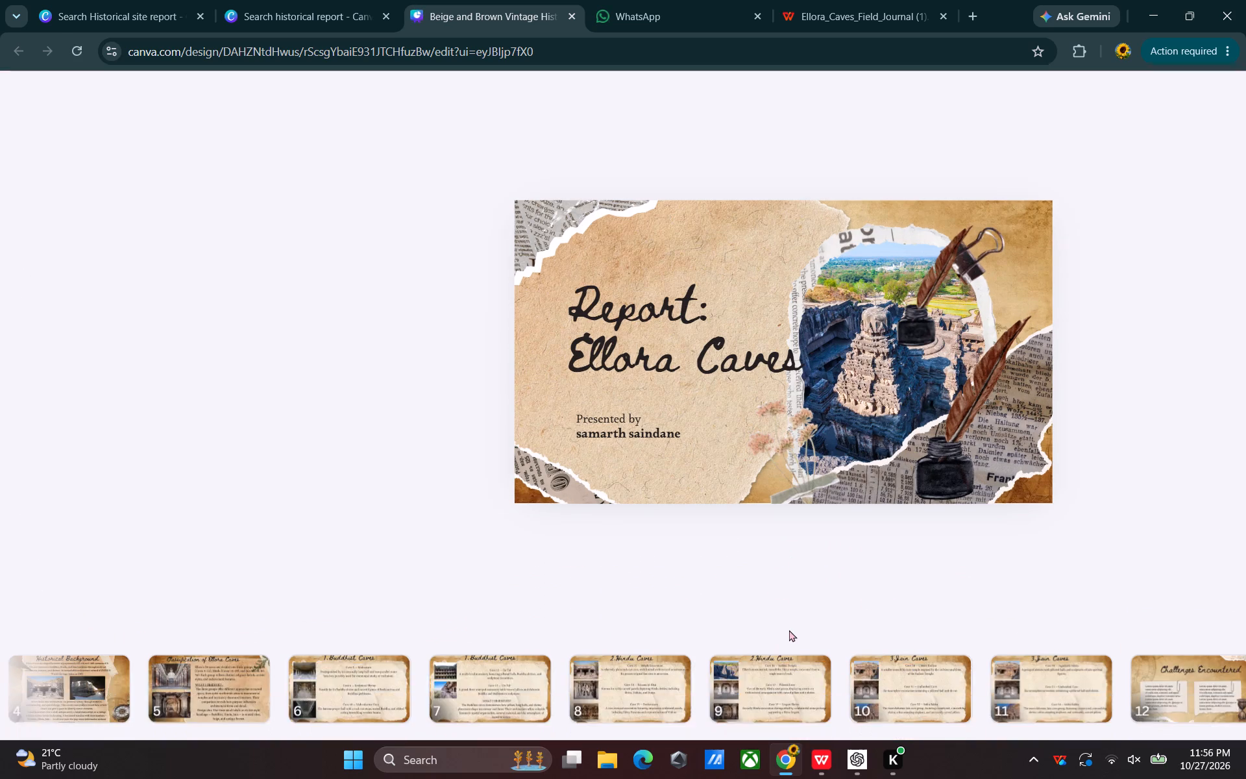
pyautogui.scroll(-1, 789, 630)
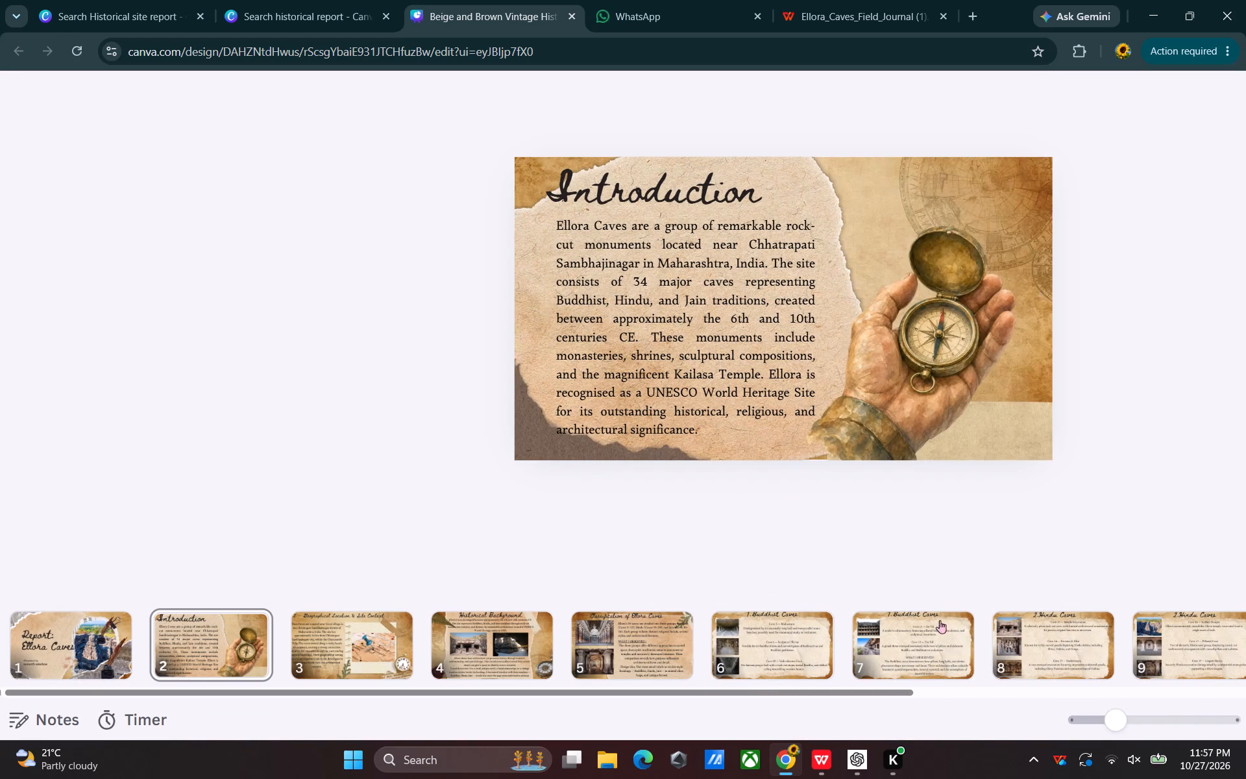
pyautogui.hscroll(-6, 951, 637)
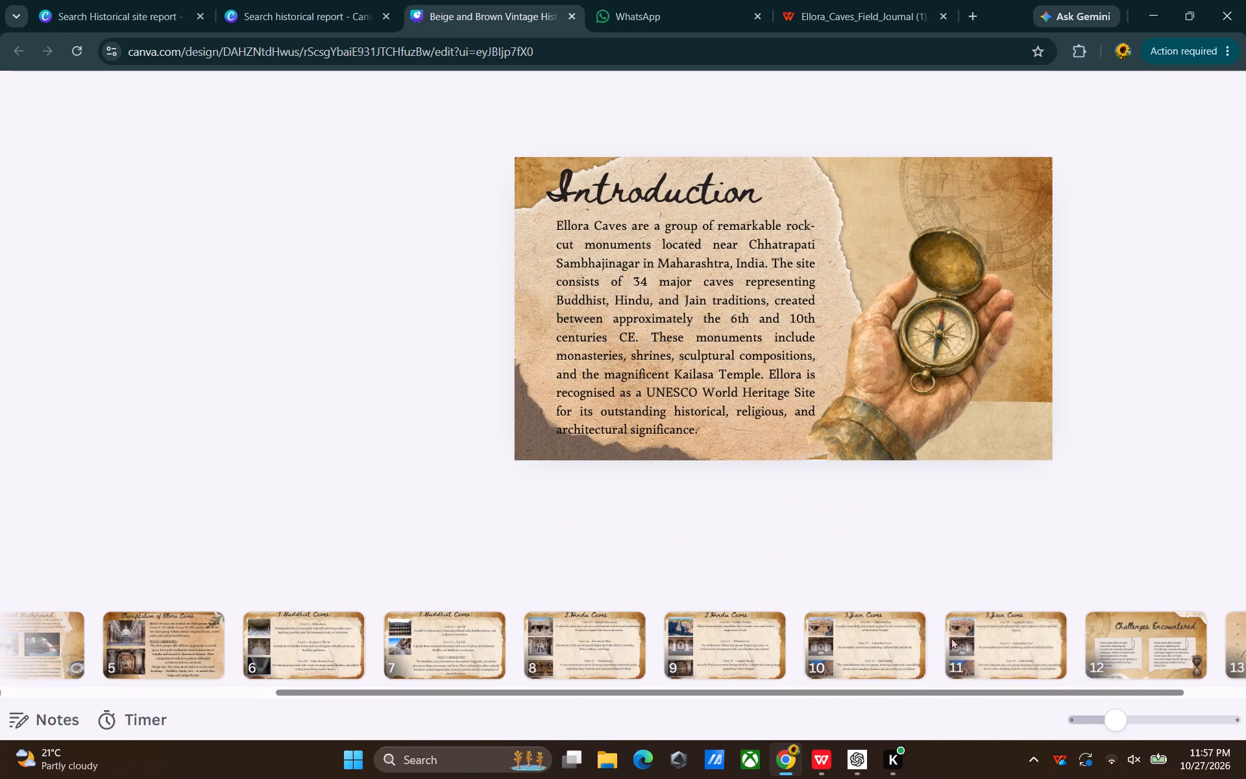
pyautogui.hscroll(-2, 951, 637)
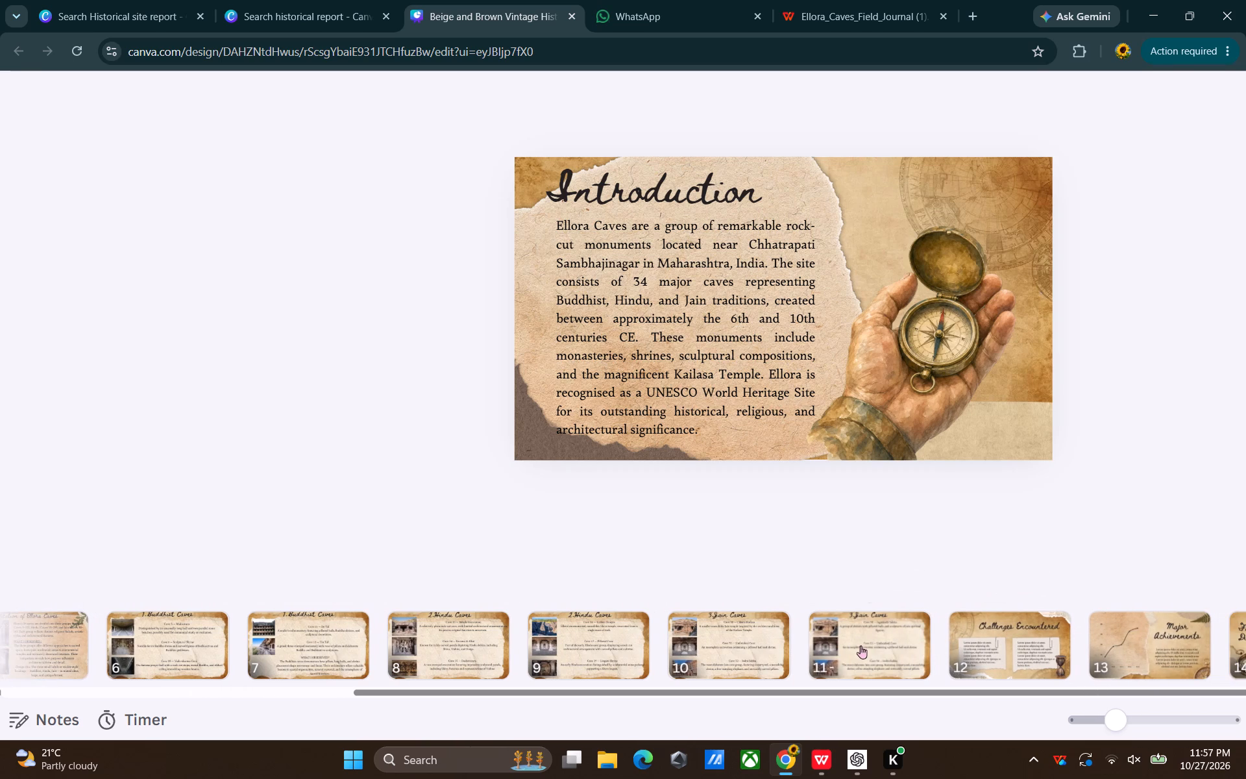
pyautogui.click(857, 646)
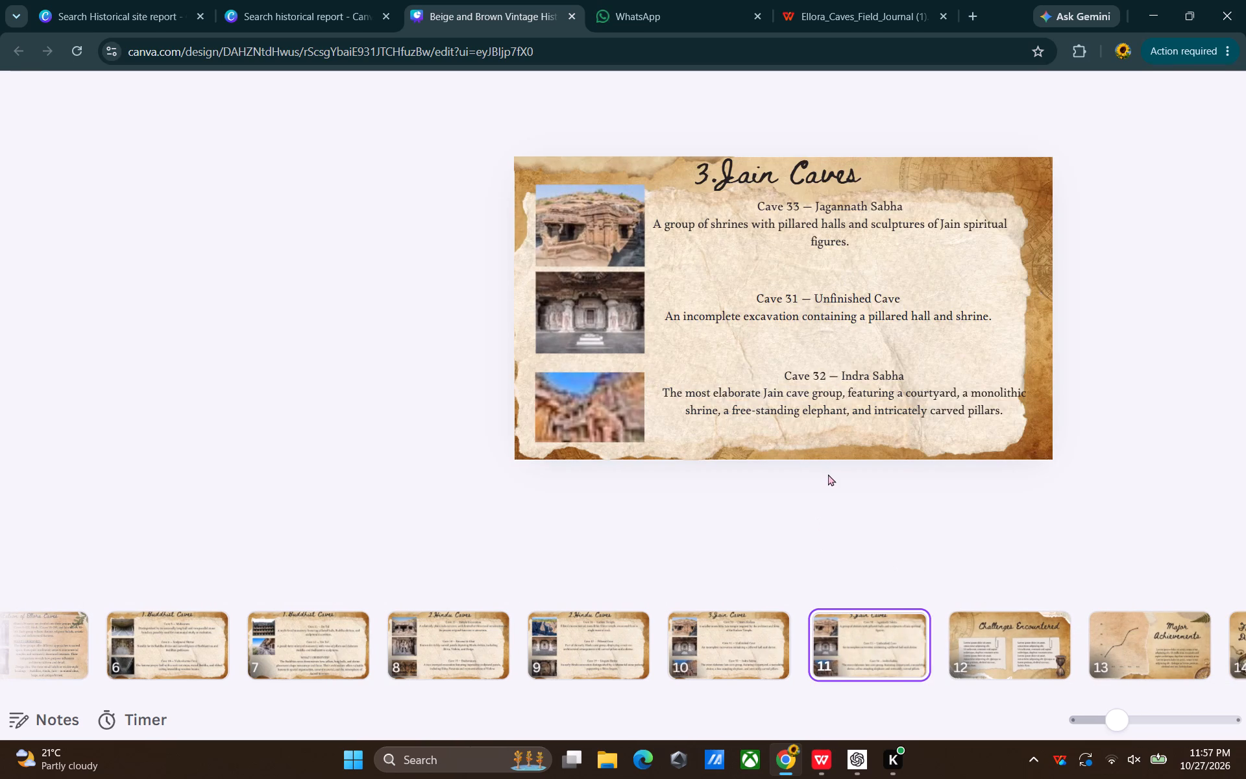
pyautogui.click(825, 428)
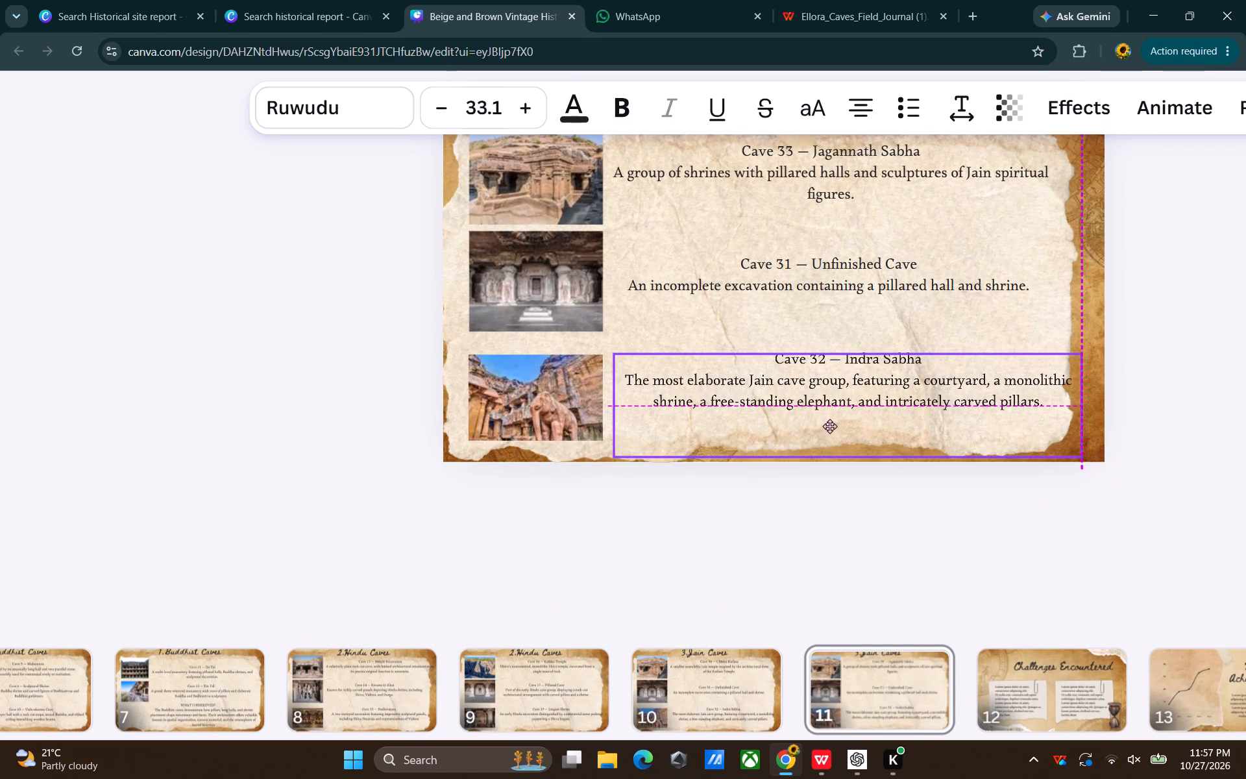
pyautogui.click(840, 510)
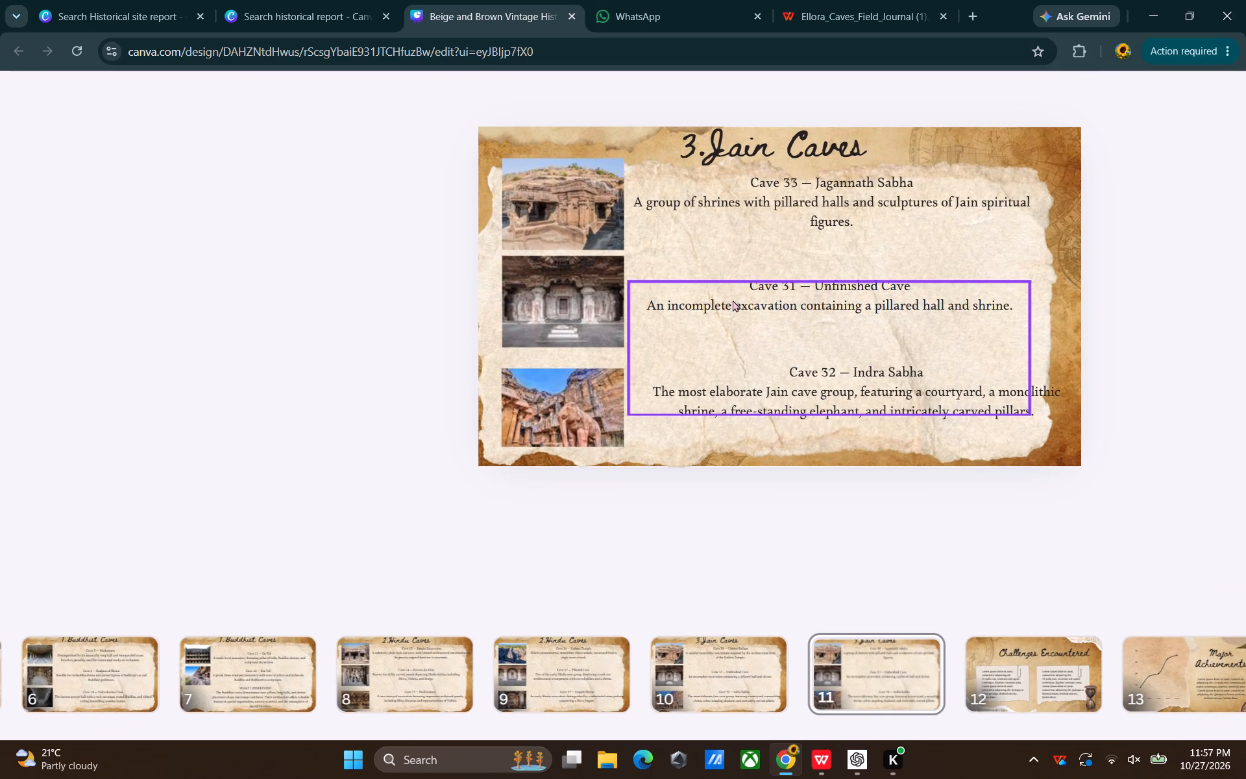
pyautogui.click(582, 205)
pyautogui.click(434, 109)
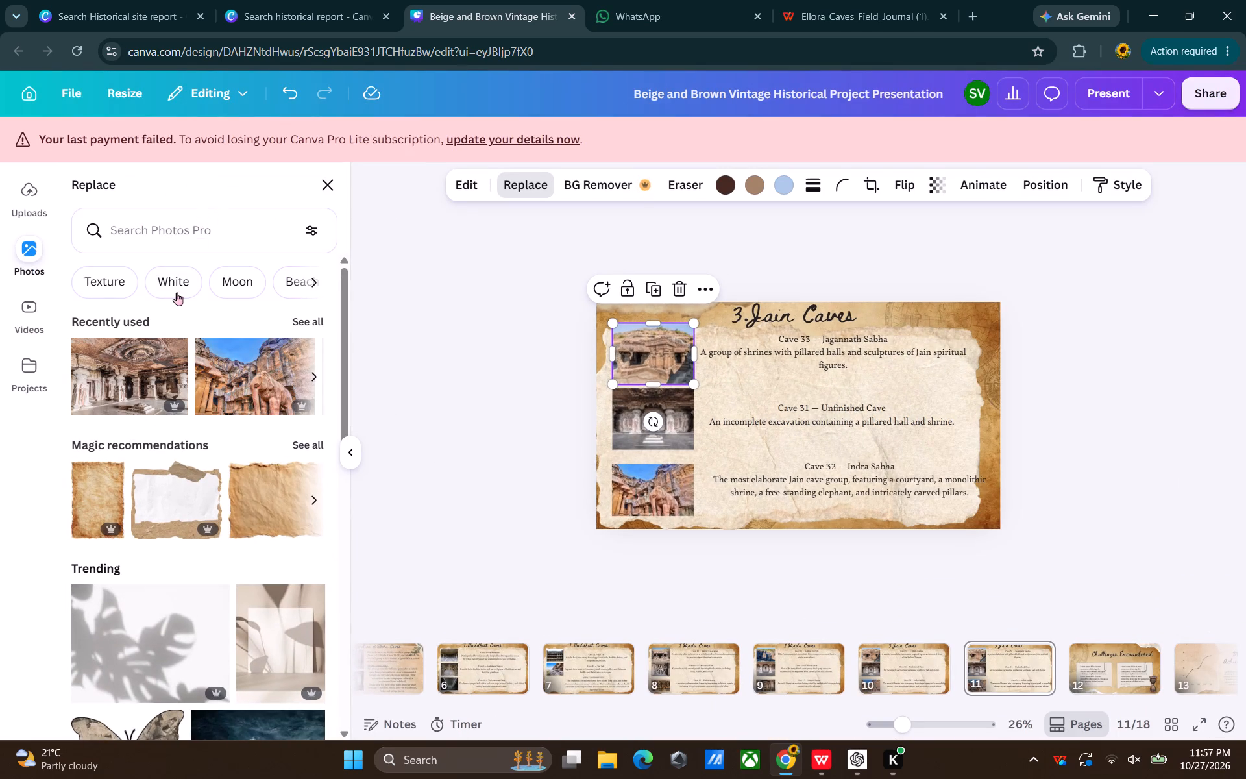
pyautogui.click(143, 380)
pyautogui.click(301, 405)
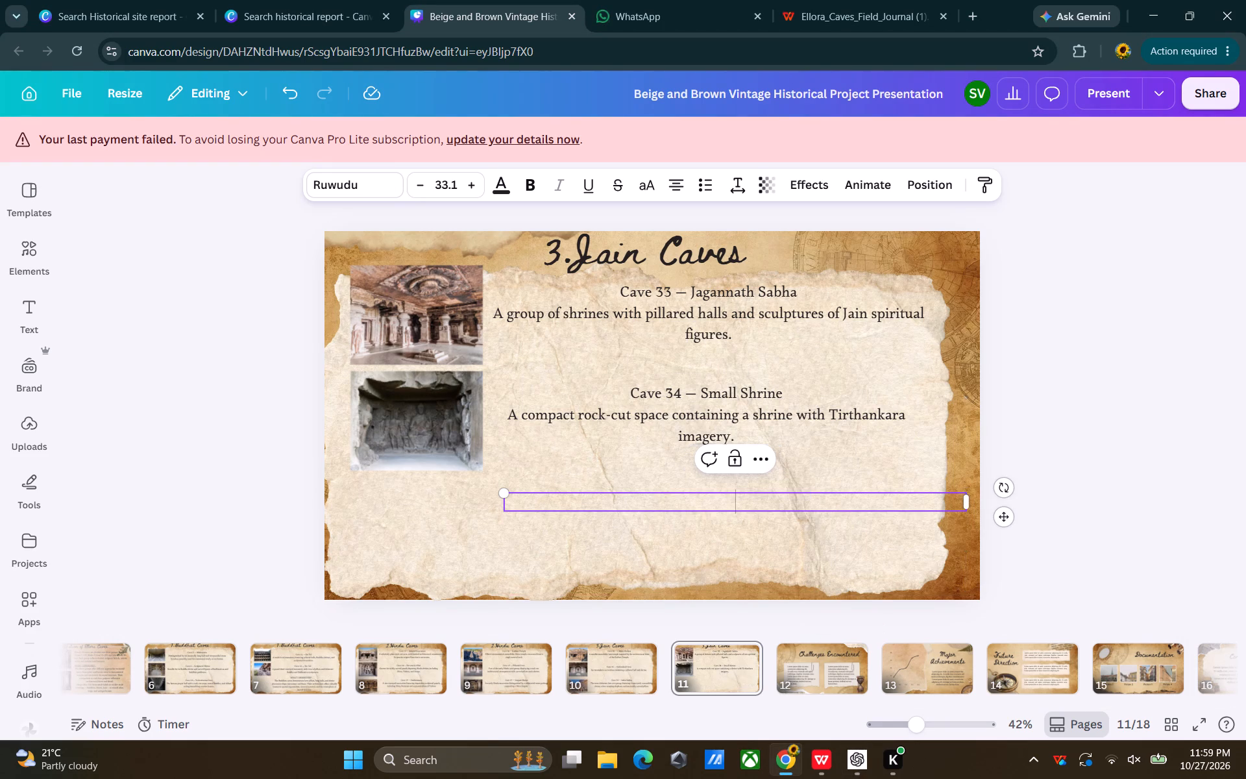
pyautogui.hotkey('ctrl', 'v')
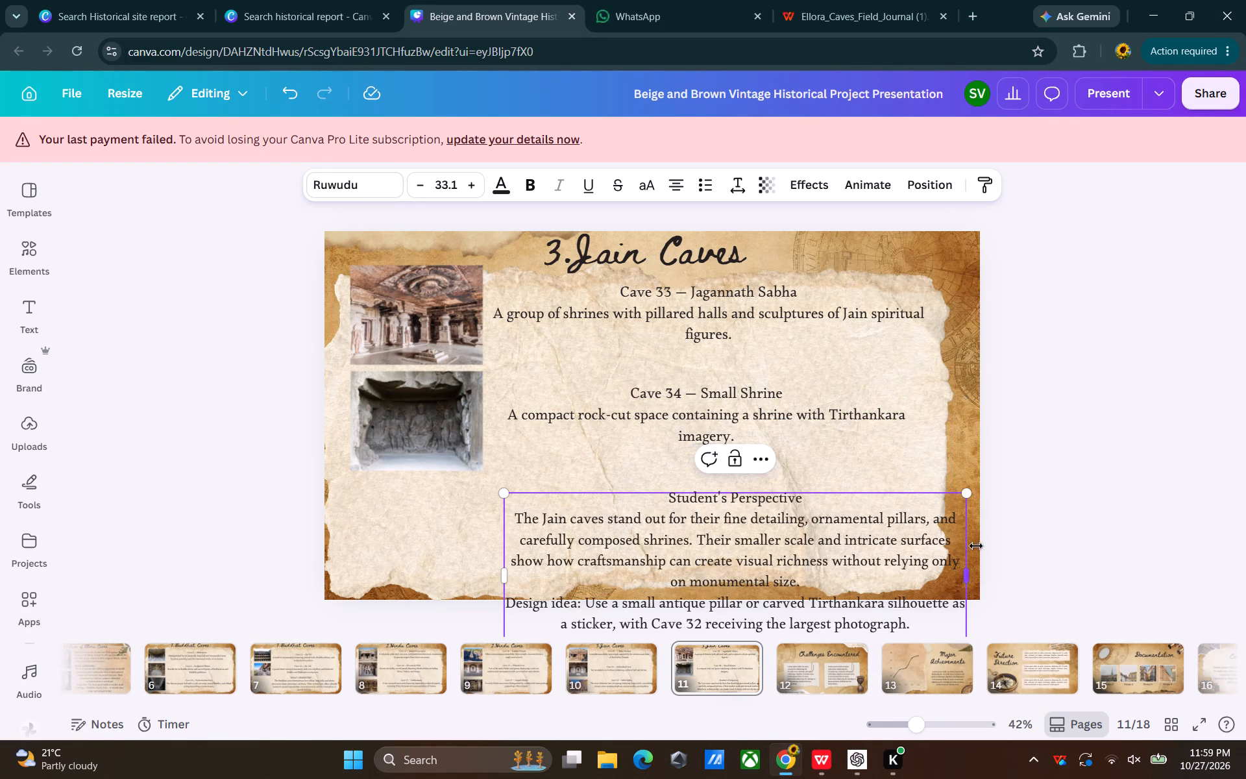
# Scale down the Student's Perspective text box on page 11 to a font size of about 25.8.
pyautogui.click(971, 488)
pyautogui.moveTo(971, 488); pyautogui.dragTo(928, 498)
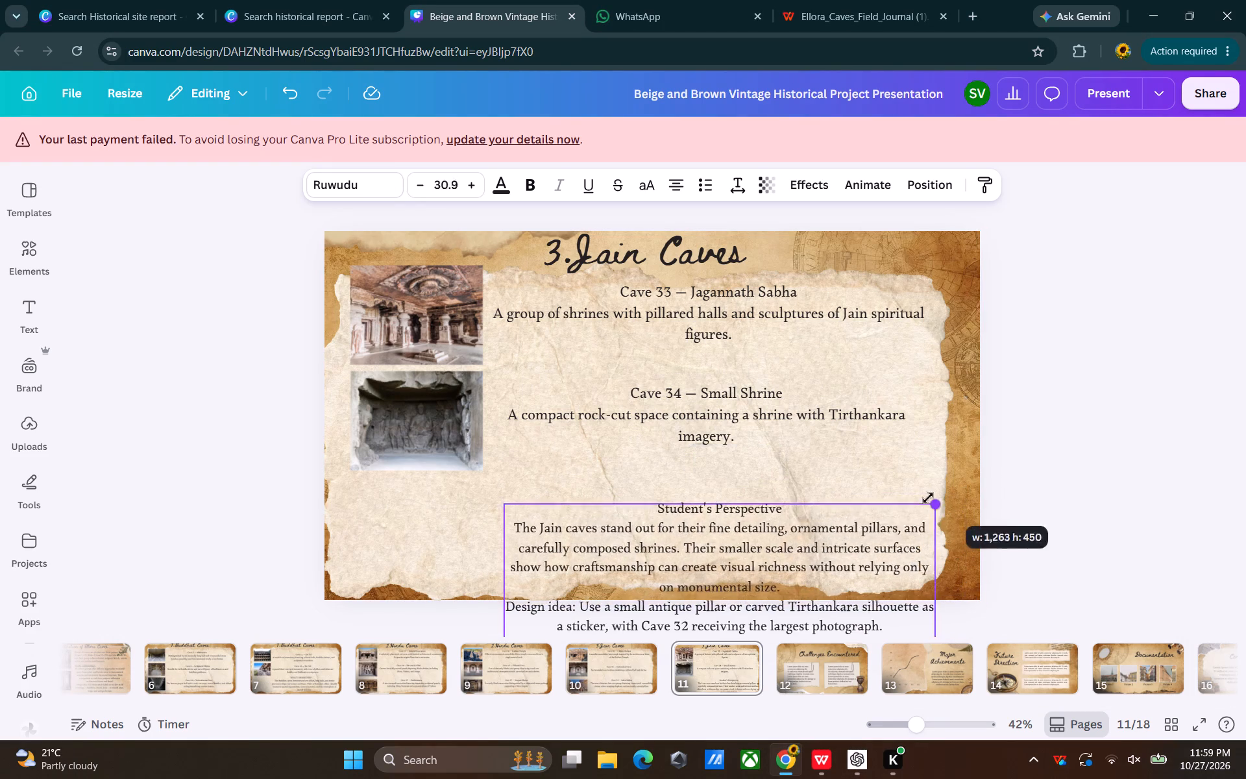
pyautogui.moveTo(928, 498); pyautogui.dragTo(853, 481)
# Shift the torn-paper background on page 11 slightly up and to the right.
pyautogui.moveTo(808, 554); pyautogui.dragTo(826, 490)
pyautogui.moveTo(826, 490); pyautogui.dragTo(820, 500)
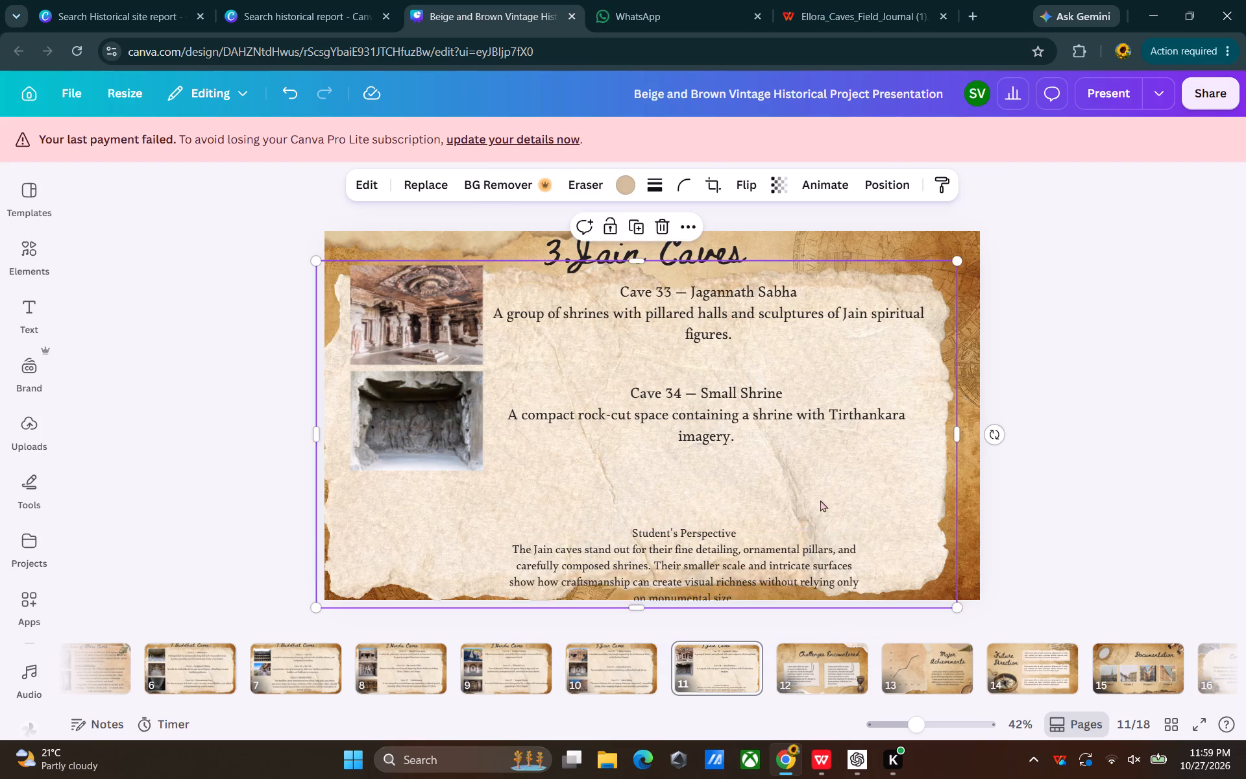
pyautogui.moveTo(820, 500); pyautogui.dragTo(833, 477)
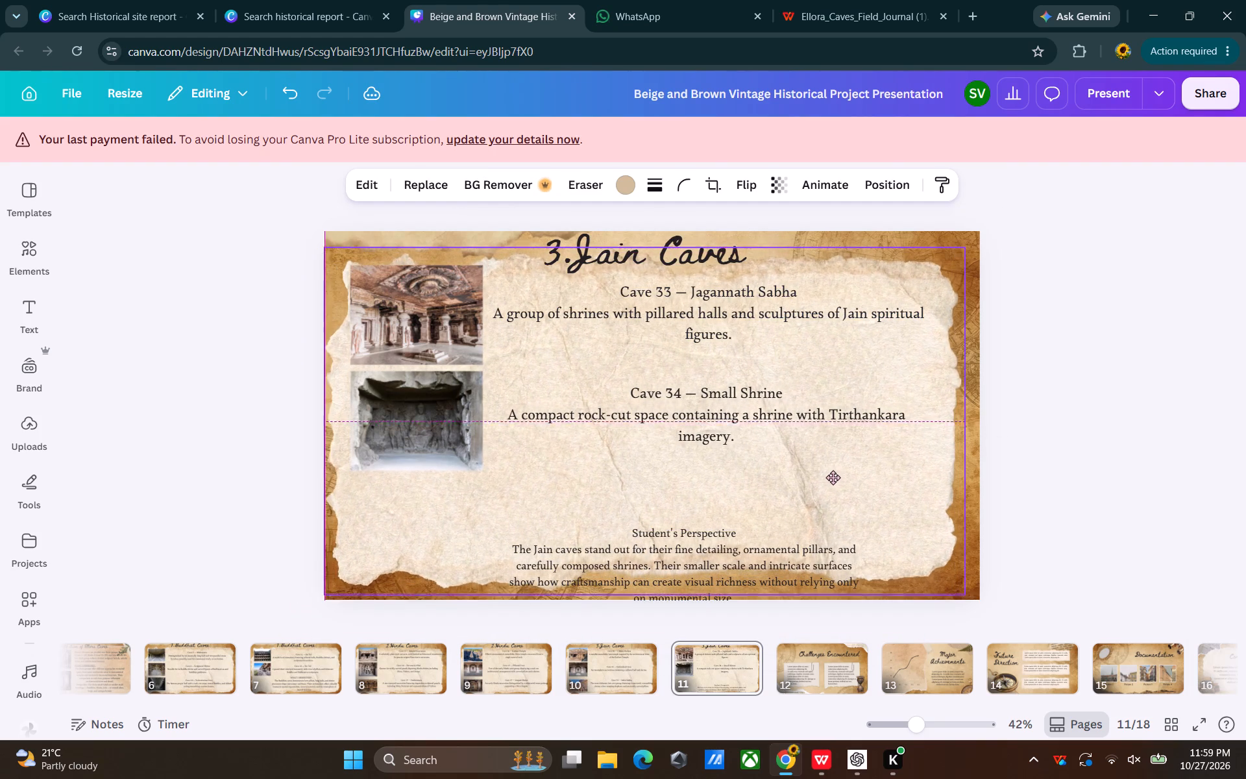
pyautogui.moveTo(833, 477); pyautogui.dragTo(835, 476)
# Move the Student's Perspective text box up onto the torn paper, directly beneath the Cave 34 — Small Shrine description.
pyautogui.click(806, 565)
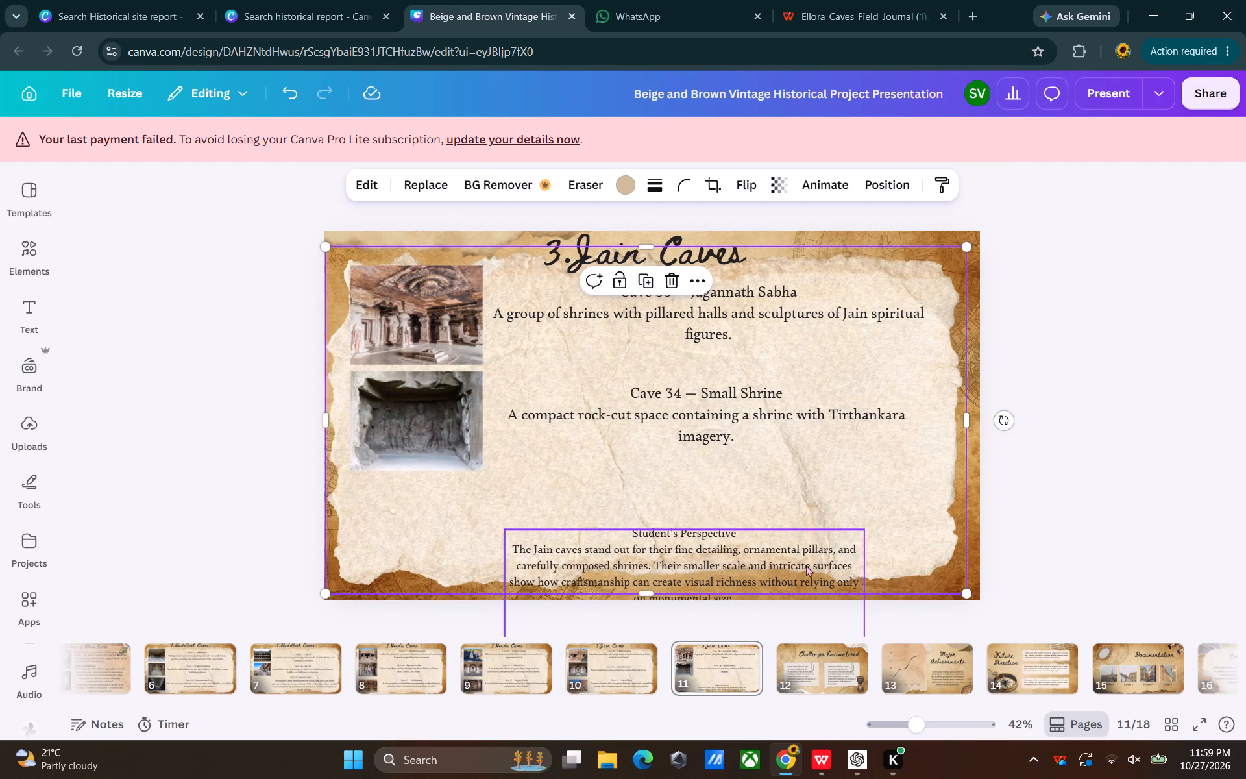
pyautogui.click(805, 528)
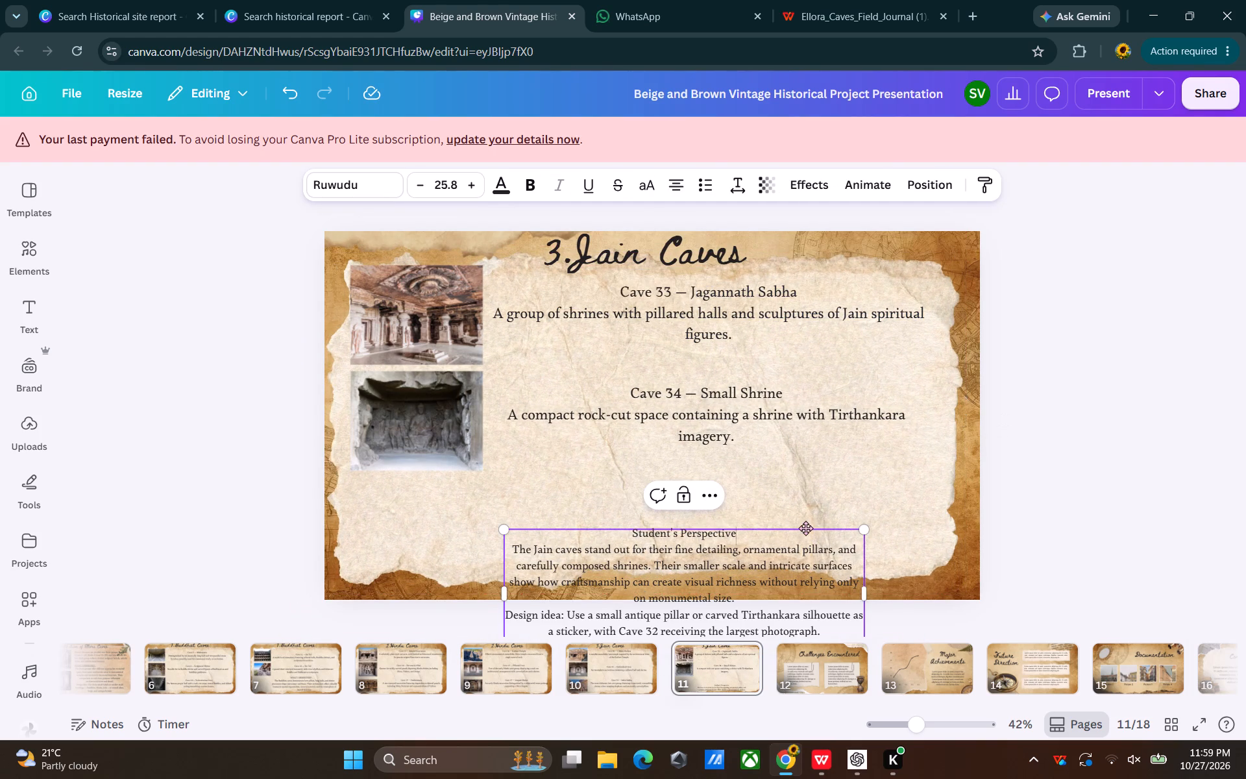
pyautogui.moveTo(805, 528); pyautogui.dragTo(828, 452)
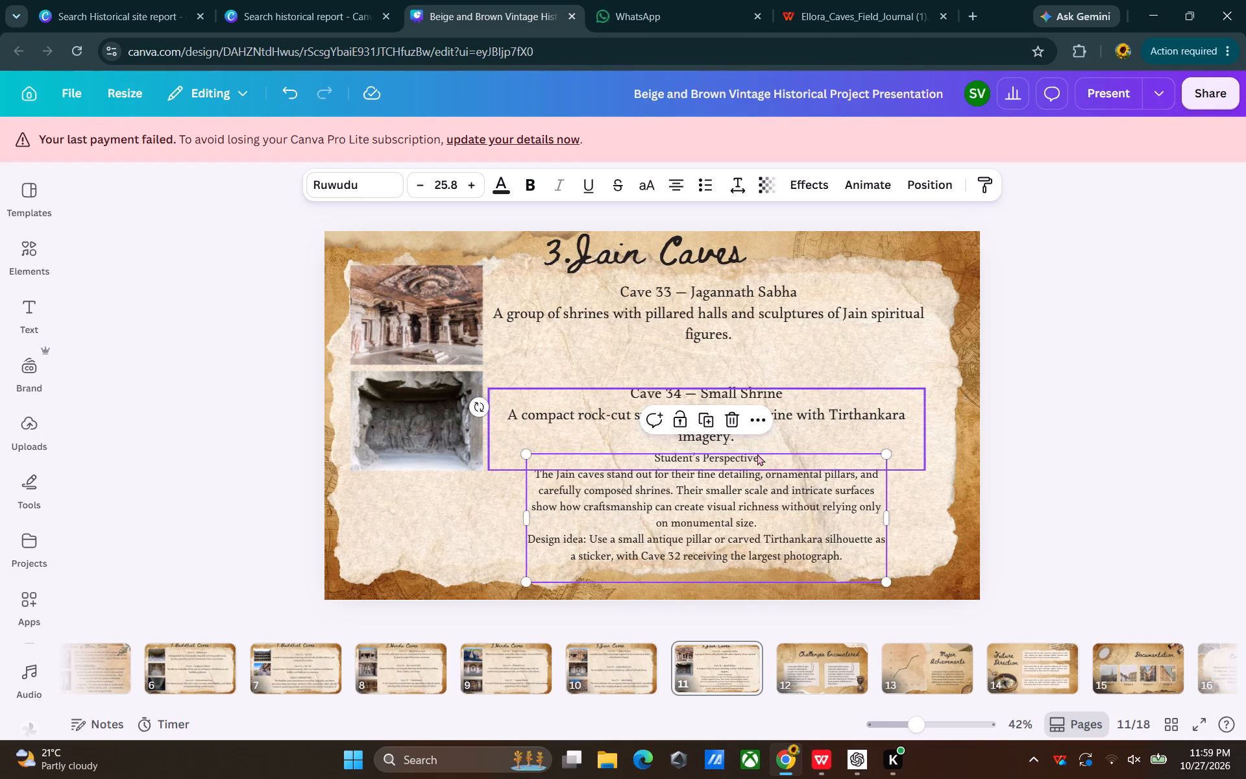
# Replace the "Student's Perspective" heading on page 11 with "WHAT I OBSEREVED ?".
pyautogui.doubleClick(758, 454)
pyautogui.doubleClick(758, 454)
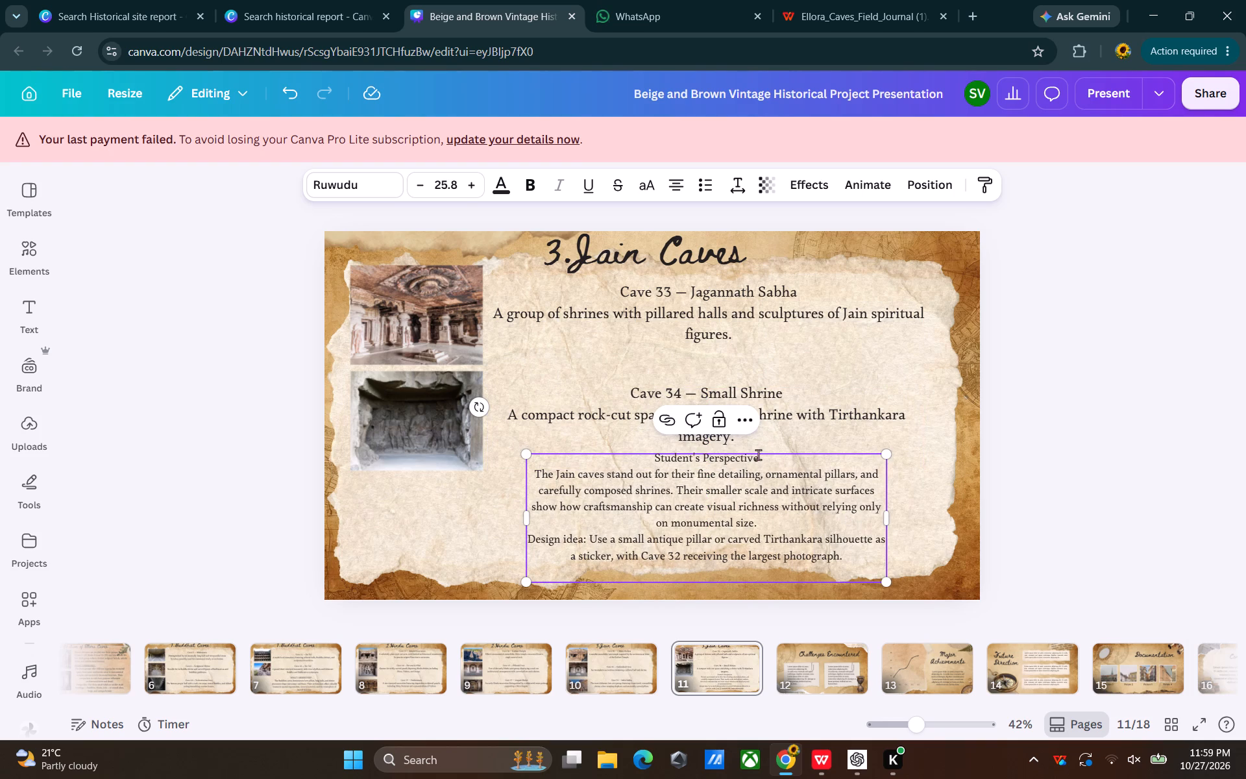
pyautogui.click(758, 454)
pyautogui.moveTo(758, 454); pyautogui.dragTo(633, 448)
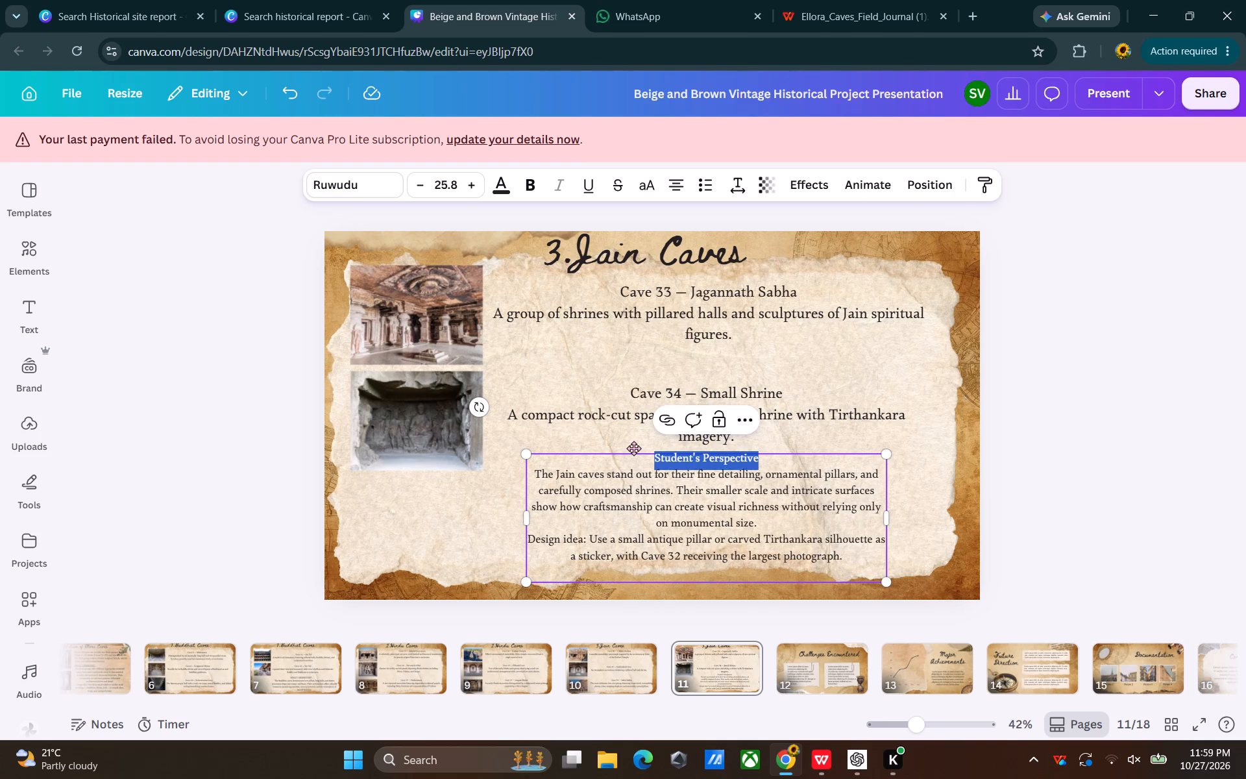
pyautogui.press('BackSpace')
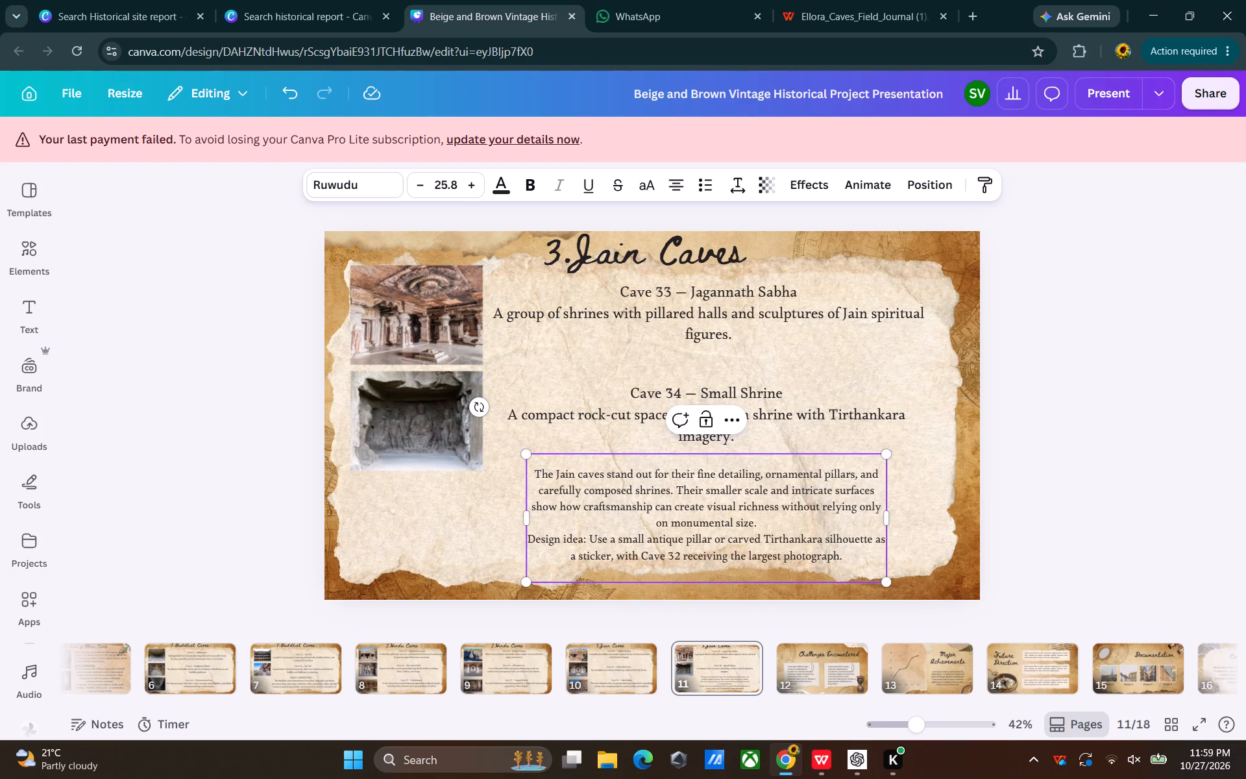
pyautogui.write('WHAT')
pyautogui.press('space')
pyautogui.write('I OBSEREVED')
pyautogui.press('space')
pyautogui.hotkey('shift', '?')
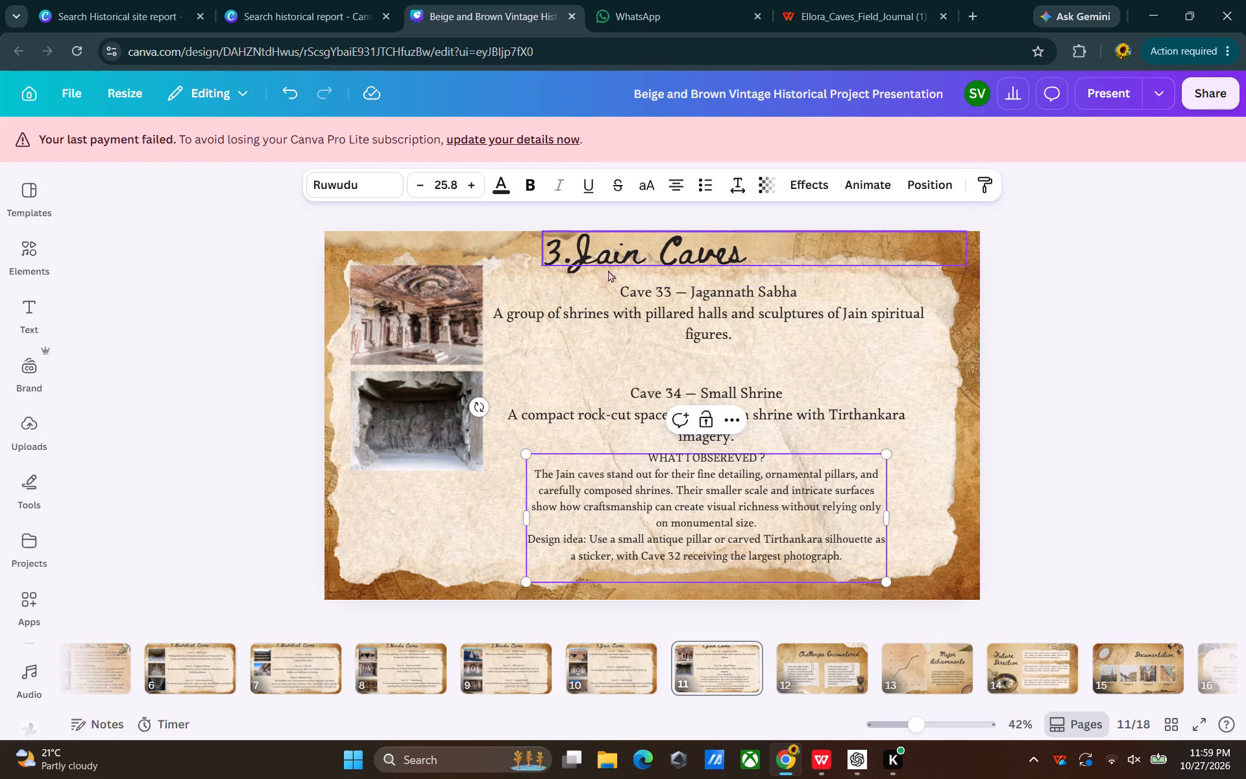
# Underline the "WHAT I OBSEREVED ?" heading above the Jain caves paragraph on page 11.
pyautogui.click(767, 464)
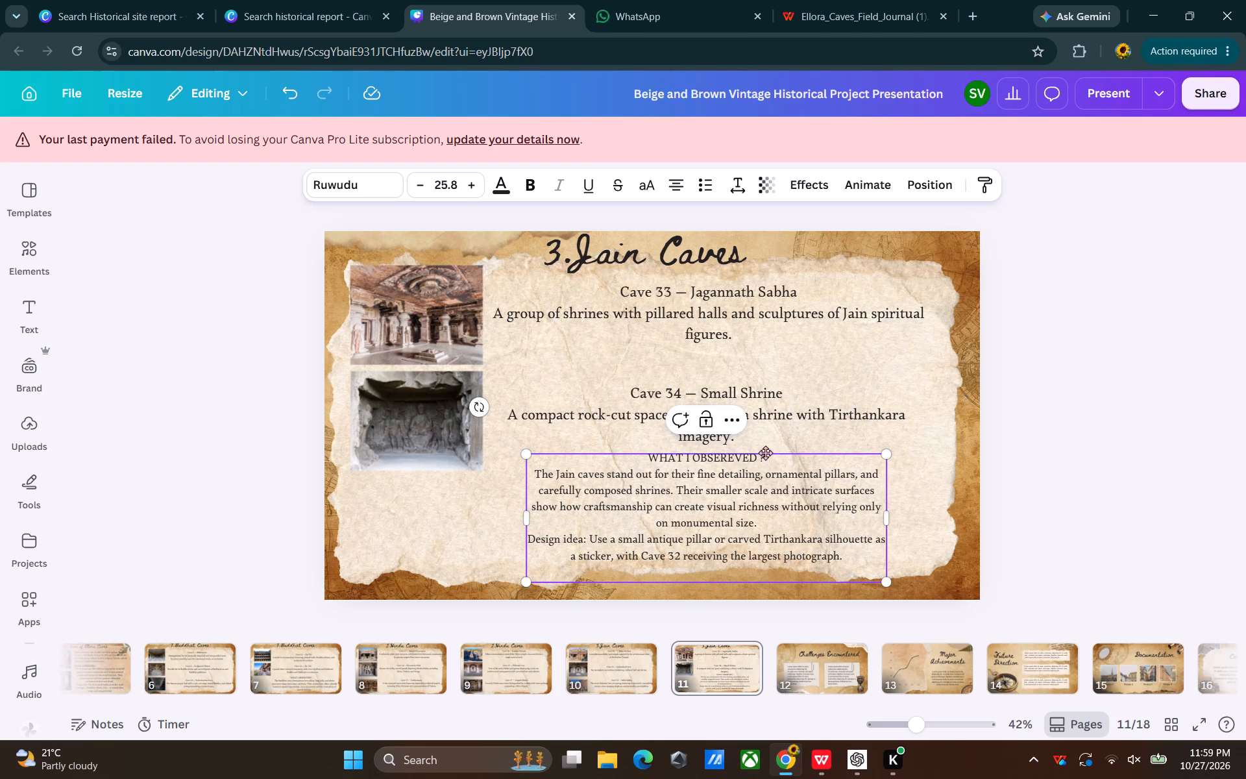
pyautogui.click(764, 458)
pyautogui.moveTo(764, 458); pyautogui.dragTo(720, 457)
pyautogui.moveTo(720, 457); pyautogui.dragTo(648, 453)
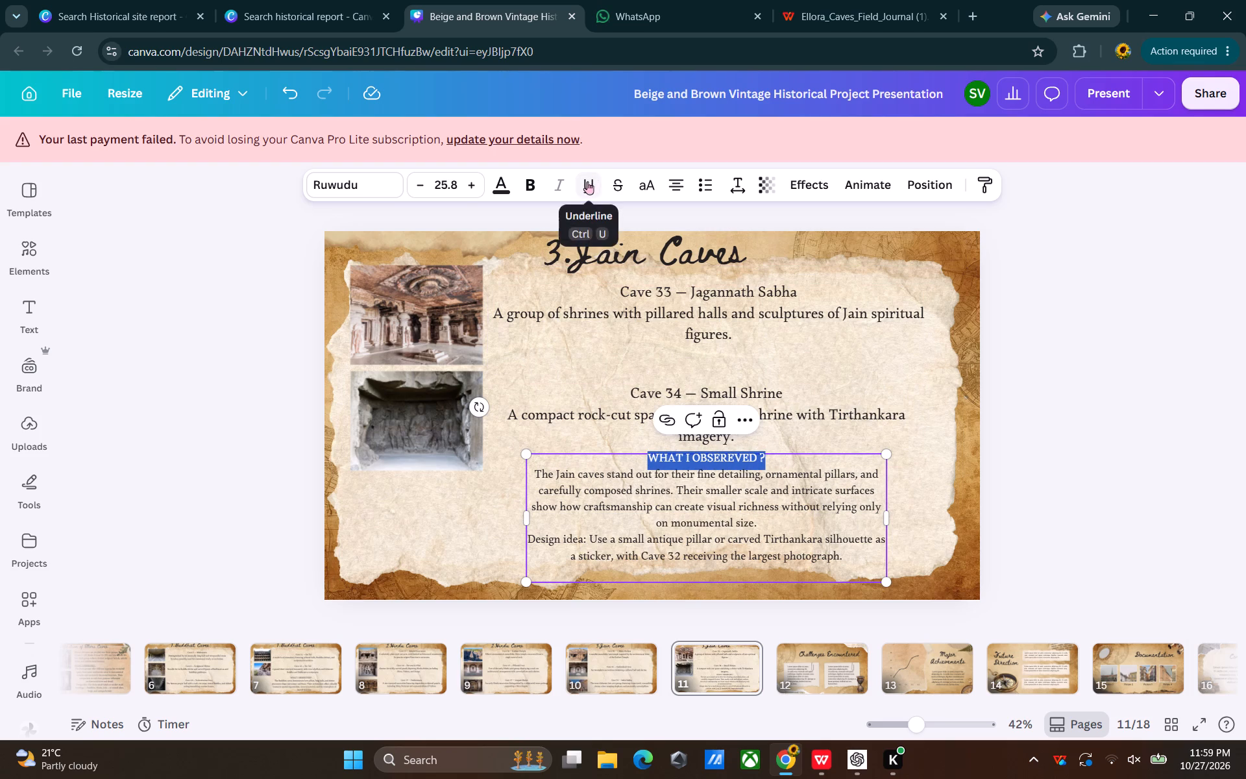
pyautogui.click(587, 181)
pyautogui.click(975, 382)
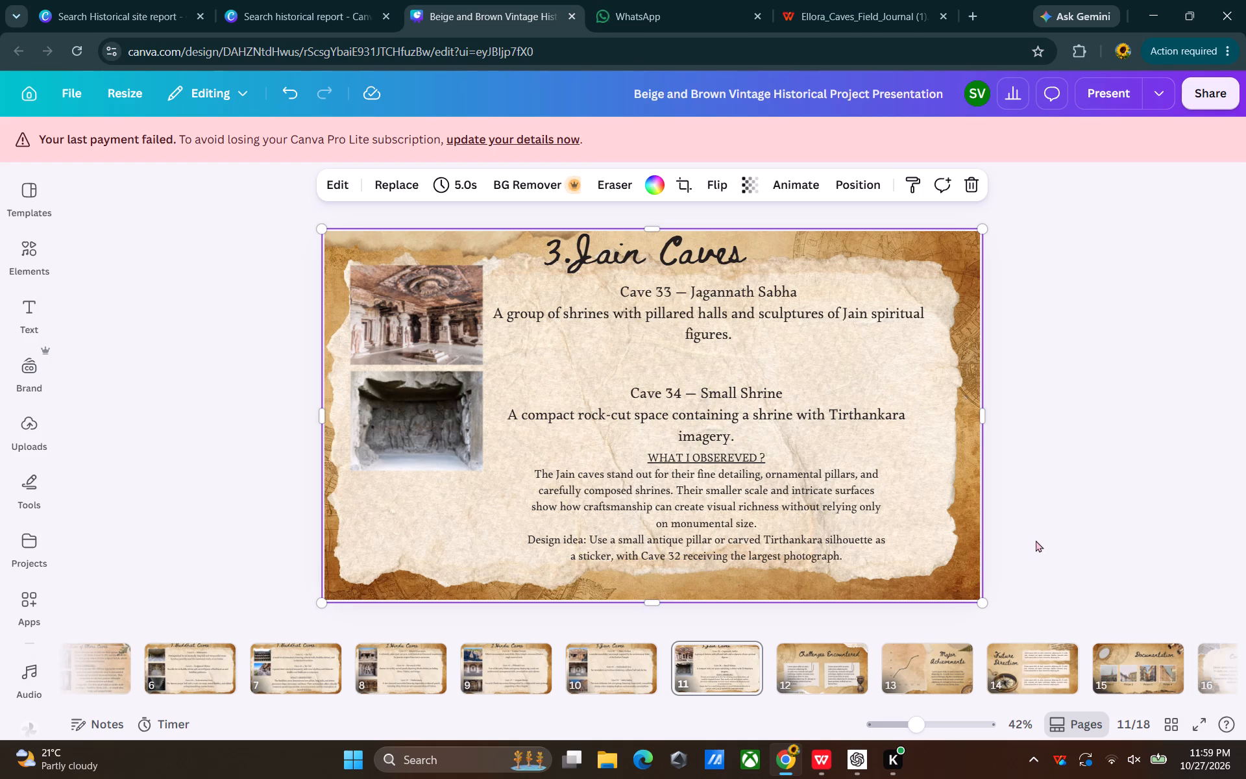
pyautogui.click(861, 508)
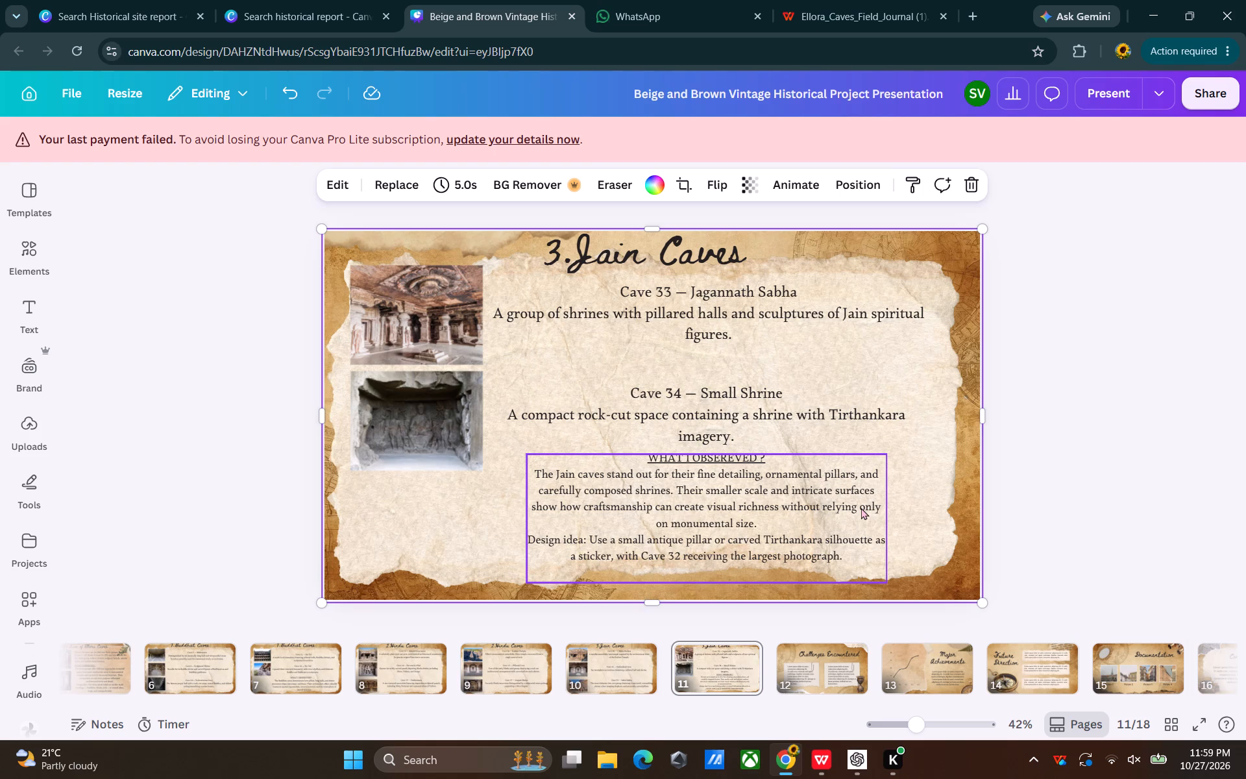
# Widen the "WHAT I OBSEREVED ?" text box on page 11 and reposition it slightly lower, centred beneath the Cave 34 description.
pyautogui.moveTo(886, 517); pyautogui.dragTo(927, 521)
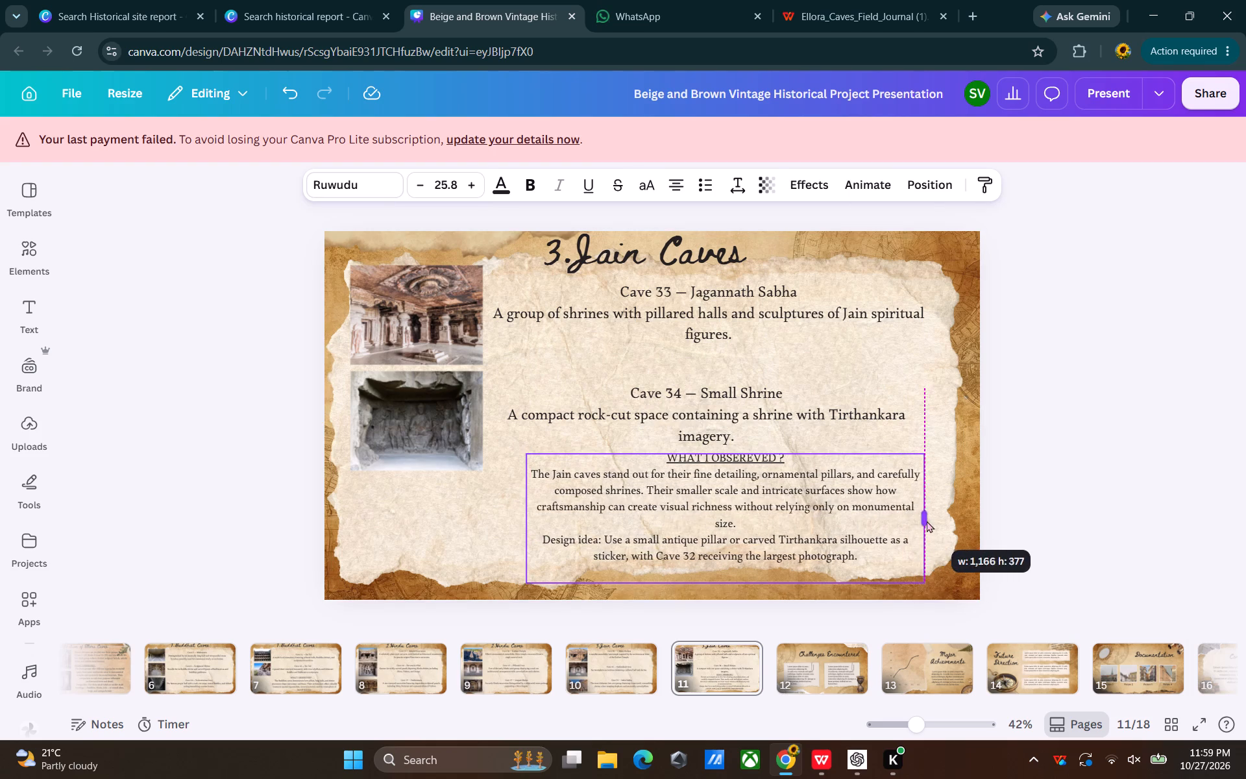
pyautogui.moveTo(927, 521); pyautogui.dragTo(937, 522)
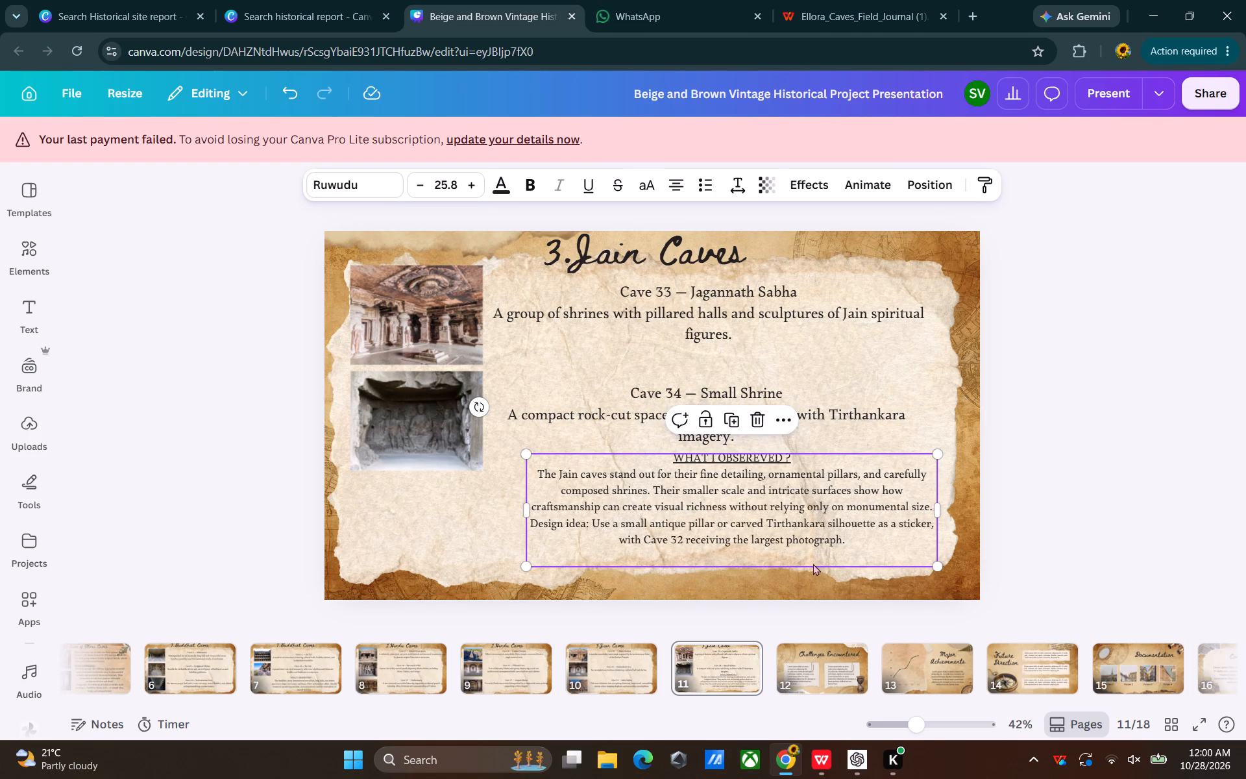
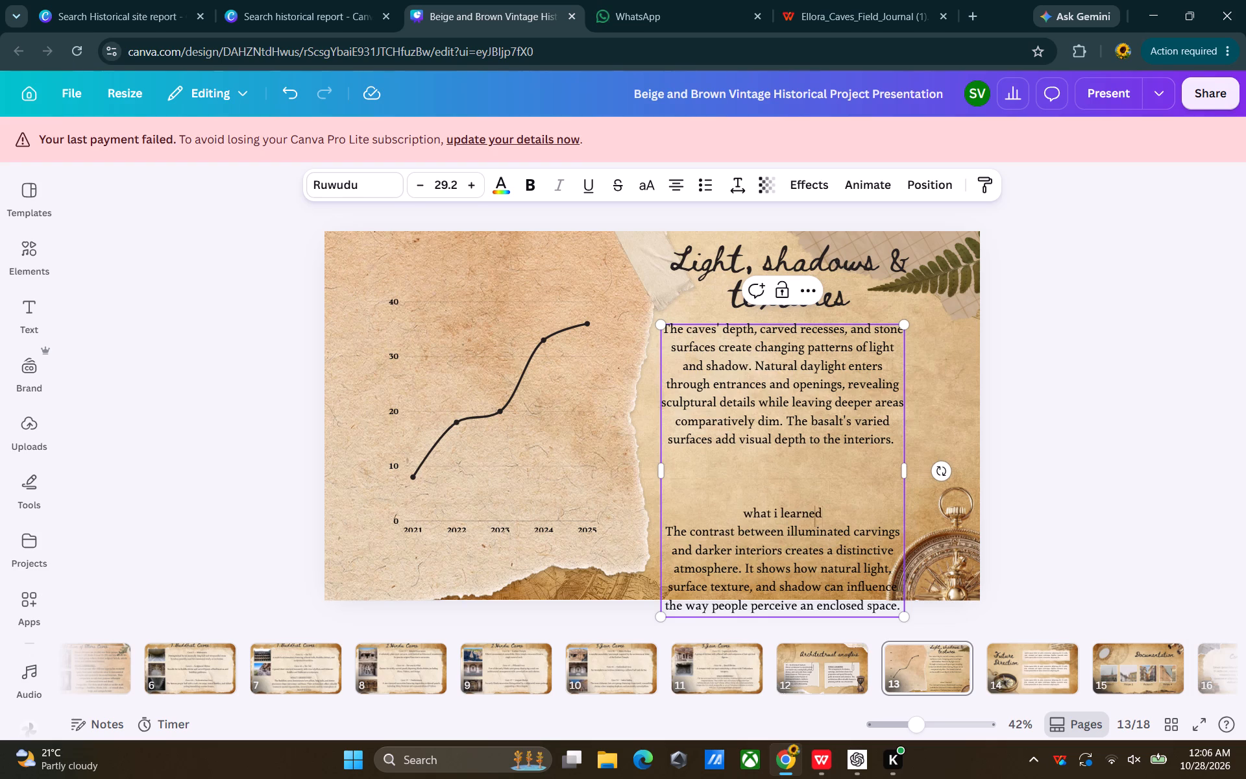
pyautogui.press('Left')
pyautogui.press('Left')
pyautogui.press('Left')
pyautogui.press('Left')
pyautogui.press('Left')
pyautogui.press('Left')
pyautogui.press('BackSpace')
pyautogui.press('BackSpace')
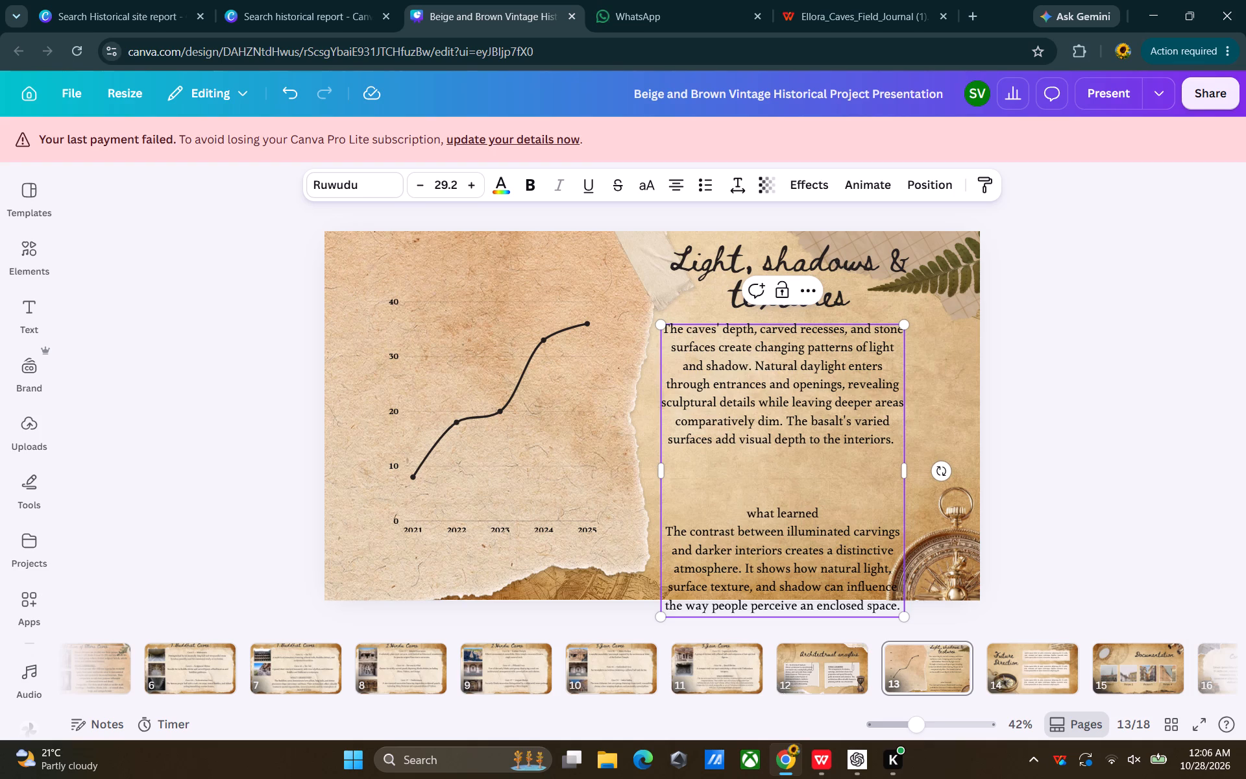
pyautogui.hotkey('shift', 'i')
pyautogui.press('space')
# Underline the "what I learned" heading in page 13's body text.
pyautogui.moveTo(824, 512); pyautogui.dragTo(737, 523)
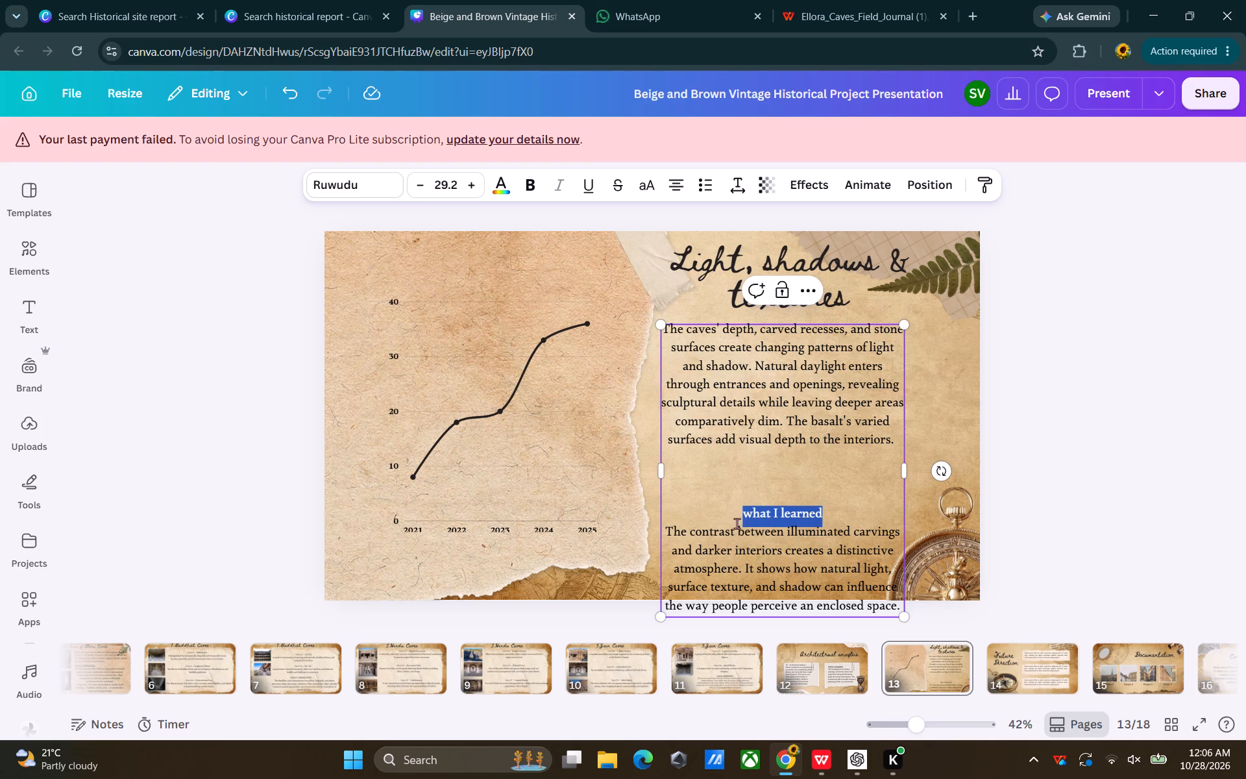
pyautogui.moveTo(737, 523); pyautogui.dragTo(736, 523)
pyautogui.click(586, 185)
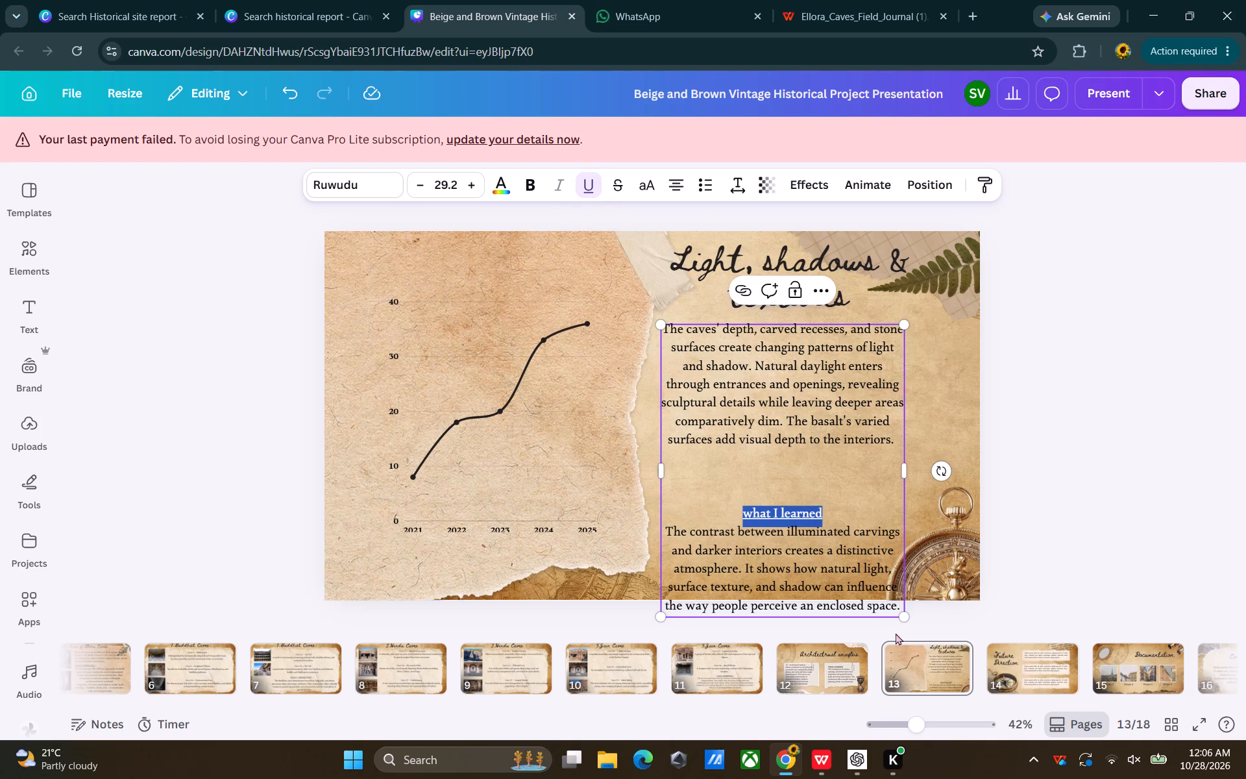
# Scale page 13's body text box down to font size 25.2 so it fits within the page.
pyautogui.moveTo(906, 619); pyautogui.dragTo(880, 578)
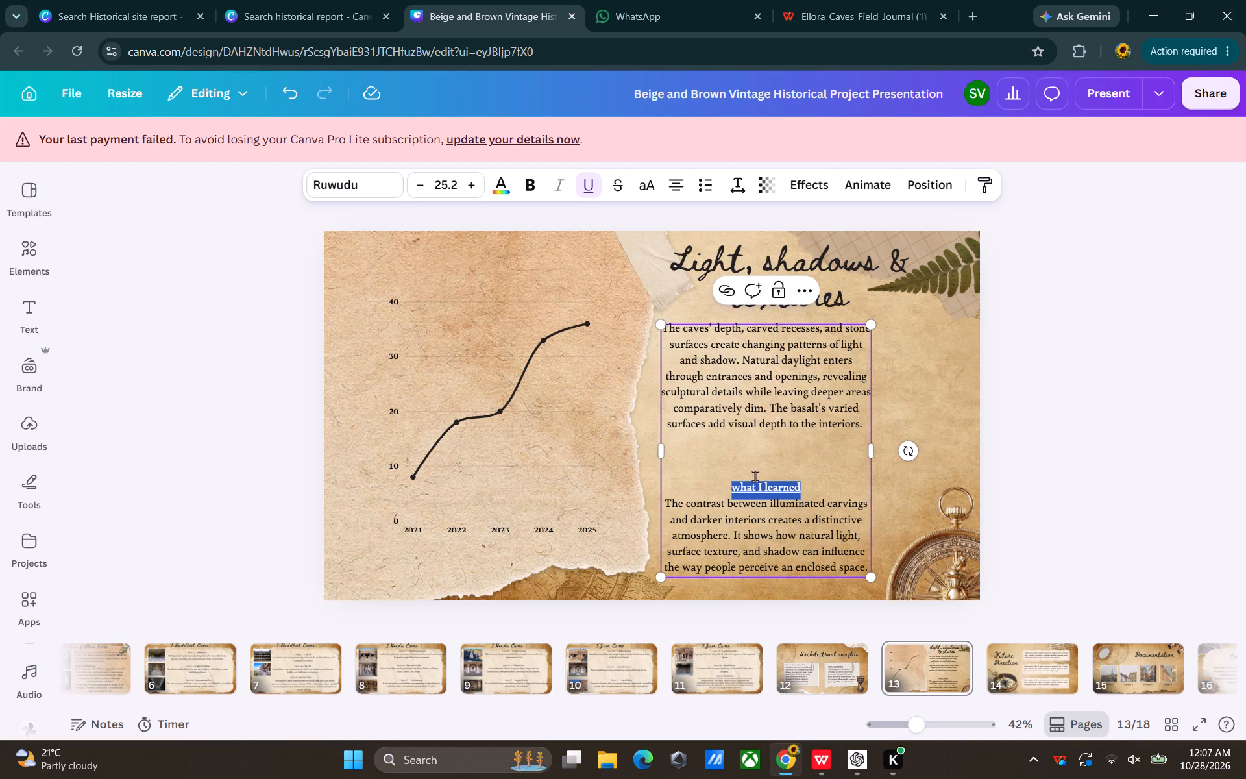
# Delete two of the blank lines above the "what I learned" heading.
pyautogui.click(712, 481)
pyautogui.click(726, 488)
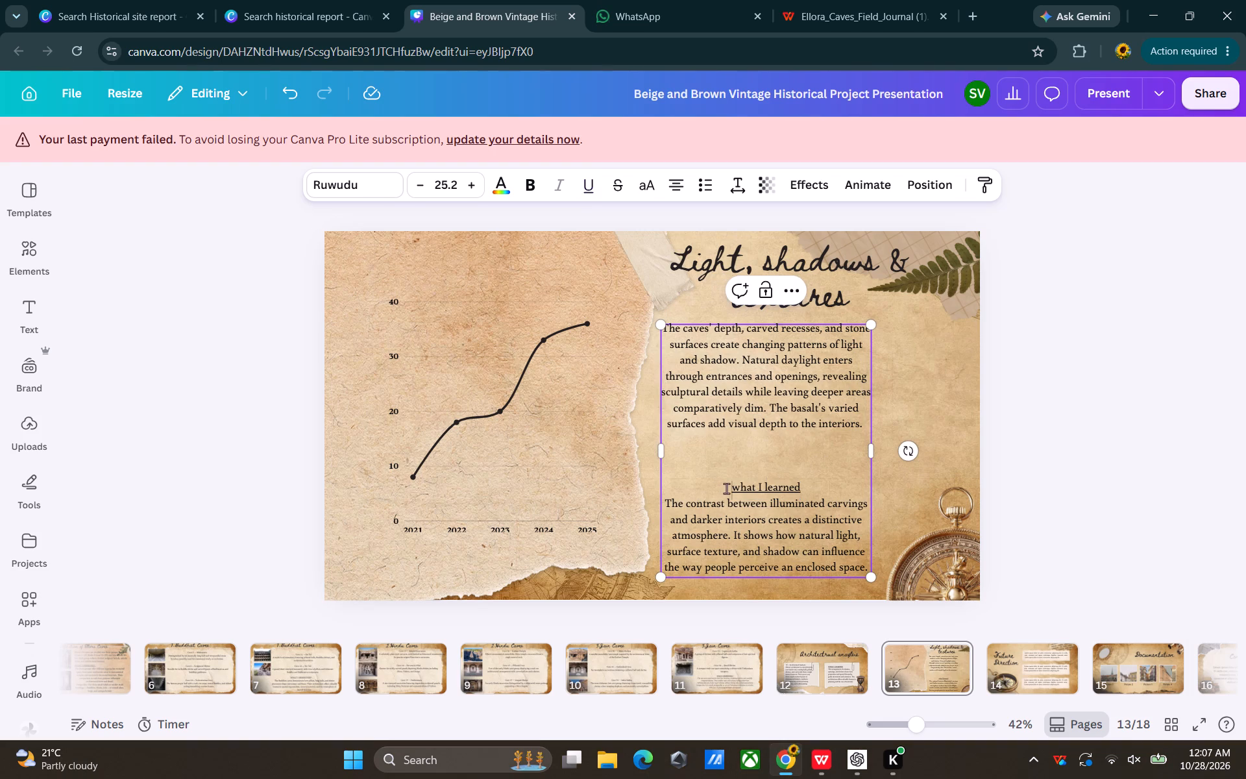
pyautogui.press('BackSpace')
pyautogui.press('BackSpace')
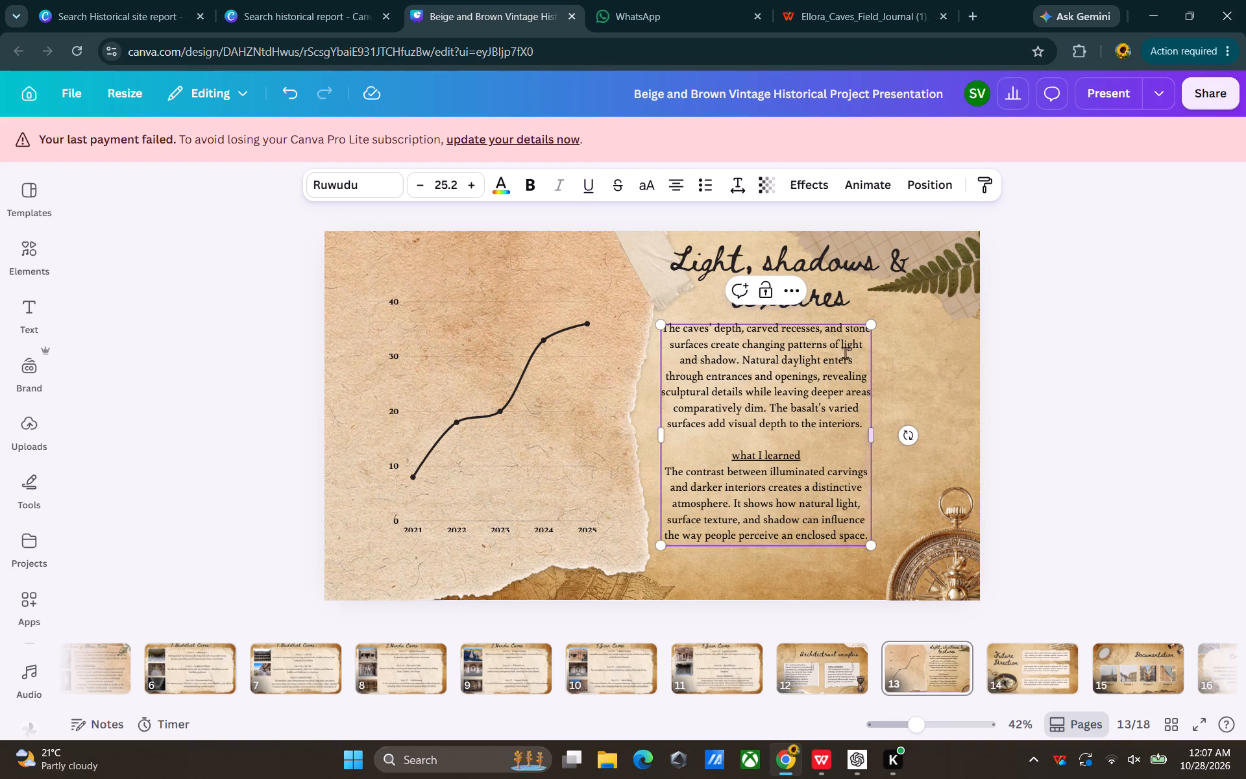
# Increase the "what I learned" heading's font size to 28.2.
pyautogui.tripleClick(474, 180)
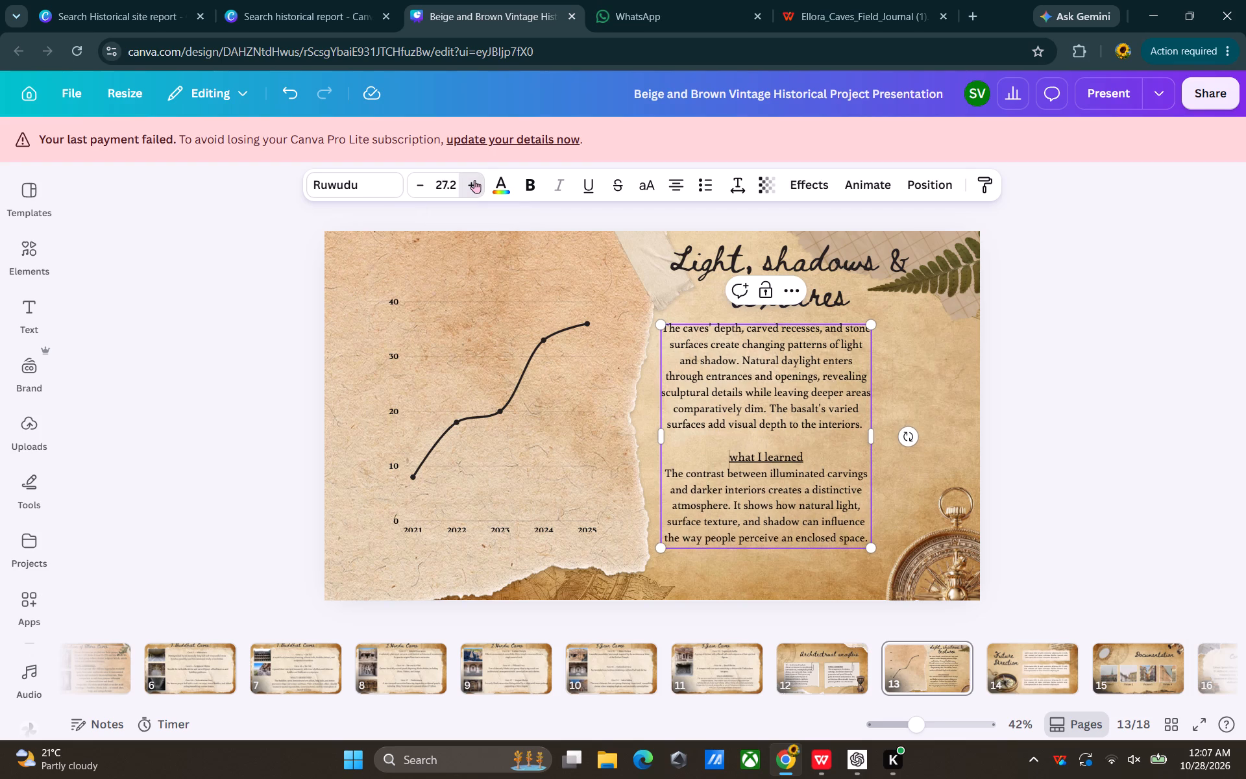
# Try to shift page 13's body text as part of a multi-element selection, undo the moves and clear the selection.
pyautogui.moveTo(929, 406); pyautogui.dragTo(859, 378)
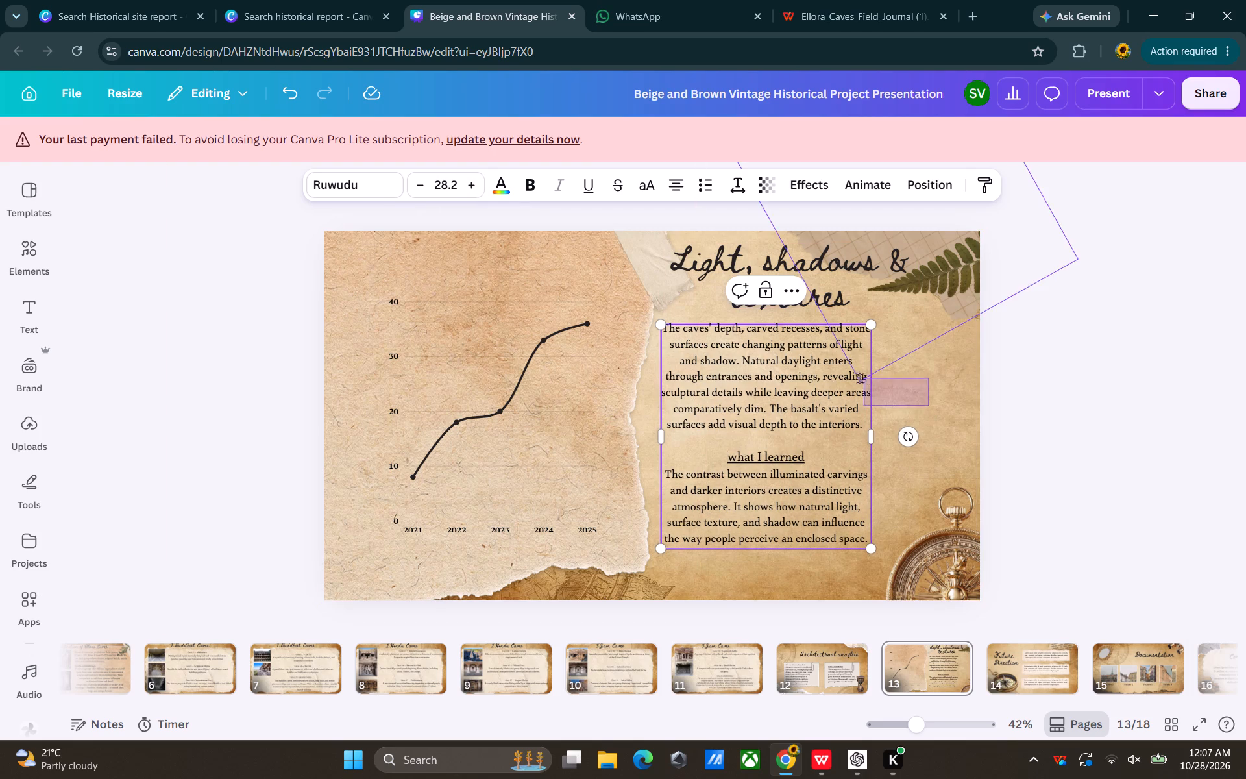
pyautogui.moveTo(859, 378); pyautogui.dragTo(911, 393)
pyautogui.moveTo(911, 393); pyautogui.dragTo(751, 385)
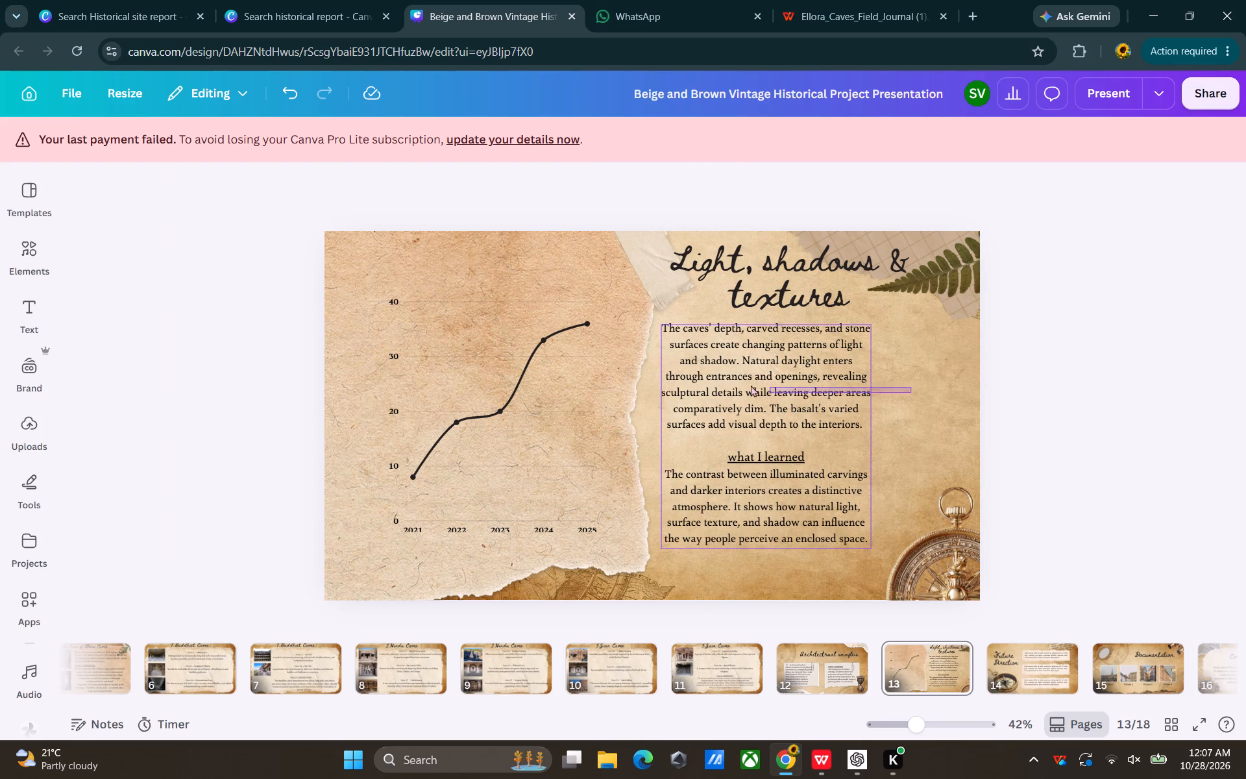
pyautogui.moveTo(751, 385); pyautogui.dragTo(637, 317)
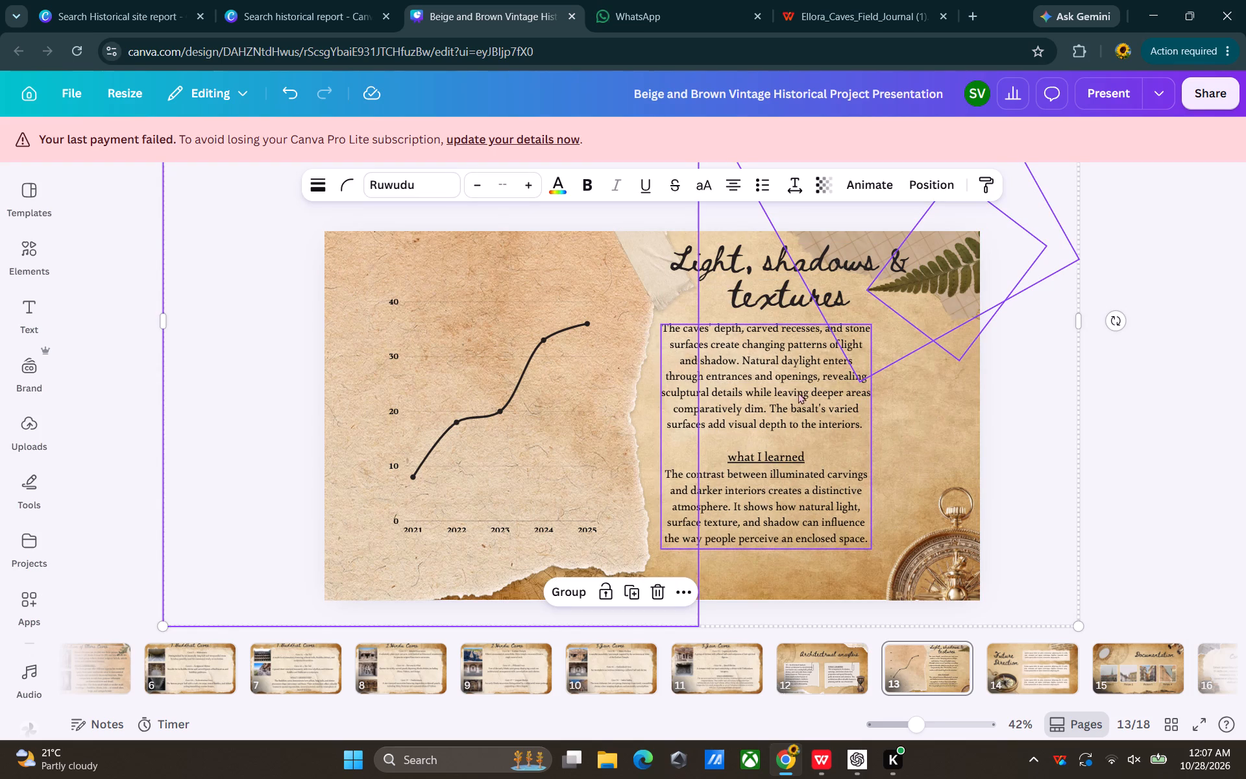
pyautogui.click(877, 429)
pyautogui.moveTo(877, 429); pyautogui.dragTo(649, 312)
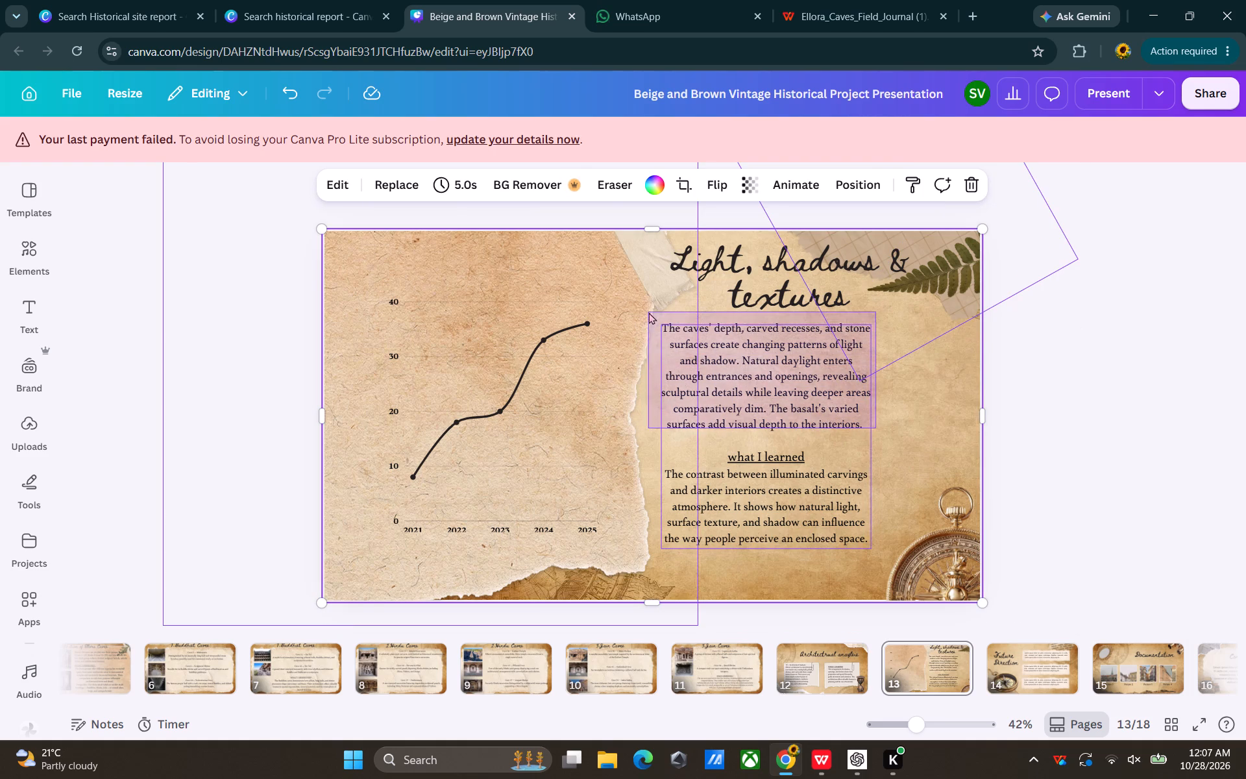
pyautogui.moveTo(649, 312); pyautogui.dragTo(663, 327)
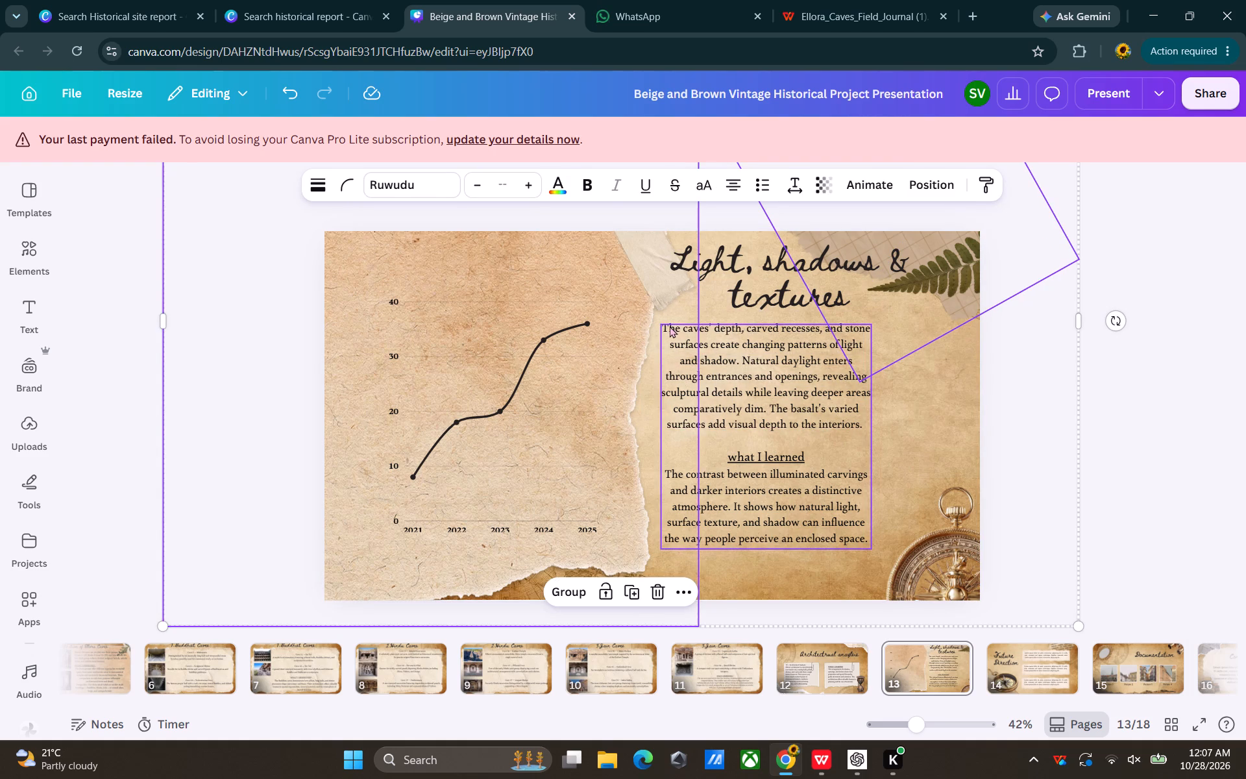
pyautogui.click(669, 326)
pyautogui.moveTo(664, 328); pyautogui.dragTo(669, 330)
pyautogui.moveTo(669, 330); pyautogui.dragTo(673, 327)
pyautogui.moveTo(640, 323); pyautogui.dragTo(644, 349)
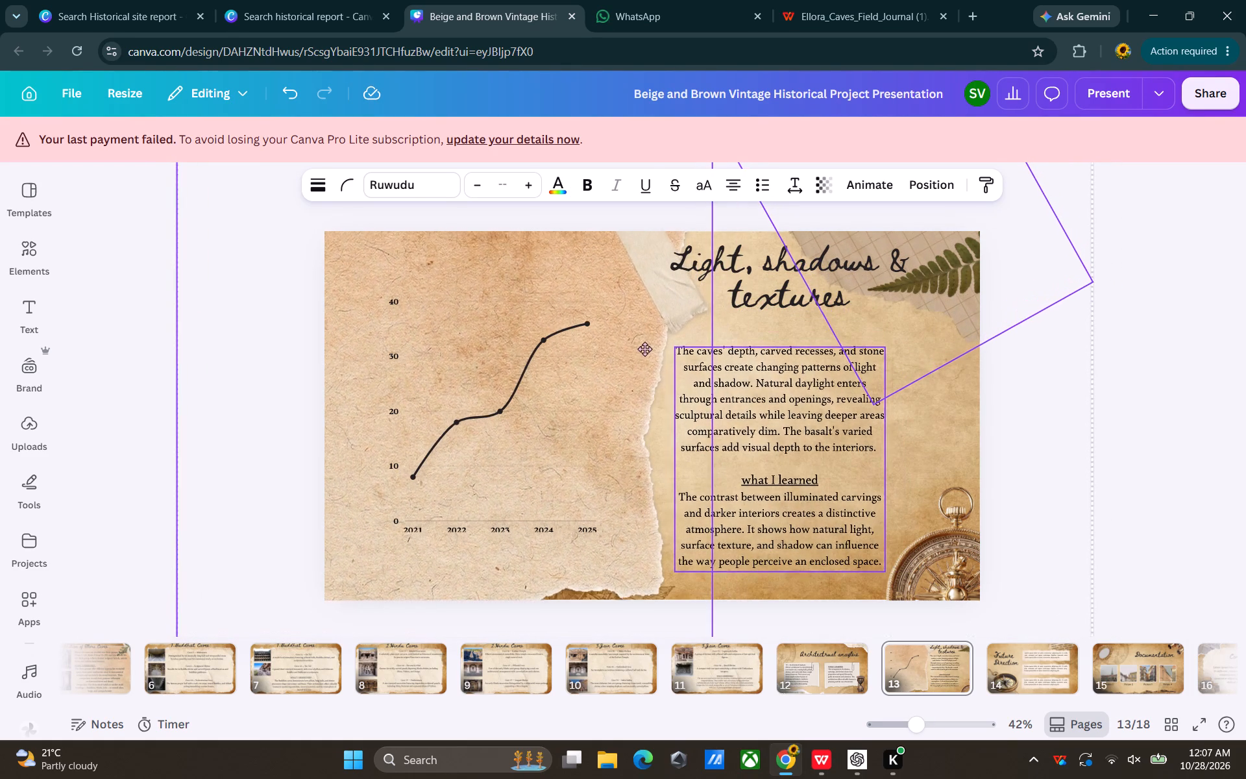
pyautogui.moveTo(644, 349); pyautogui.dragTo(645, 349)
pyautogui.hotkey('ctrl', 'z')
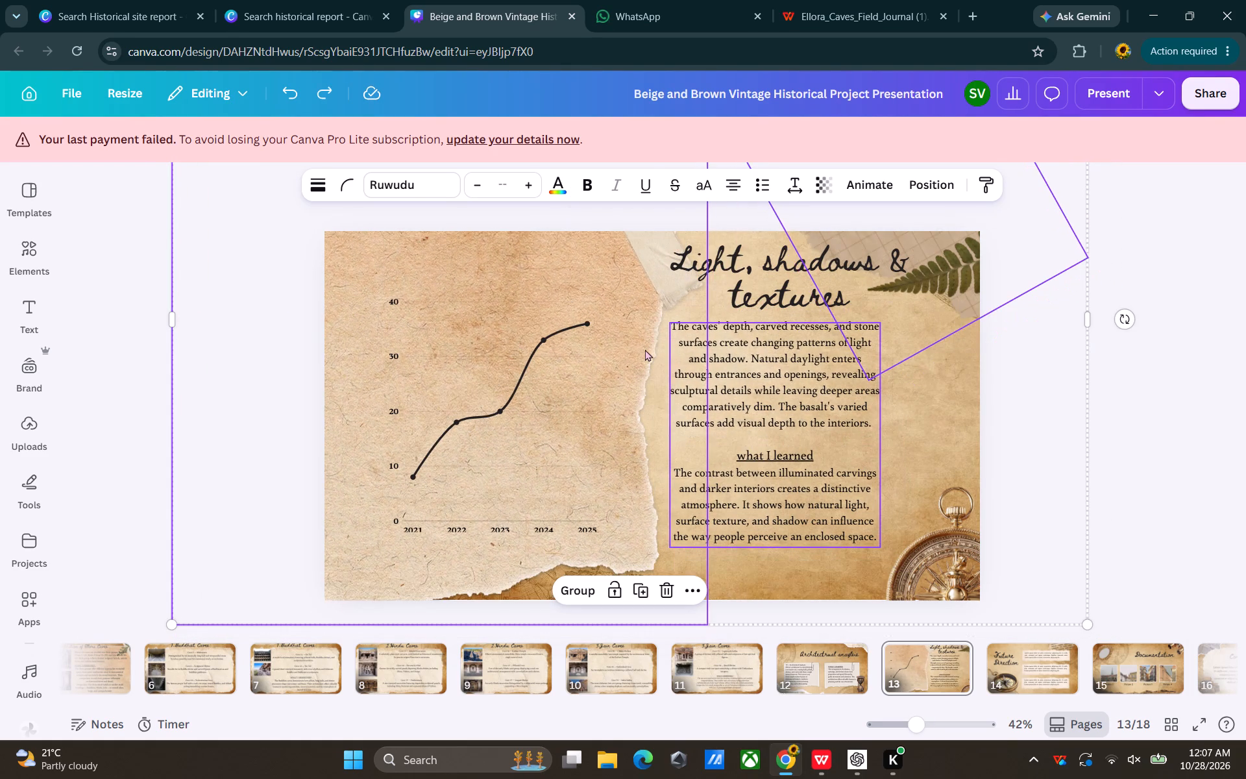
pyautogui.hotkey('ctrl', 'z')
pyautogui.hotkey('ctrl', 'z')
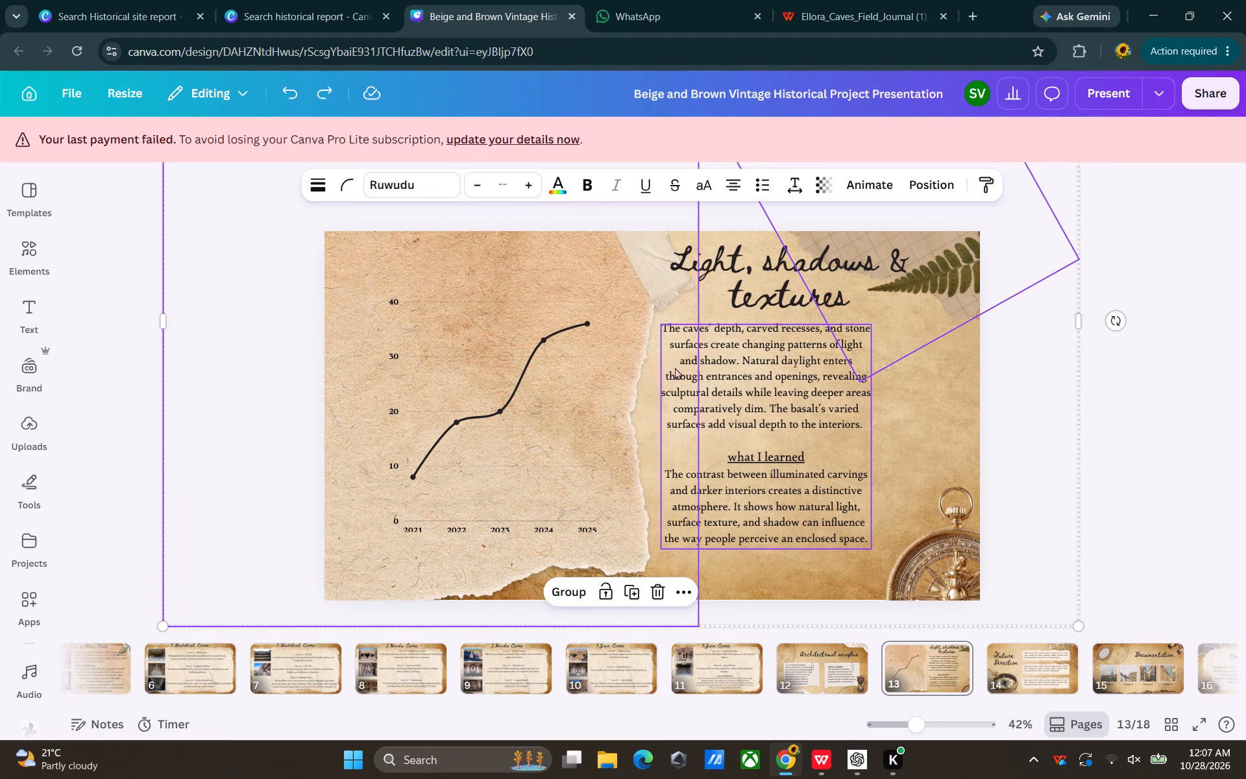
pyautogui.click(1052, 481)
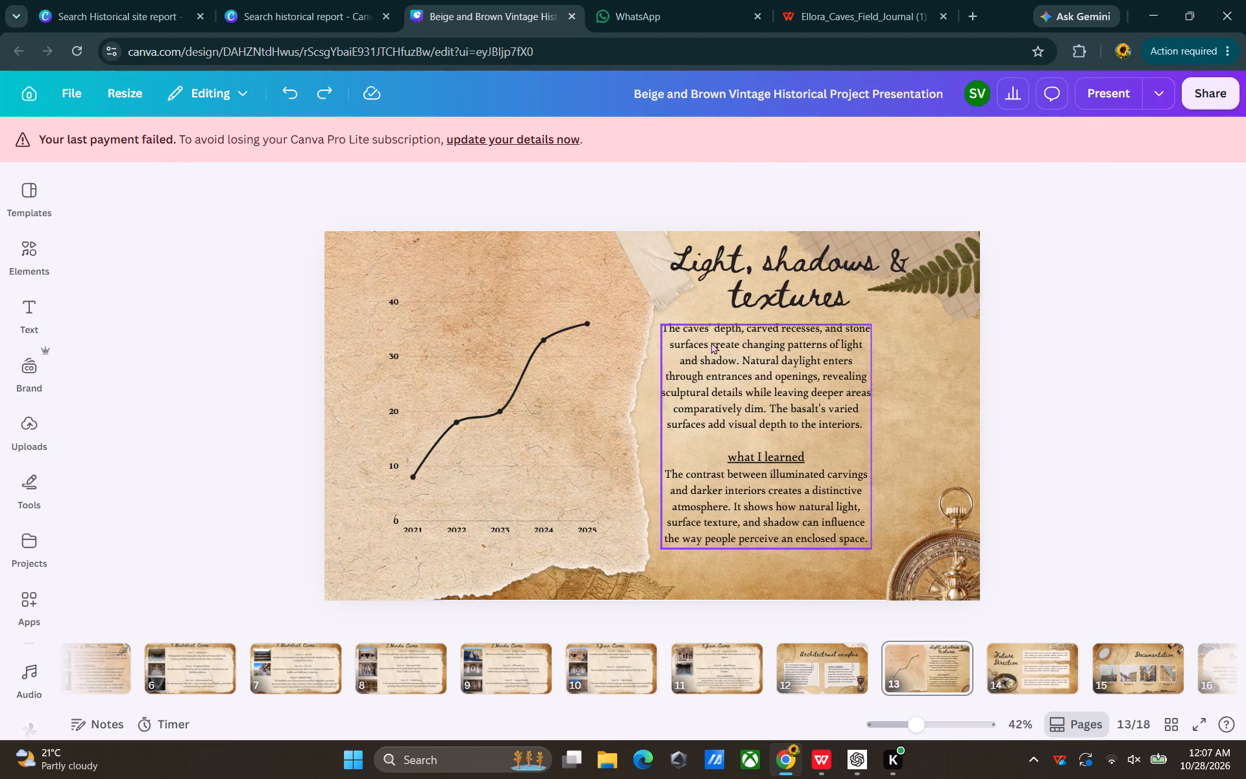
# Select only the body text box on page 13.
pyautogui.click(665, 334)
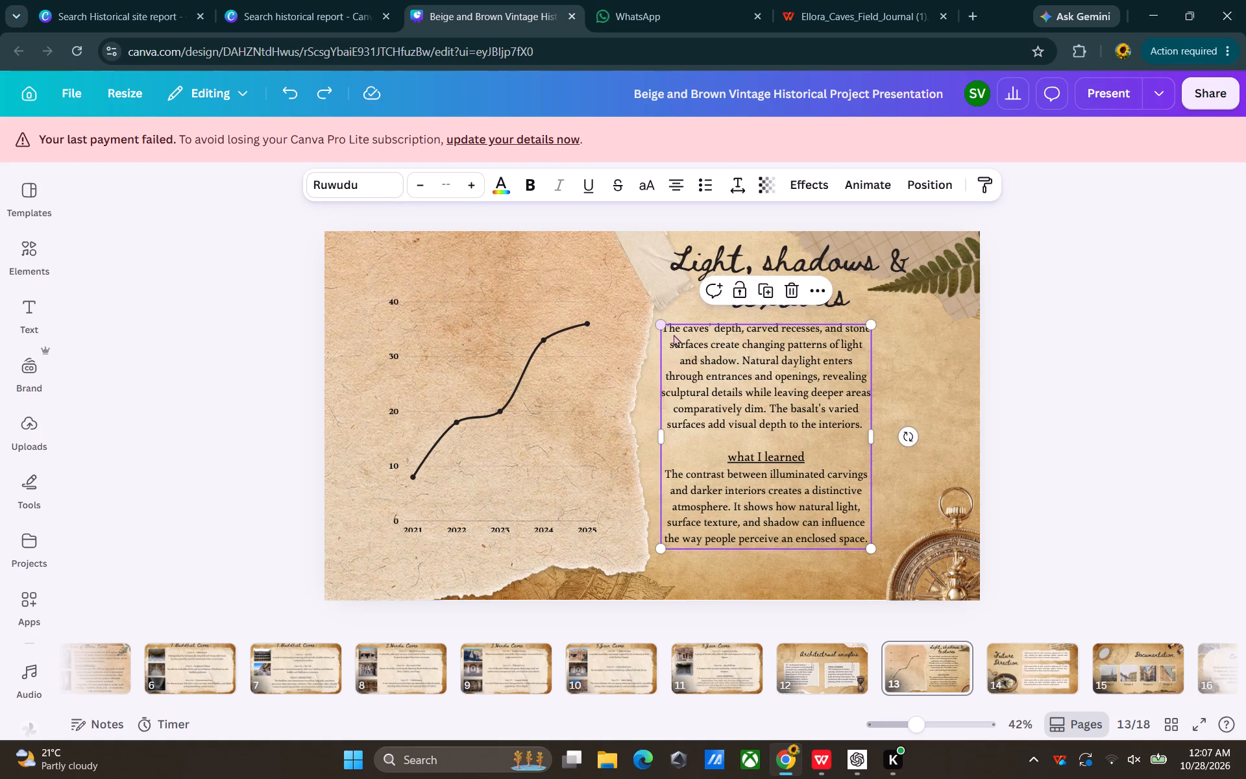
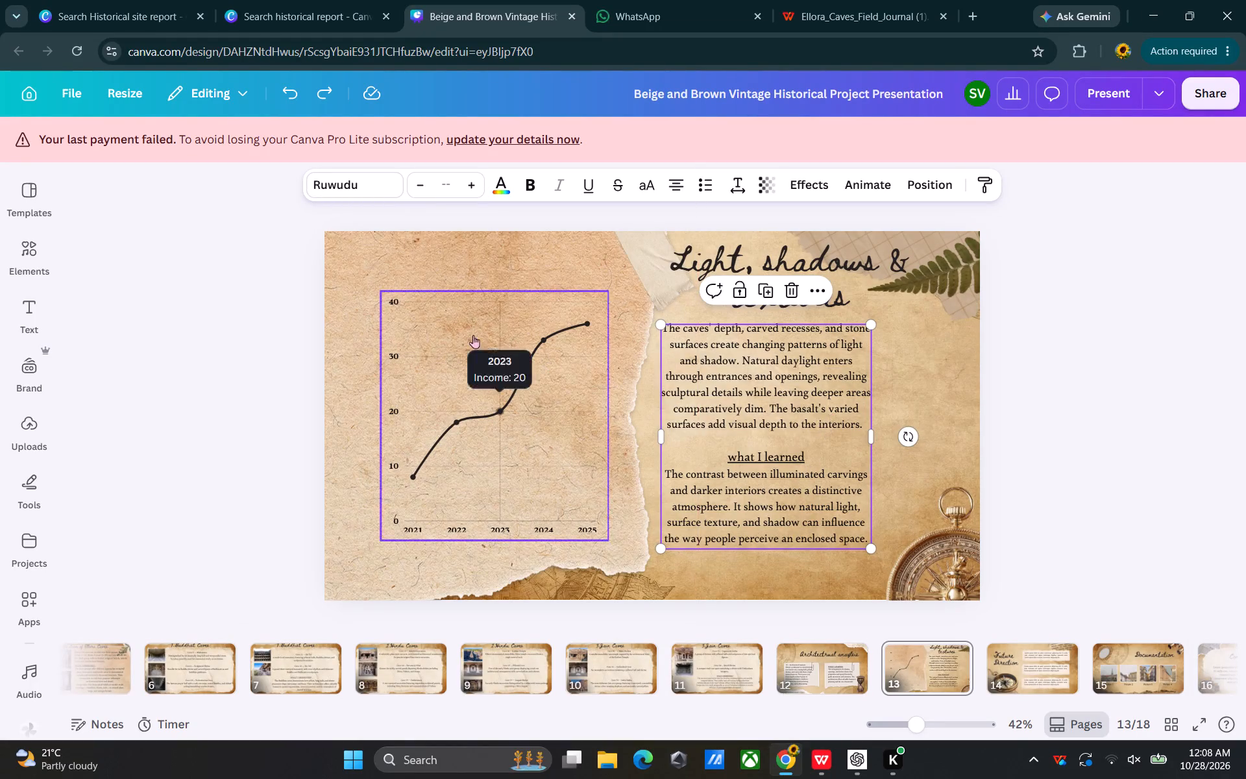
# Increase the font size of page 13's first body paragraph, about the caves' depth and light, to 27.2.
pyautogui.click(811, 439)
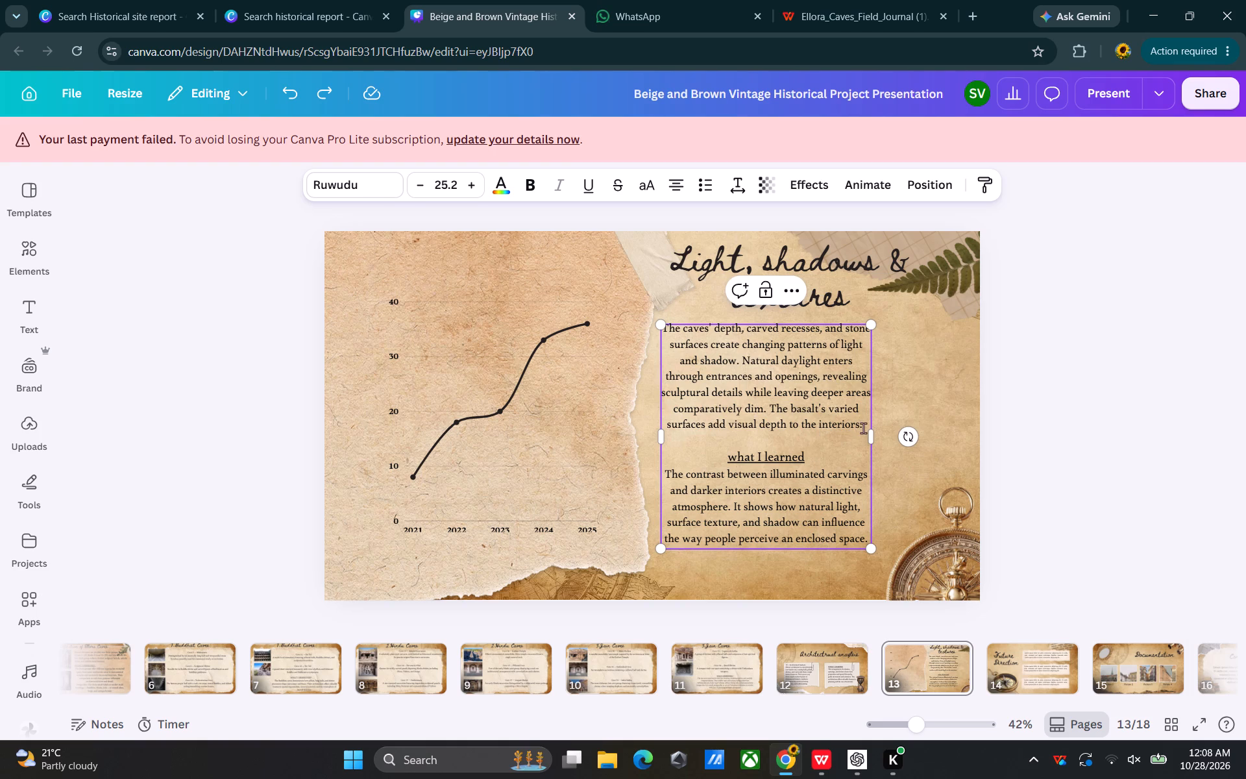
pyautogui.moveTo(863, 428); pyautogui.dragTo(655, 328)
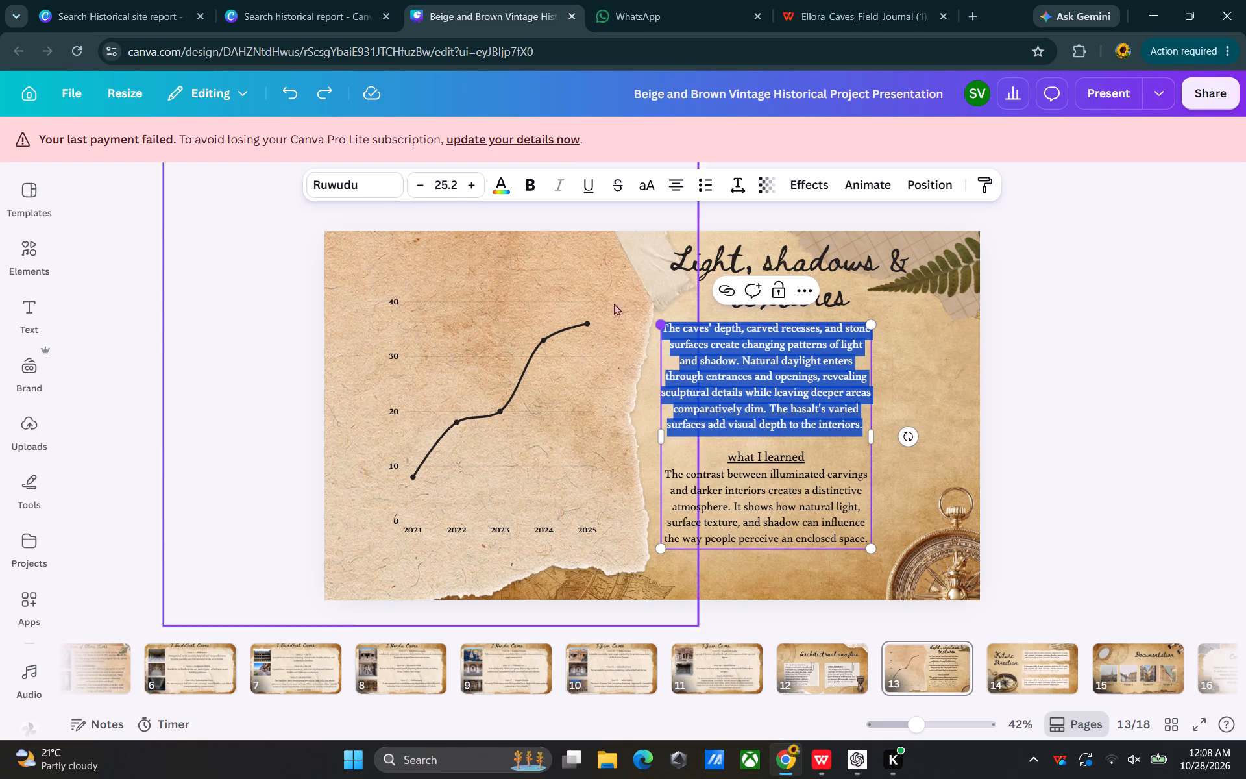
pyautogui.click(471, 184)
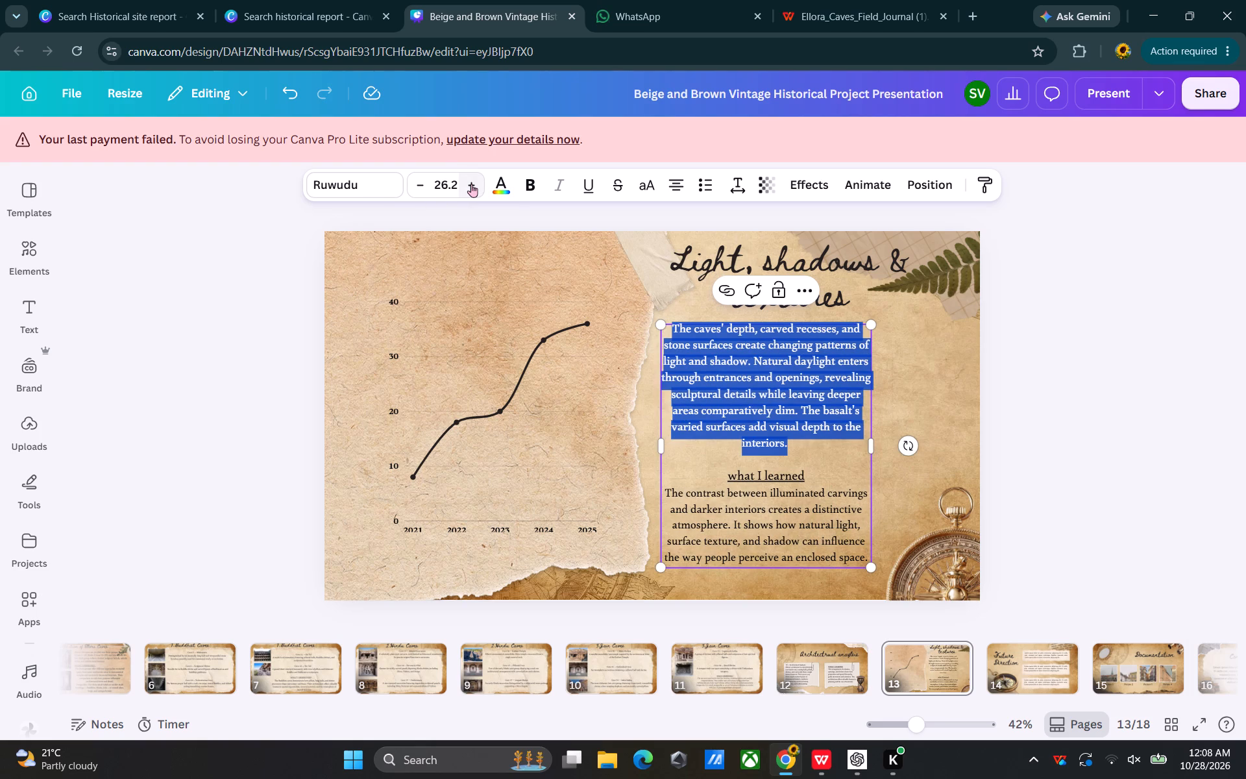
pyautogui.click(471, 184)
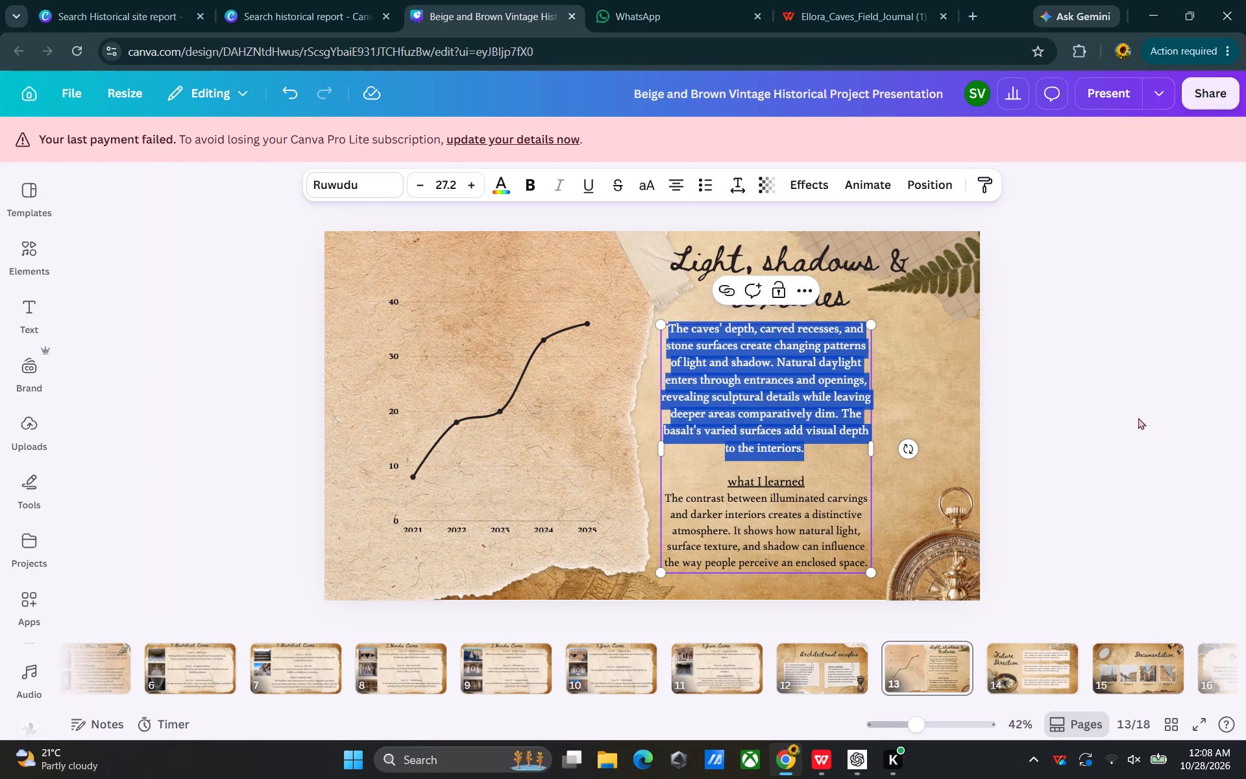
pyautogui.click(1121, 416)
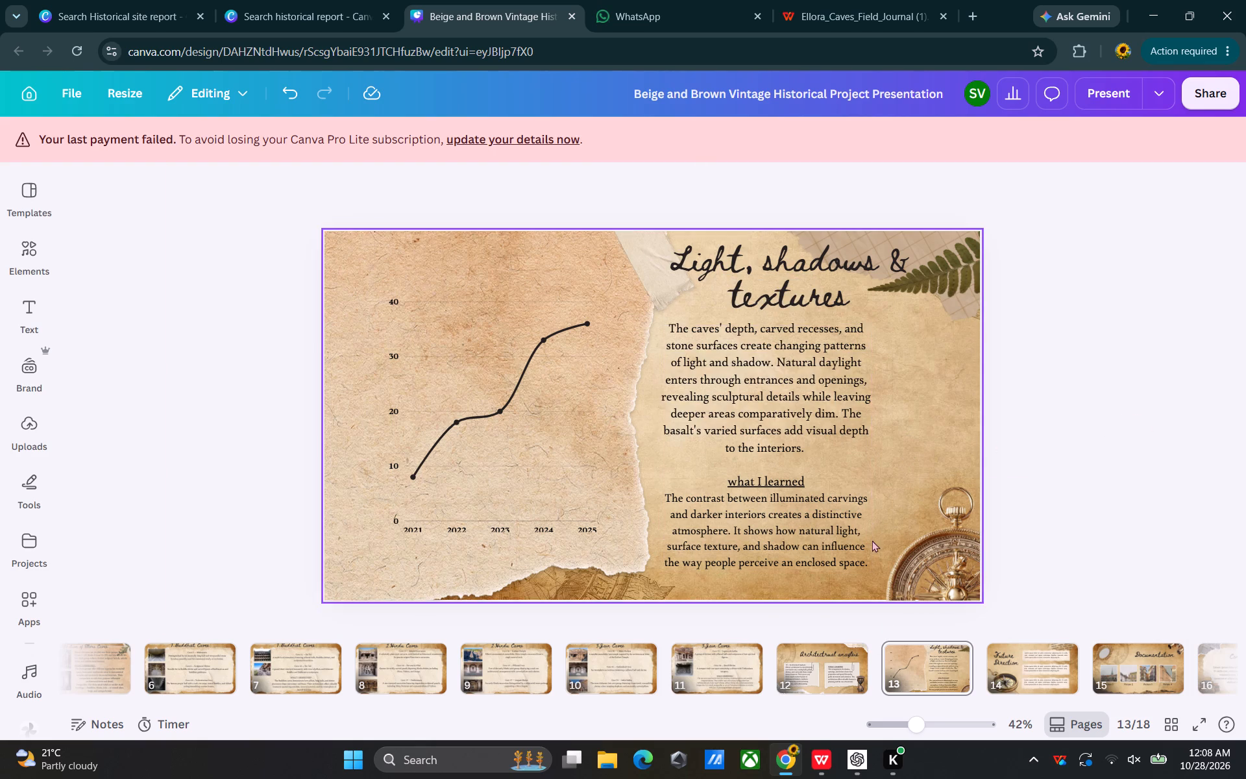
# Shift page 13's body text box away from the torn paper edge and enlarge it slightly beneath the title.
pyautogui.moveTo(849, 403); pyautogui.dragTo(871, 404)
pyautogui.moveTo(889, 328); pyautogui.dragTo(896, 324)
pyautogui.moveTo(896, 324); pyautogui.dragTo(909, 315)
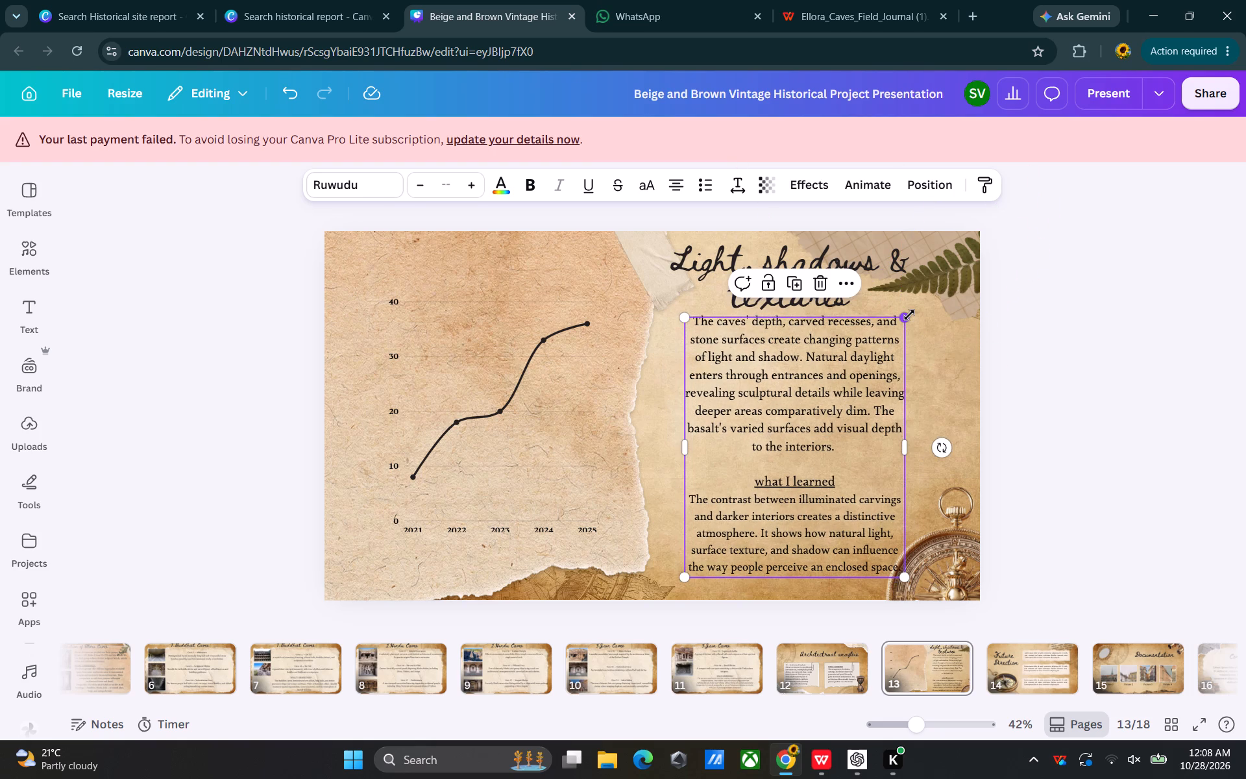
pyautogui.click(1071, 374)
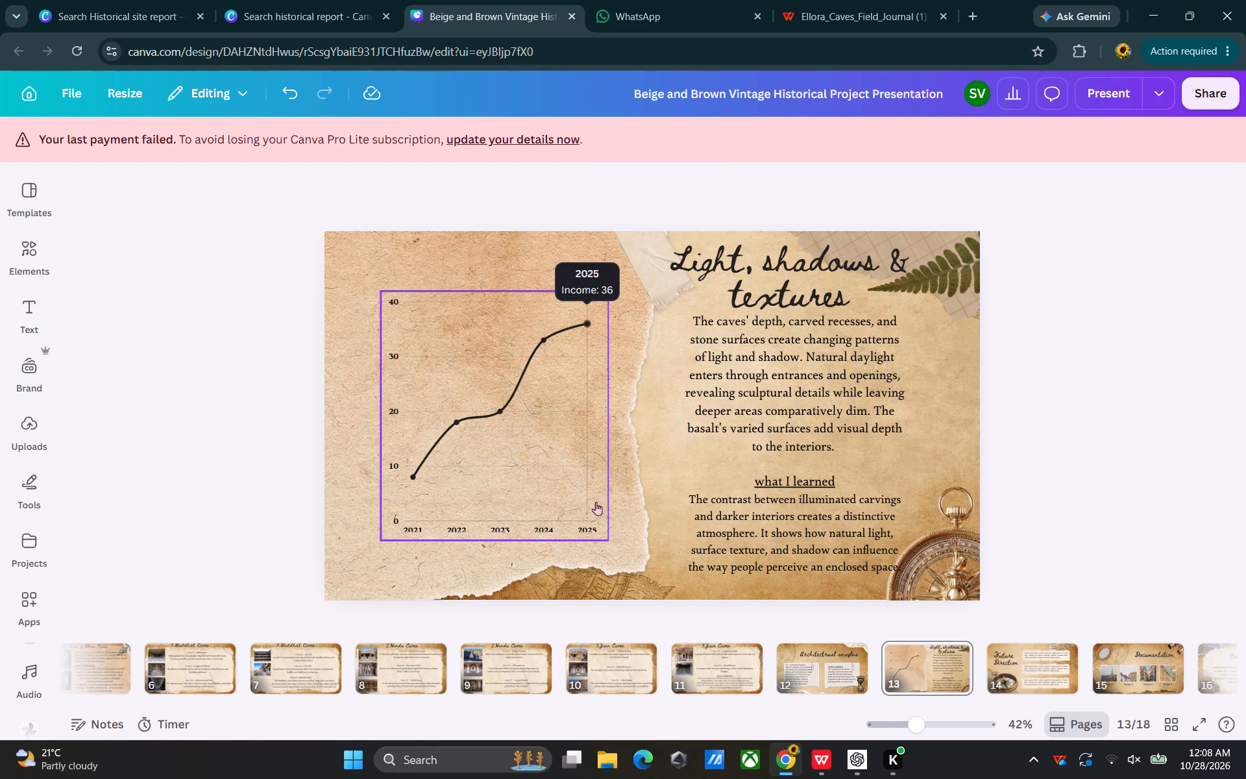
# Delete the placeholder line chart from page 13.
pyautogui.click(576, 501)
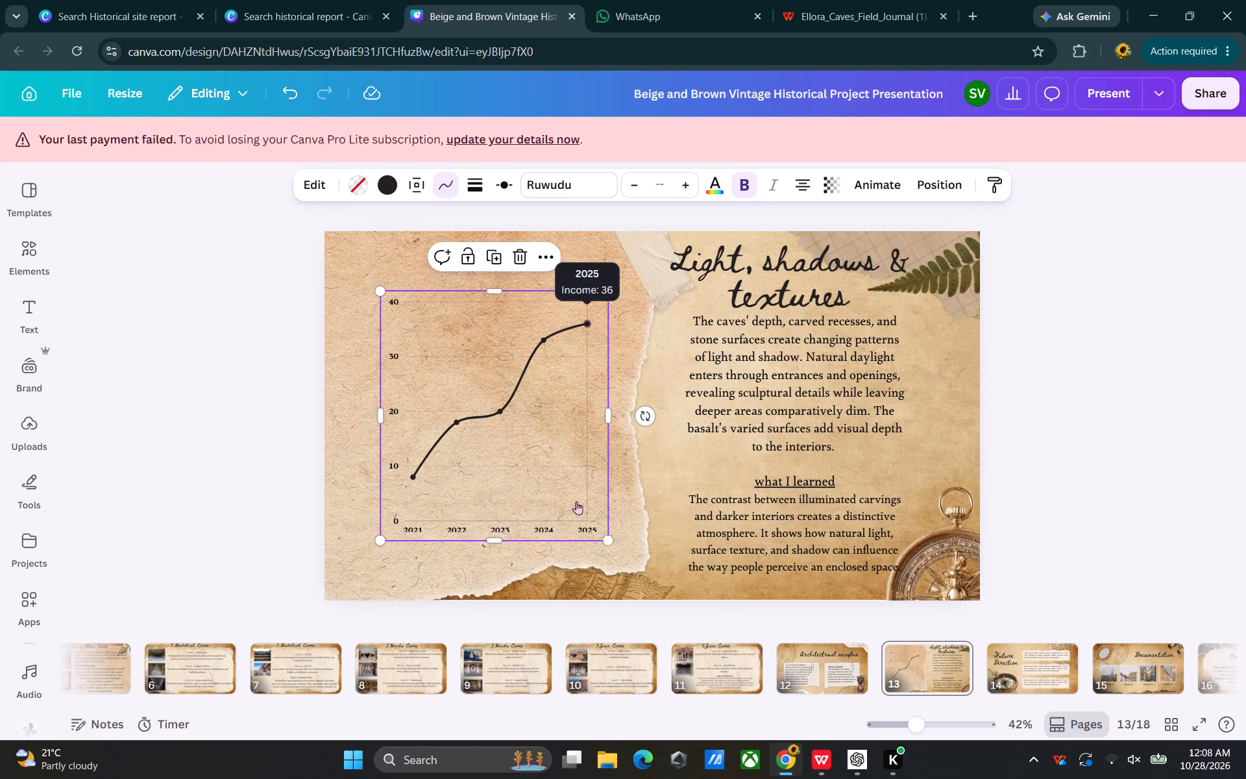
pyautogui.click(520, 254)
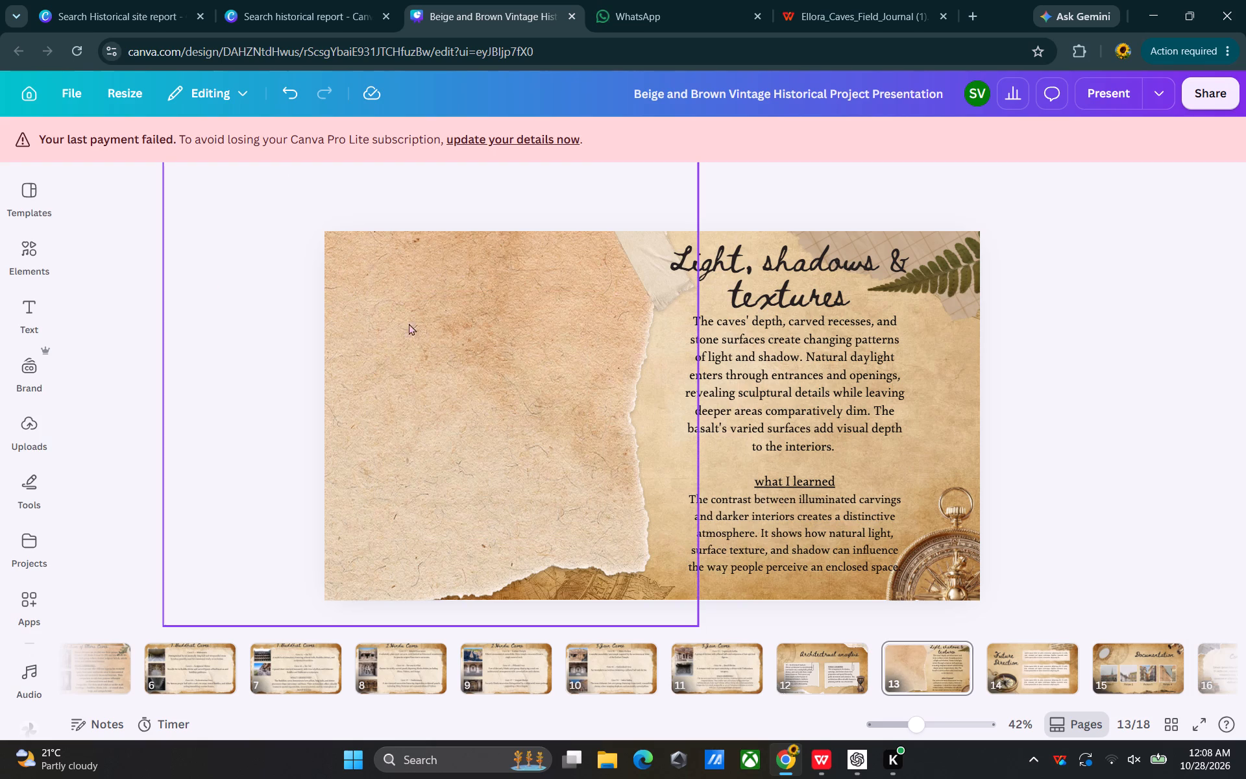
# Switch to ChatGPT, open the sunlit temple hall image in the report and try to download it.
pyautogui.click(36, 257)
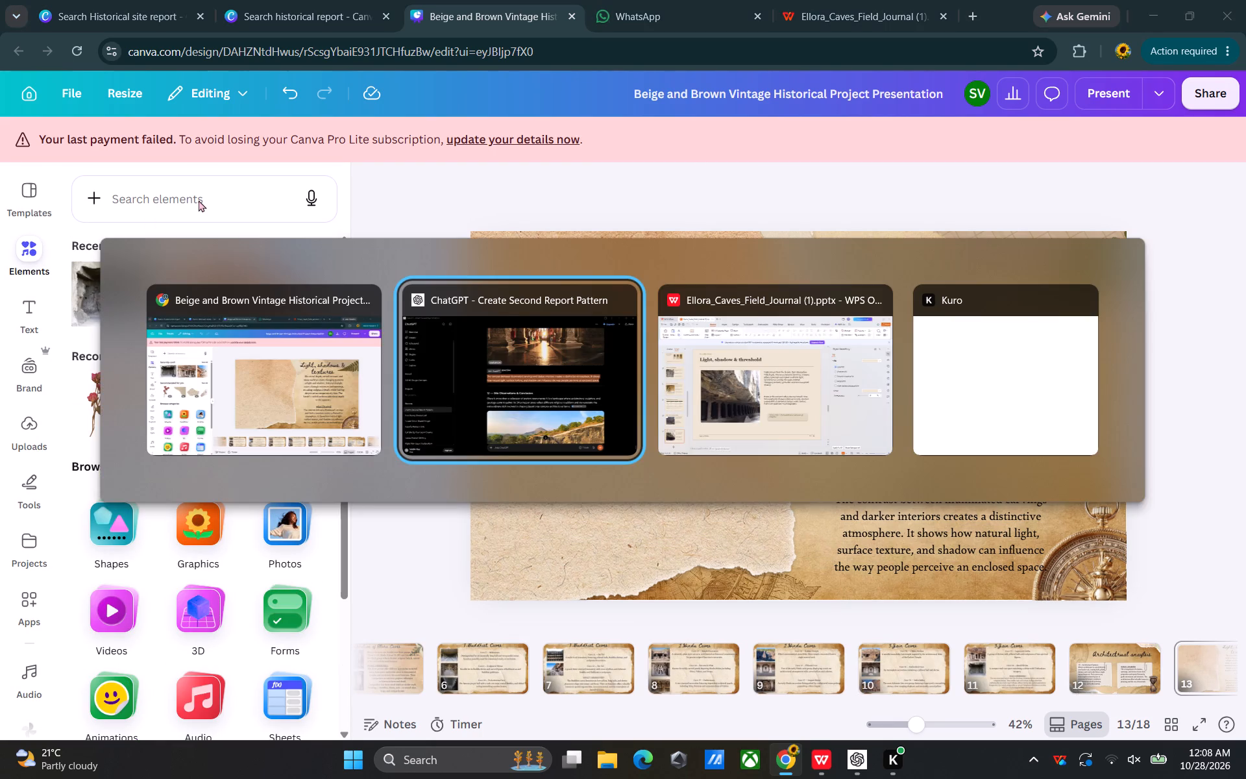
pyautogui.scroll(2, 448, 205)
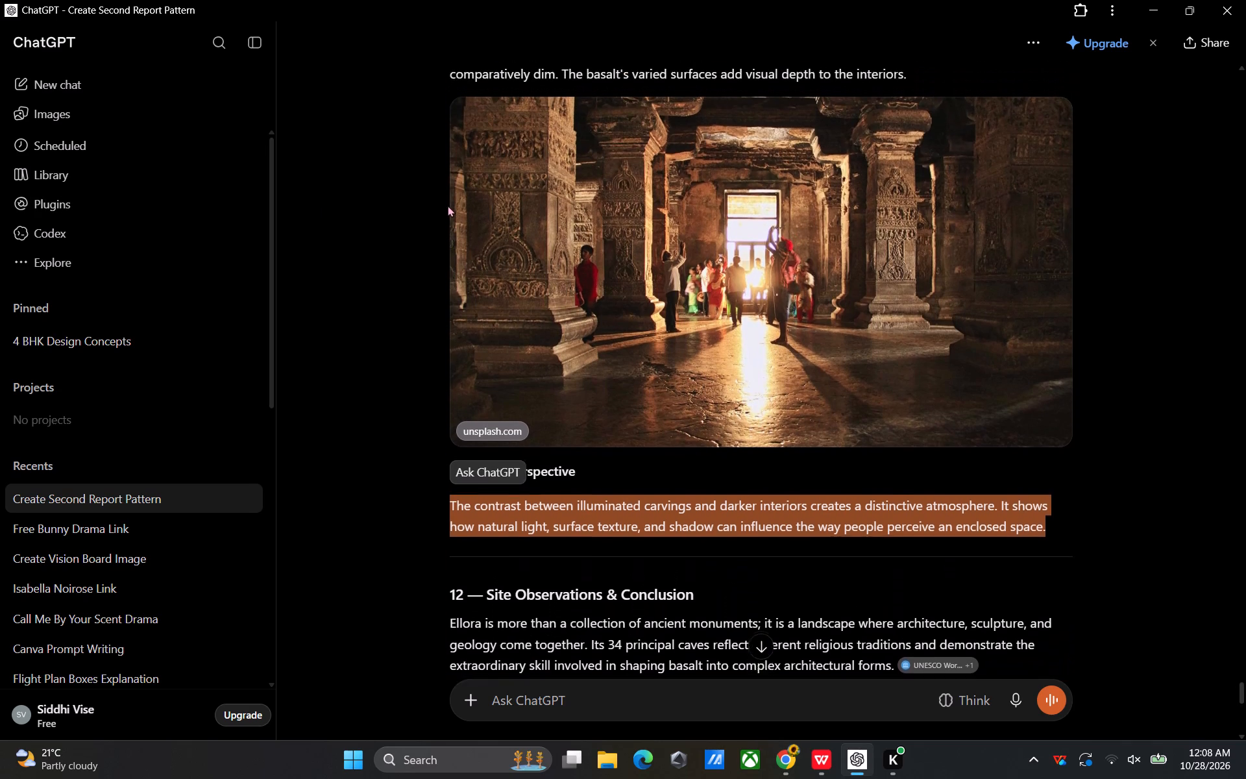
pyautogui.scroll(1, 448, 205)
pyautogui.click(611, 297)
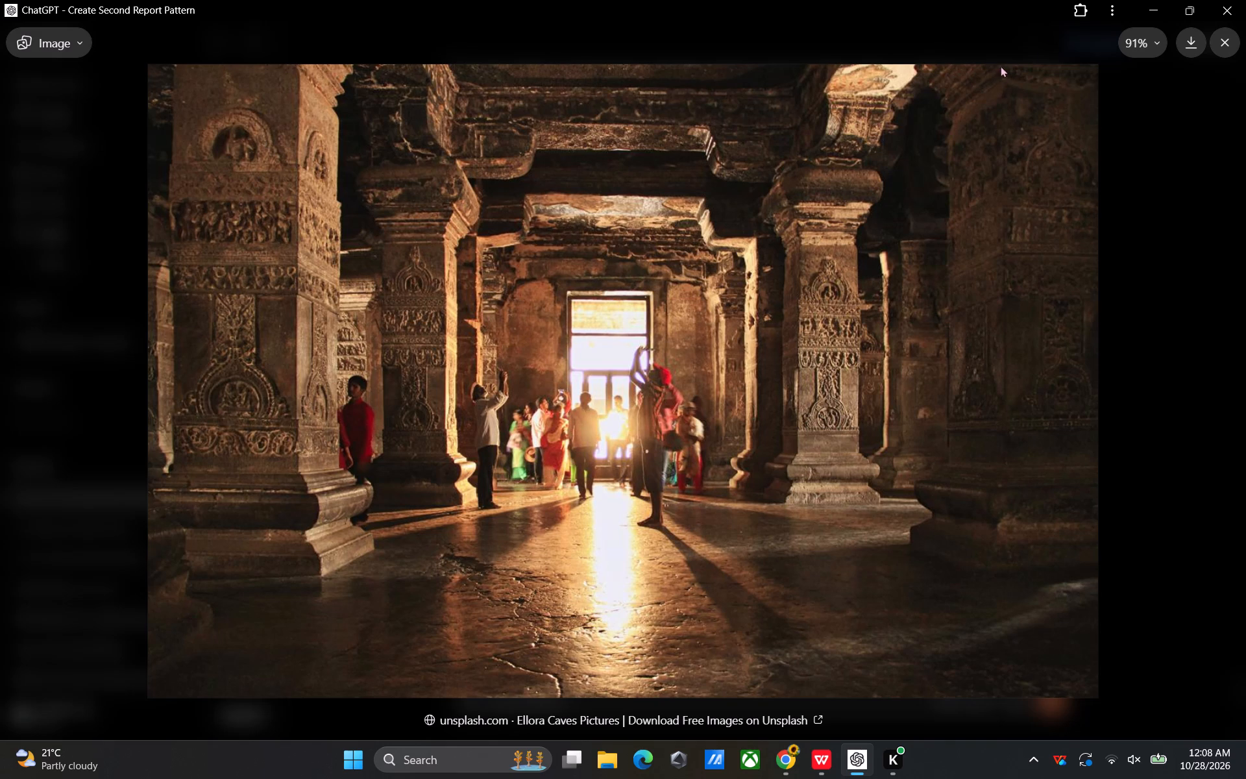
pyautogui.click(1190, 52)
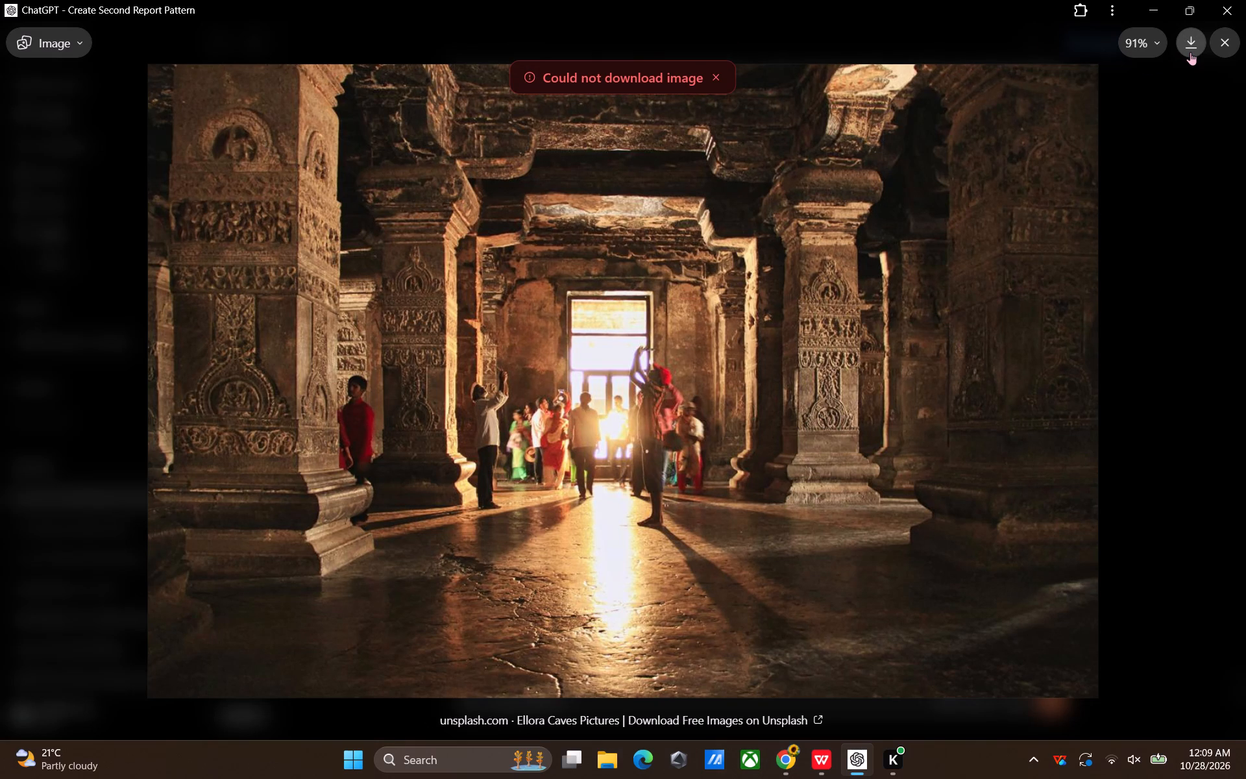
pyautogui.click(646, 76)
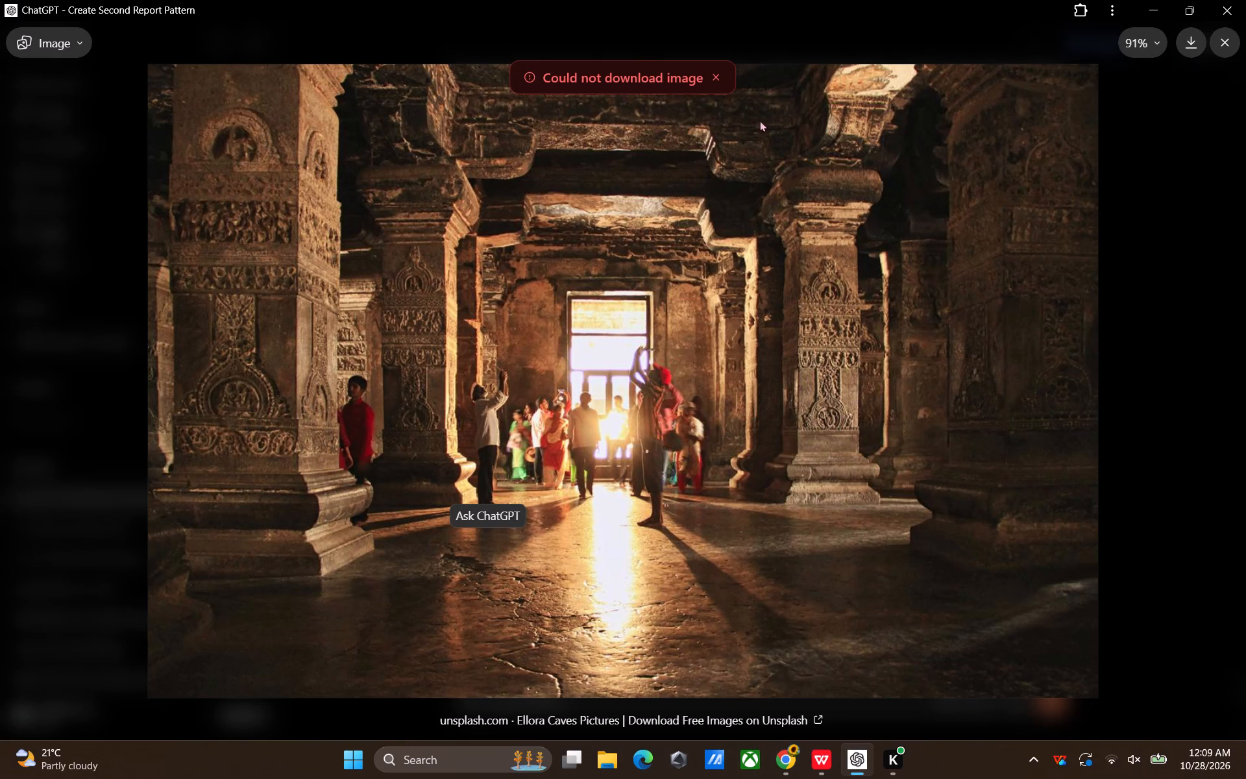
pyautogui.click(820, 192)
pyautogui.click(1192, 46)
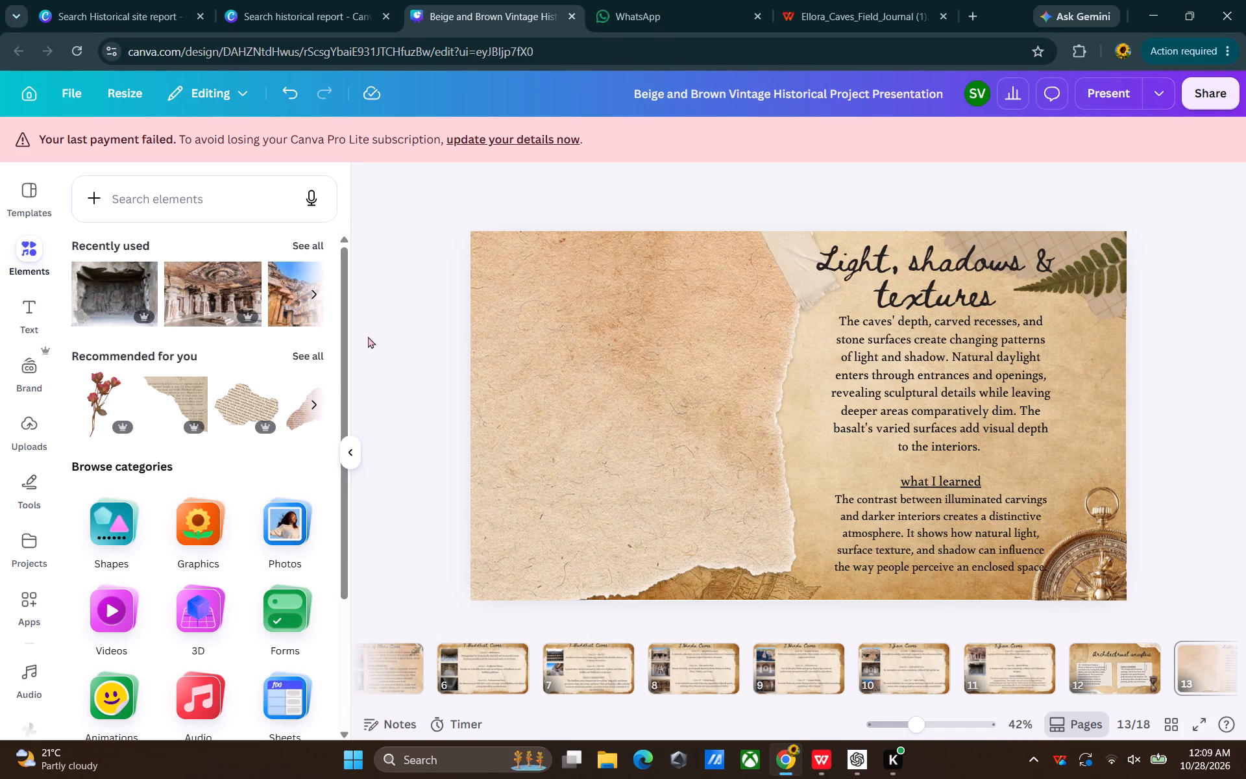
pyautogui.click(251, 197)
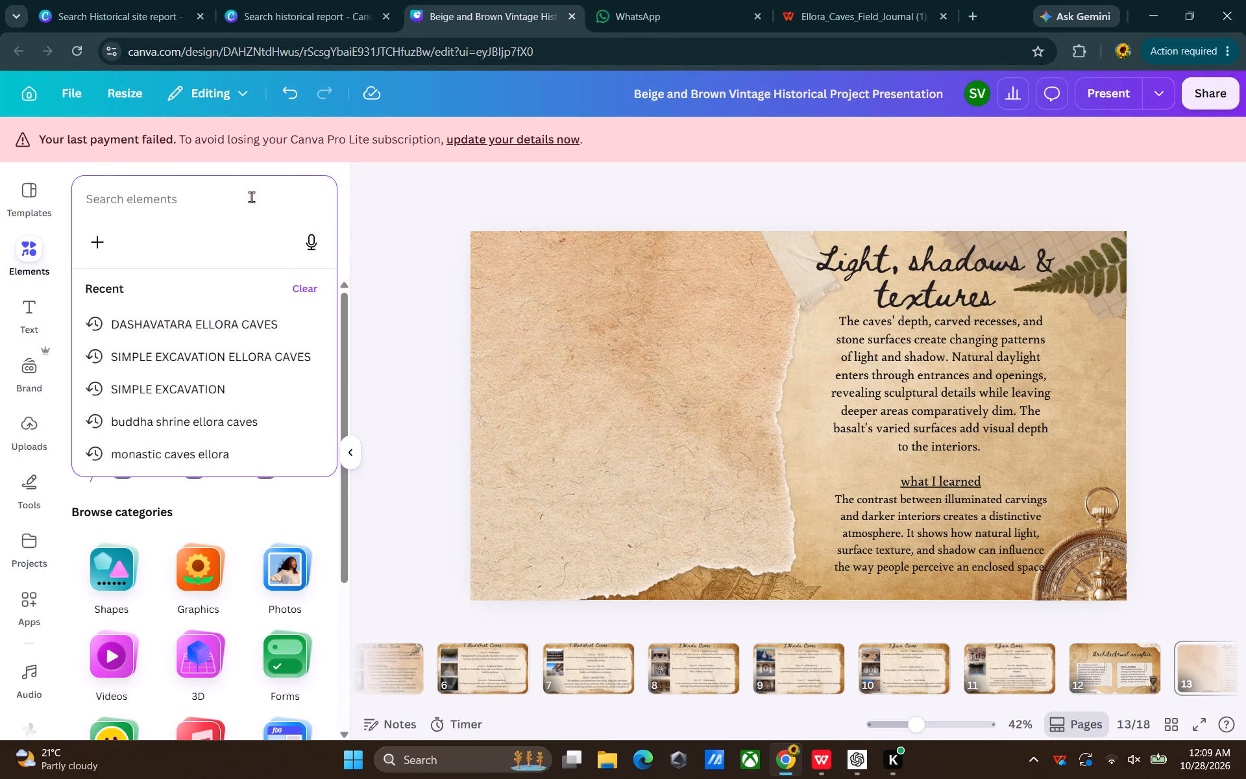
pyautogui.write('ellora caves')
pyautogui.press('space')
pyautogui.write('filed')
pyautogui.press('space')
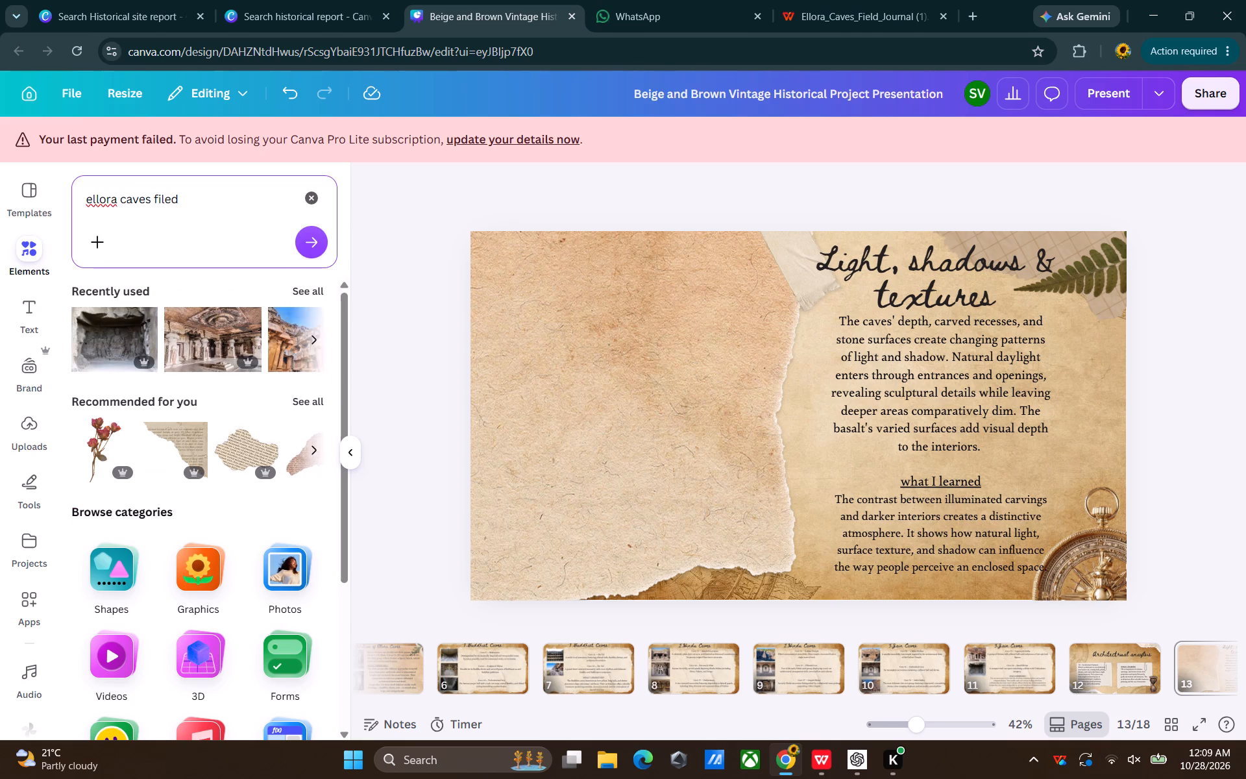
pyautogui.press('Left')
pyautogui.press('Left')
pyautogui.press('Left')
pyautogui.press('l')
pyautogui.press('Right')
pyautogui.press('Right')
pyautogui.press('space')
pyautogui.write('wit')
pyautogui.press('space')
pyautogui.press('BackSpace')
pyautogui.write('h')
pyautogui.press('space')
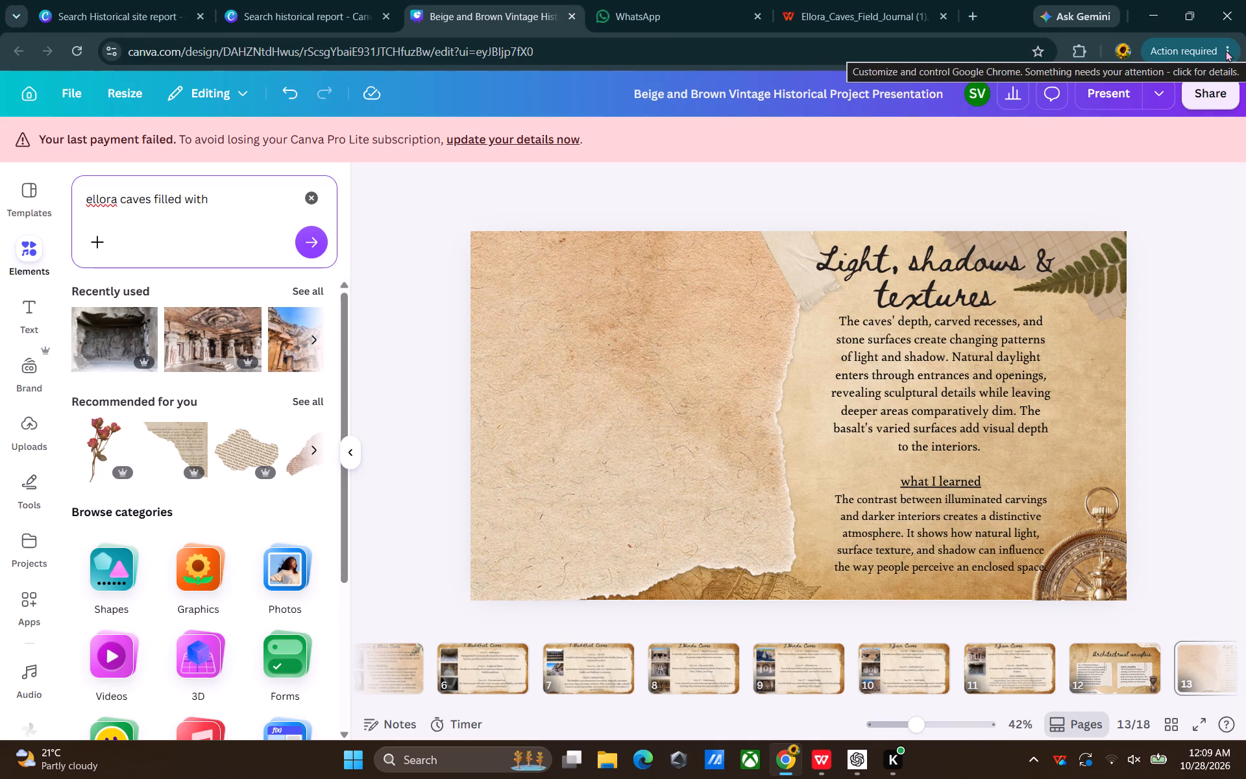
pyautogui.write('people')
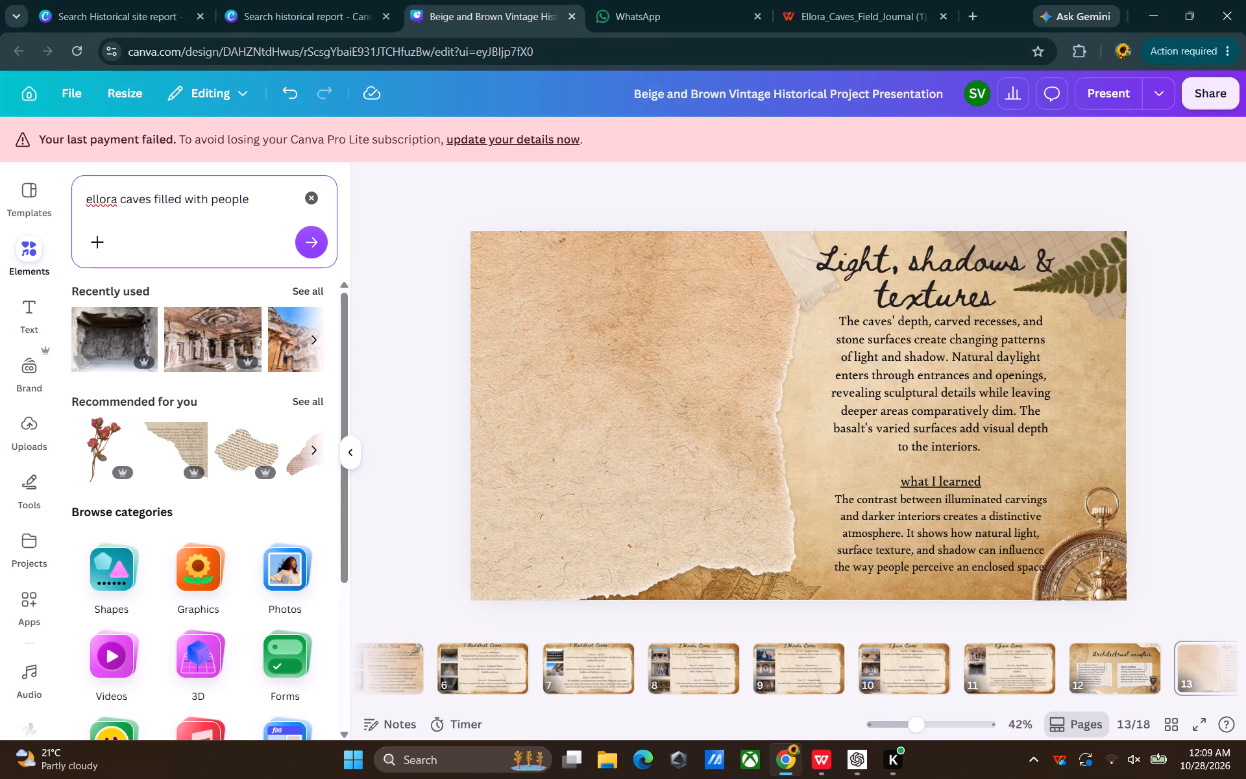
pyautogui.press('Return')
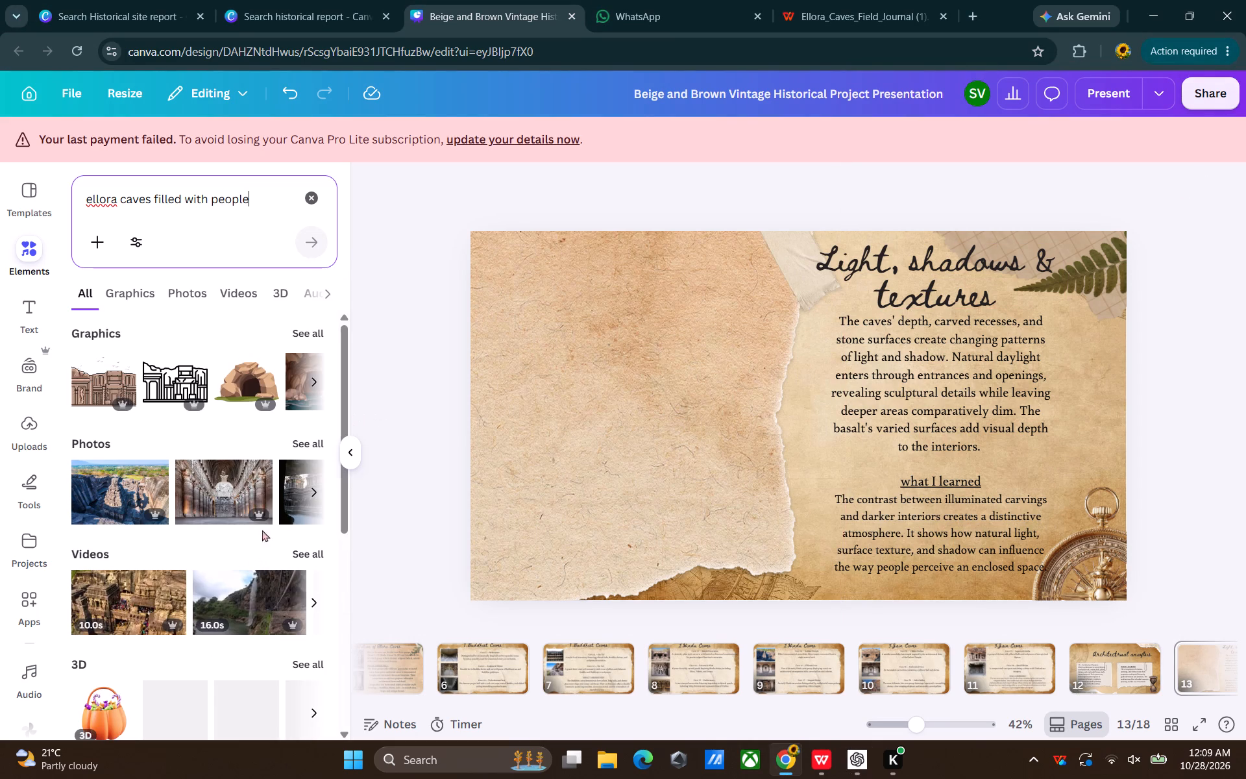
# Browse all the photo results and add the sunlit pillared corridor photo to page 13.
pyautogui.click(304, 447)
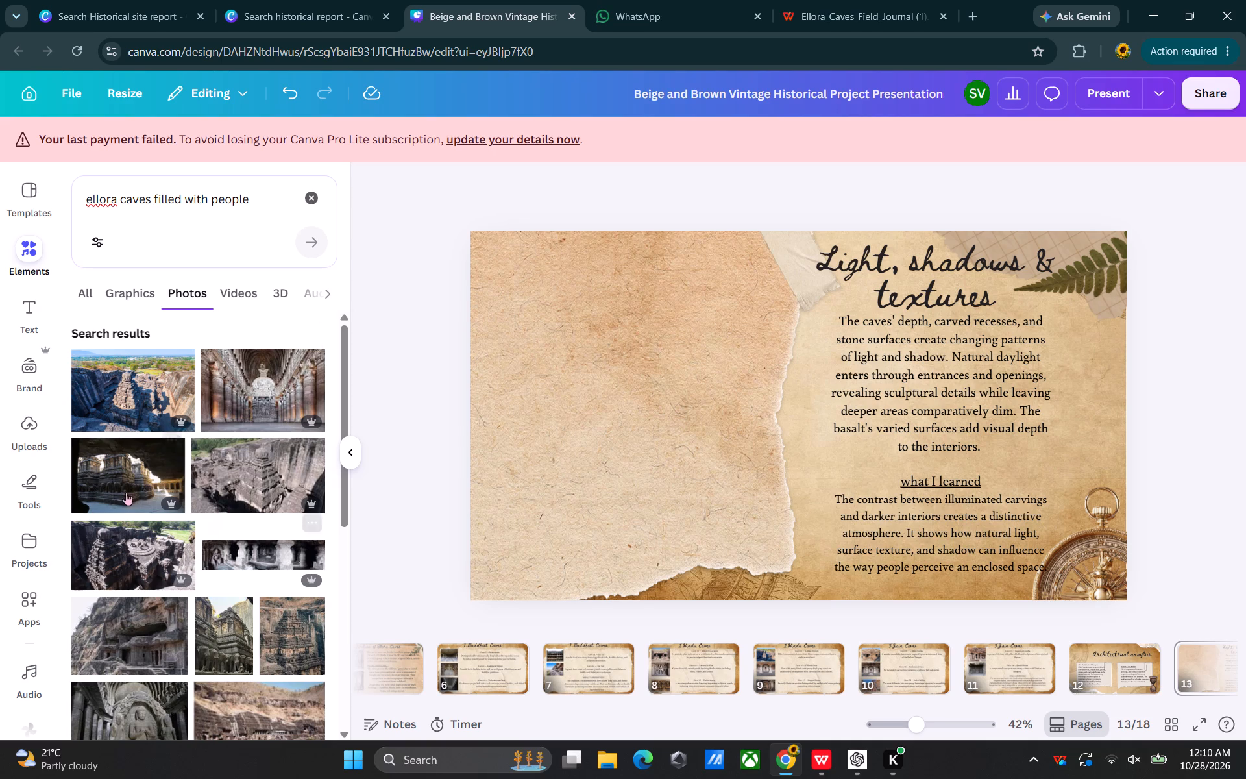
pyautogui.scroll(-4, 228, 578)
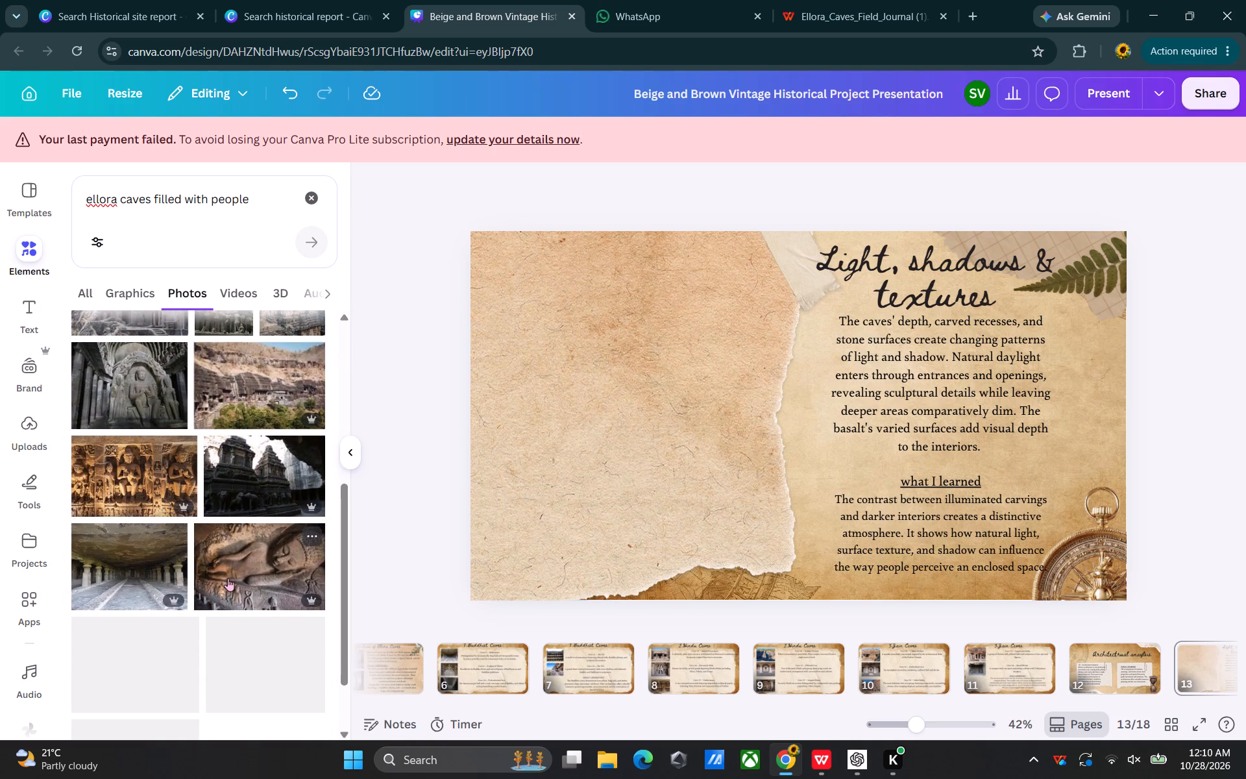
pyautogui.scroll(-3, 228, 578)
pyautogui.hscroll(1, 228, 578)
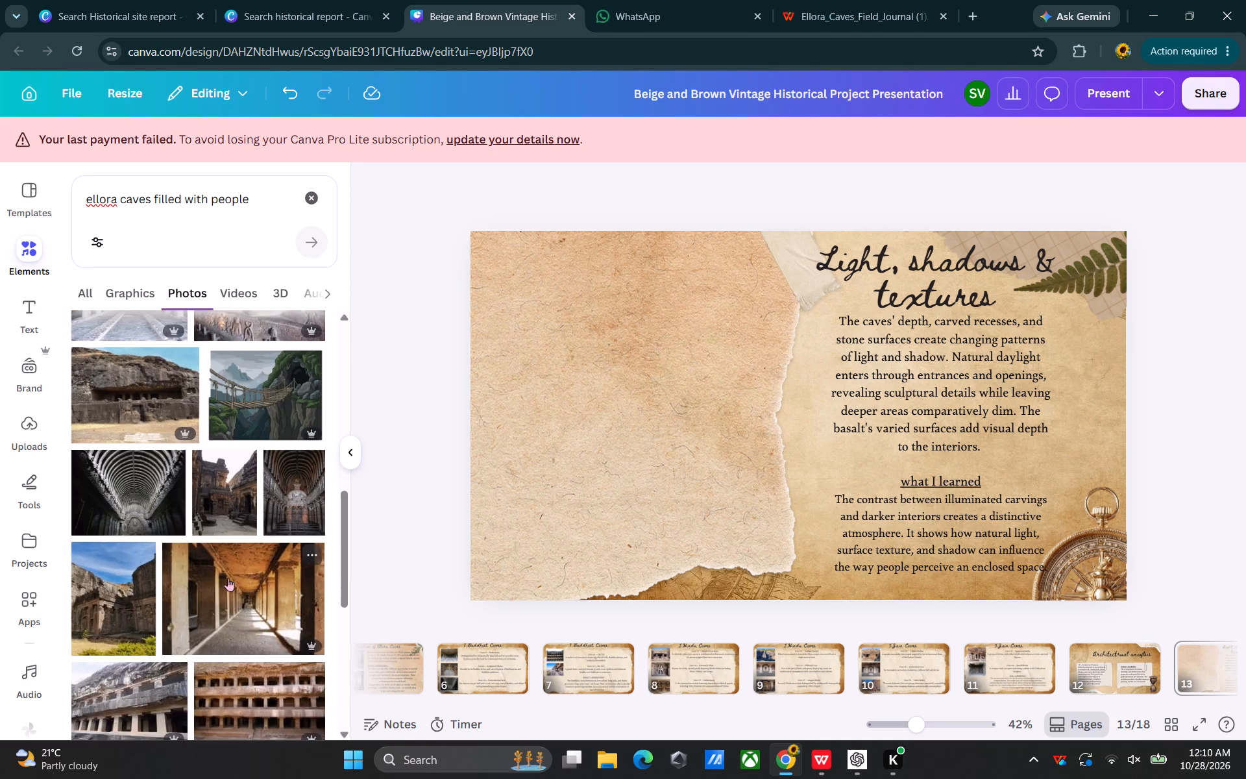
pyautogui.hscroll(1, 228, 578)
pyautogui.scroll(-1, 228, 578)
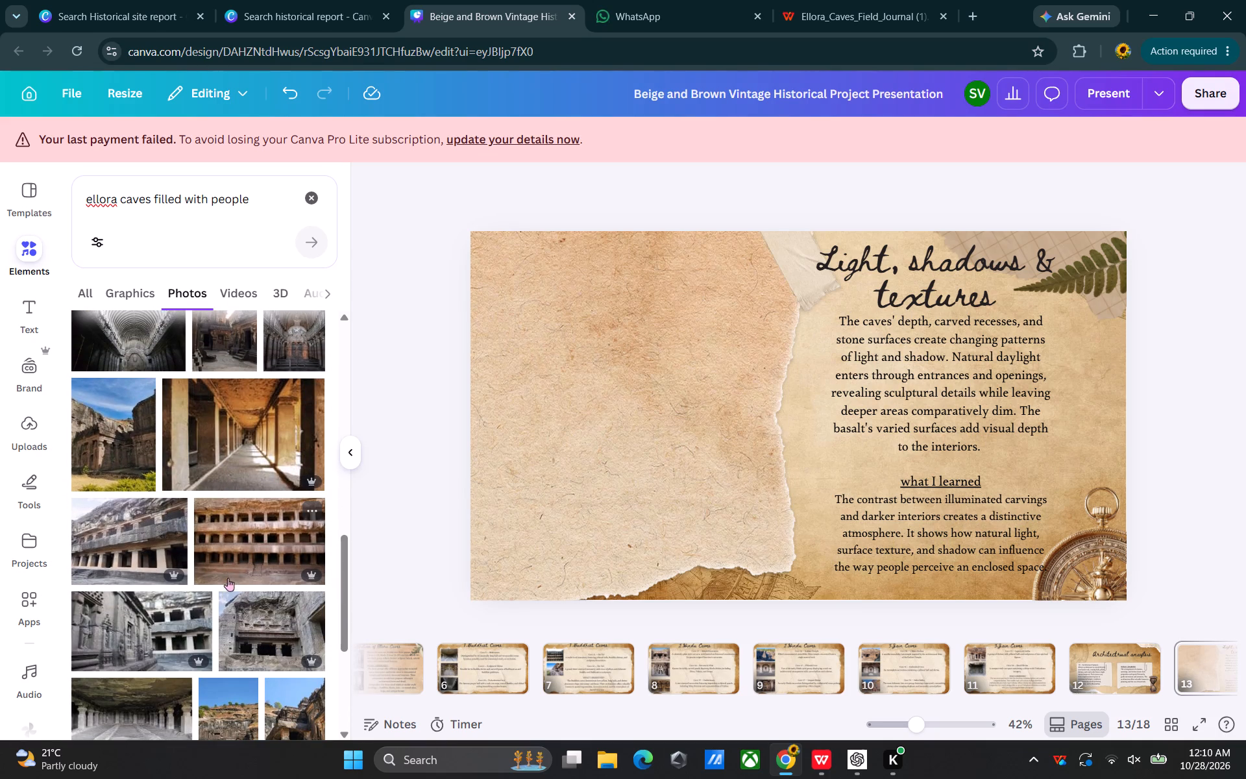
pyautogui.click(245, 425)
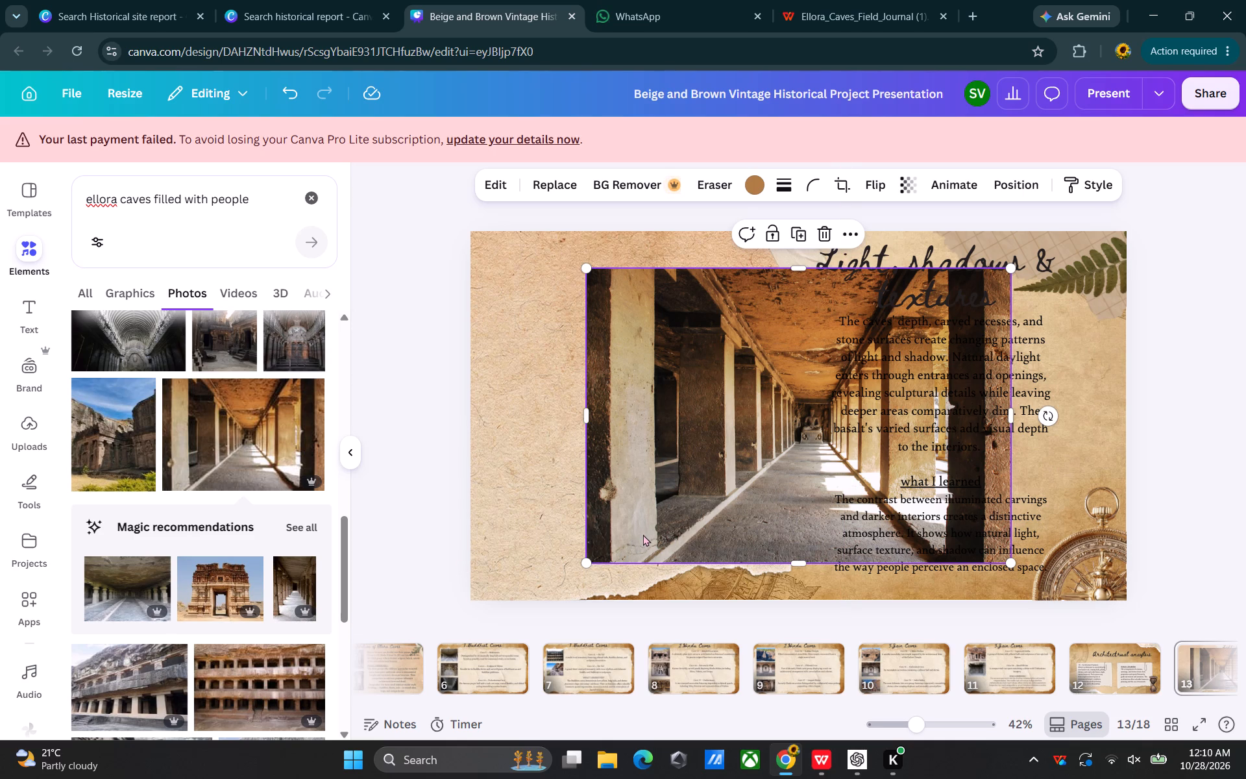
# Shrink the corridor photo and place it on page 13's blank torn paper, vertically centred beside the text.
pyautogui.moveTo(643, 534); pyautogui.dragTo(536, 539)
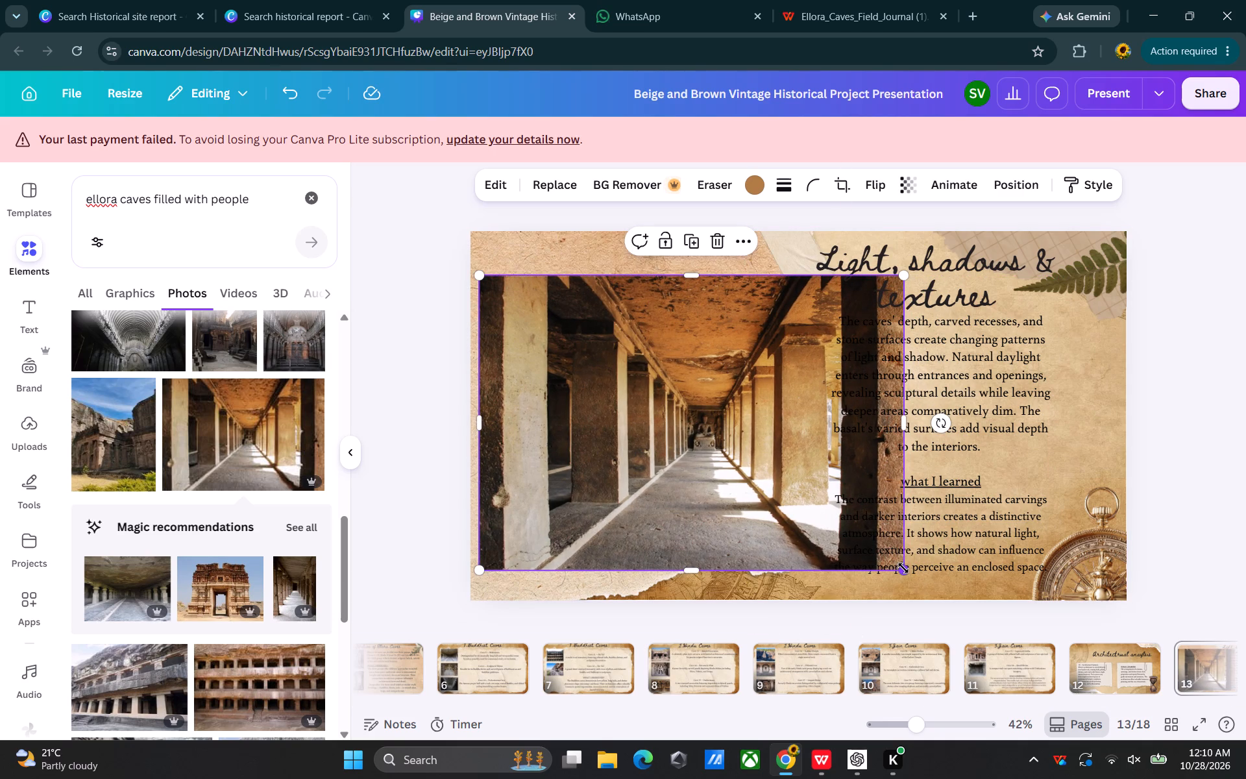
pyautogui.moveTo(903, 568); pyautogui.dragTo(753, 497)
pyautogui.moveTo(713, 439); pyautogui.dragTo(718, 463)
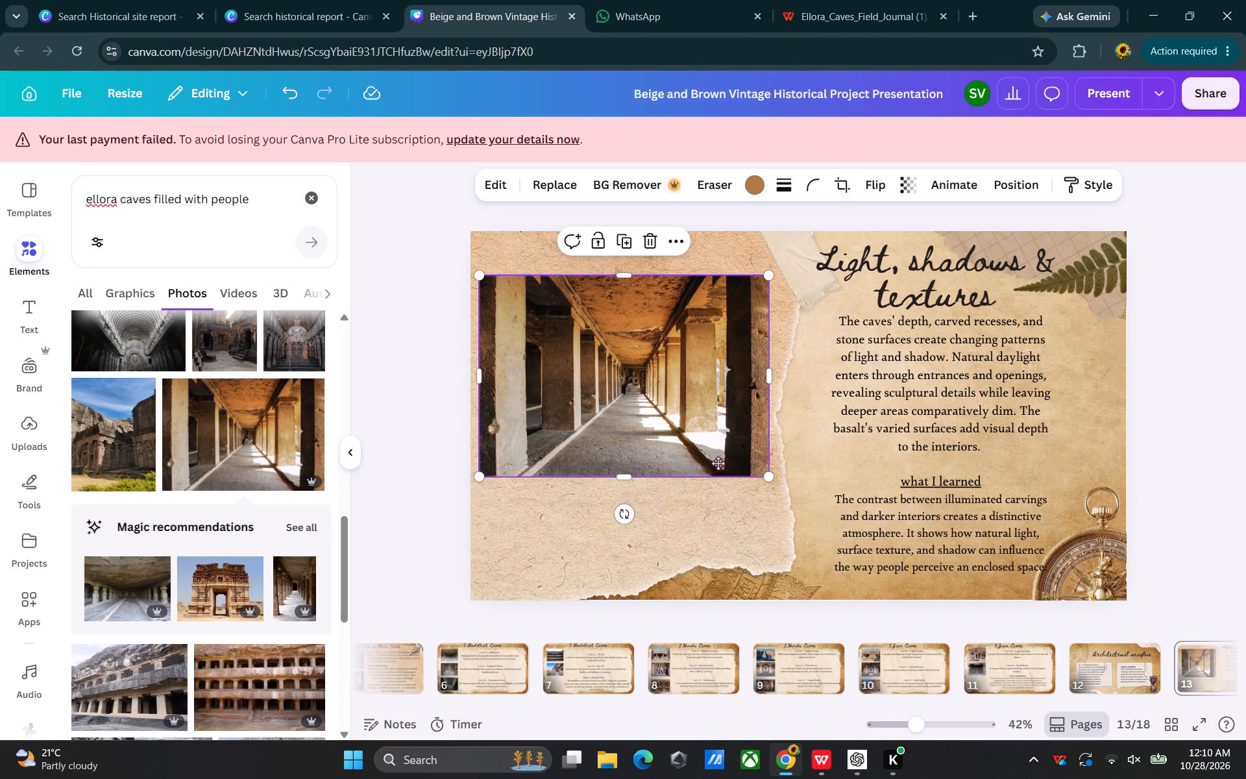
pyautogui.moveTo(718, 463); pyautogui.dragTo(711, 478)
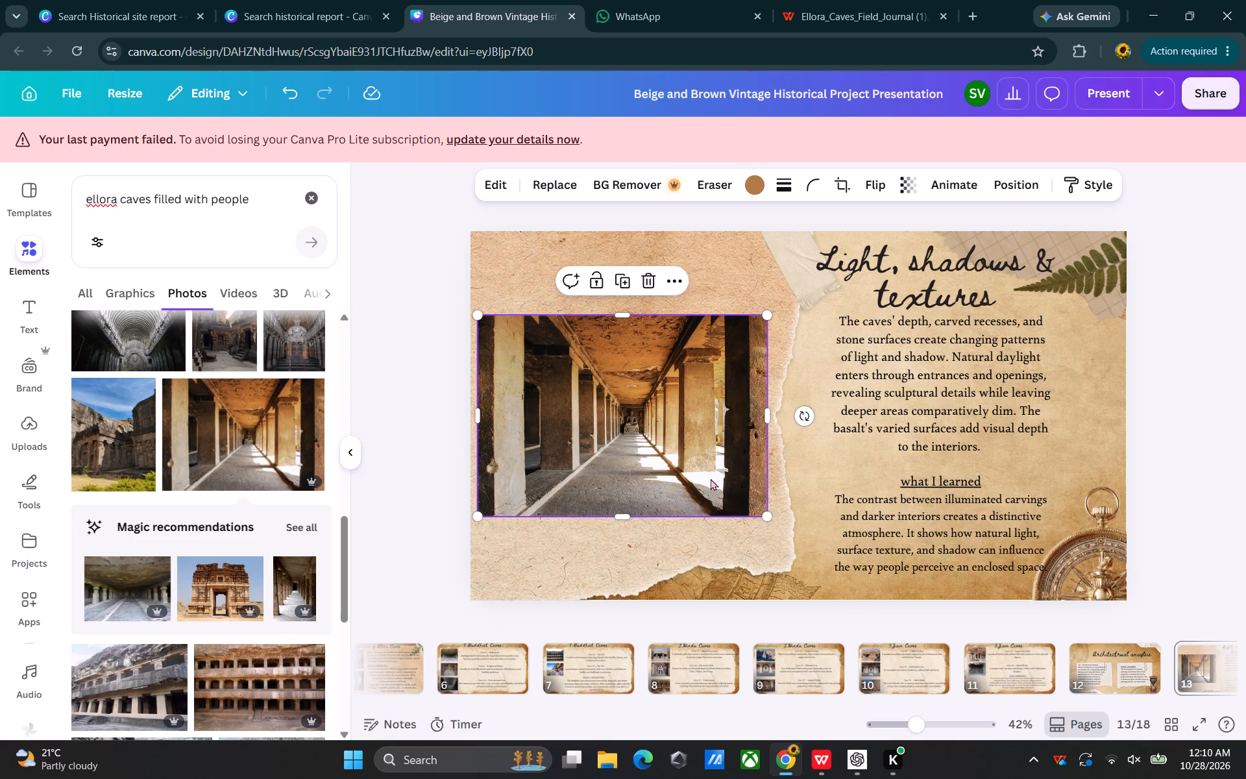
pyautogui.click(1154, 402)
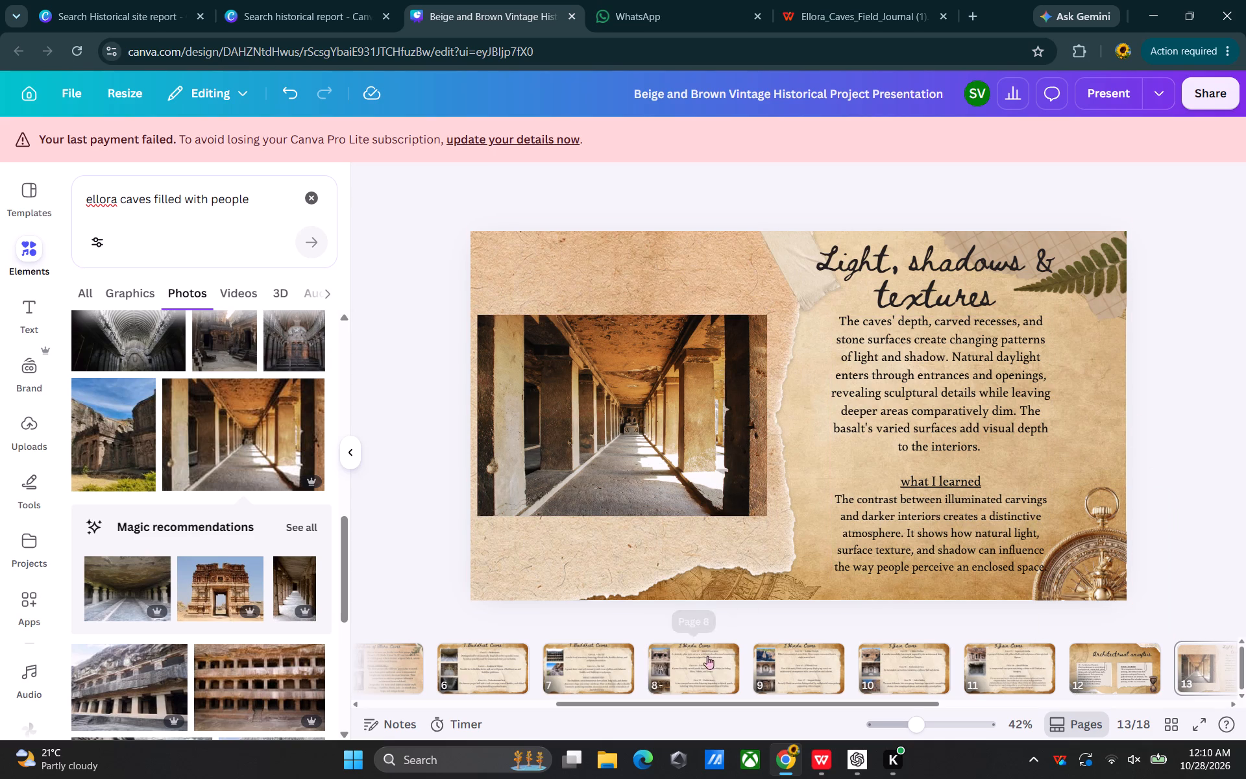
pyautogui.click(670, 482)
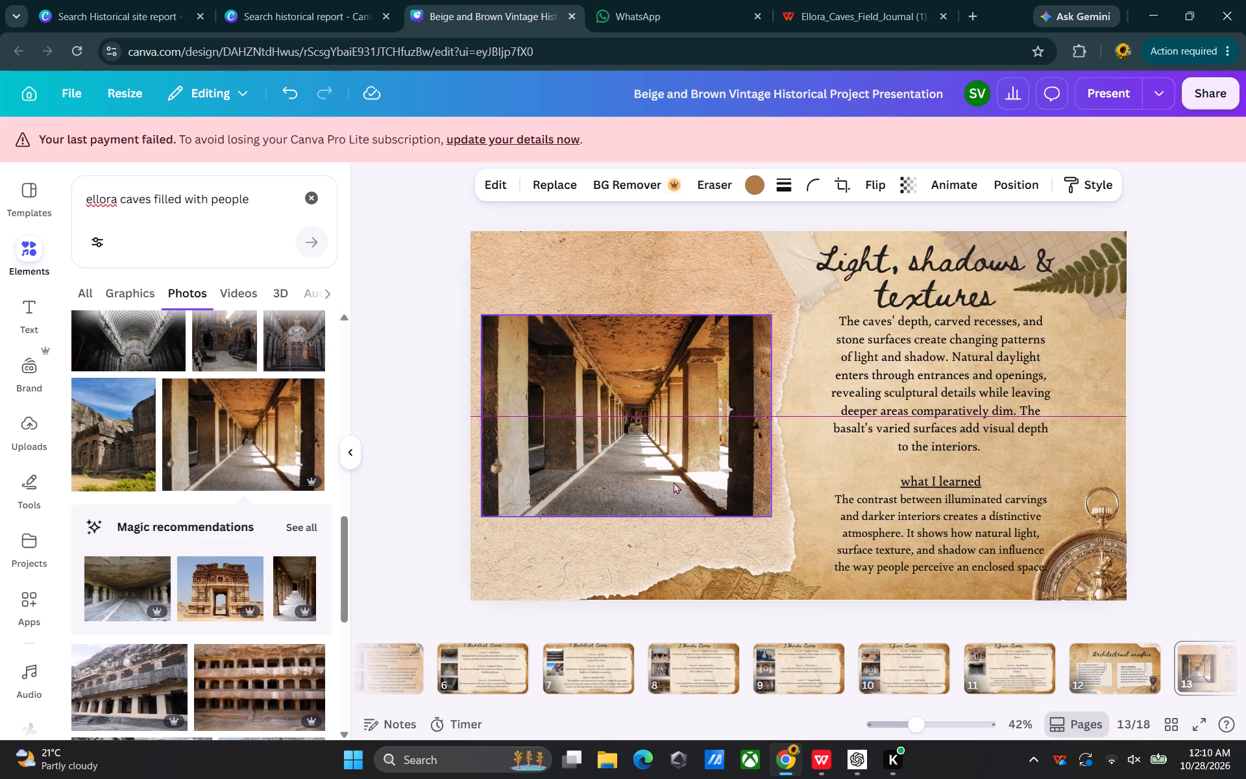
pyautogui.click(1191, 449)
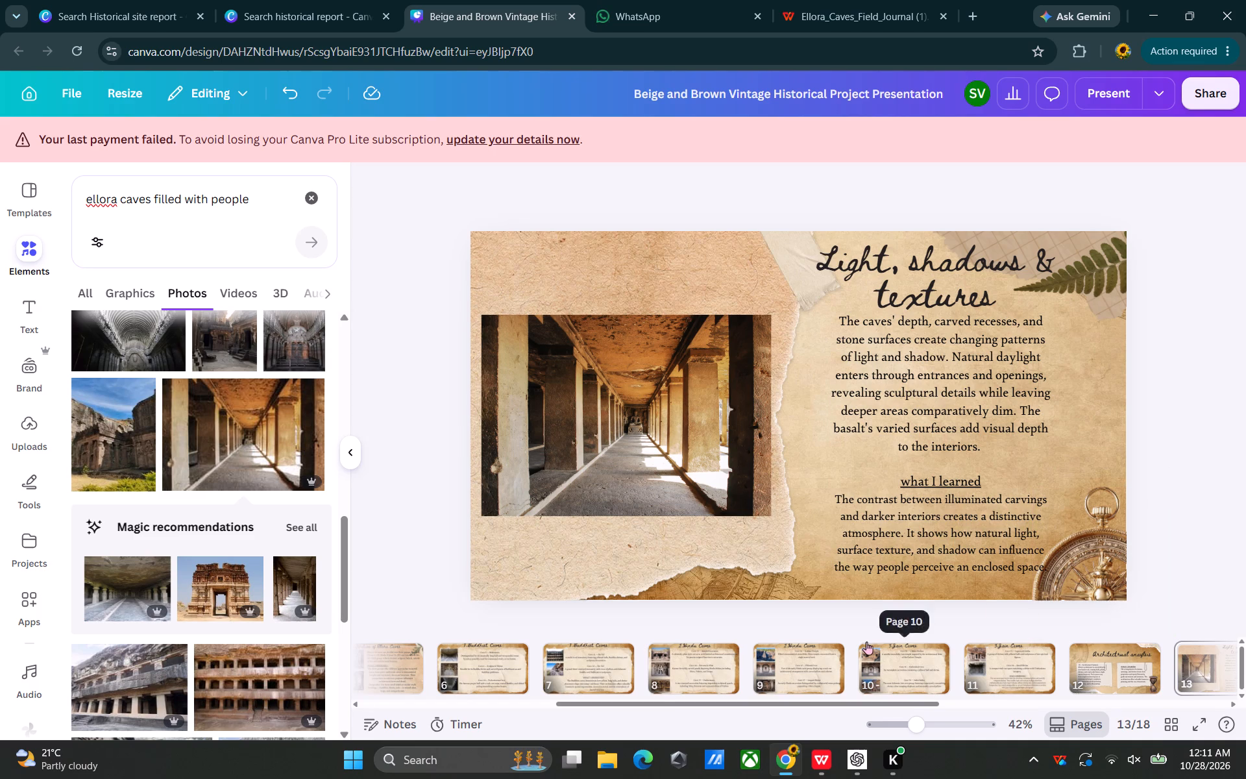
pyautogui.click(600, 673)
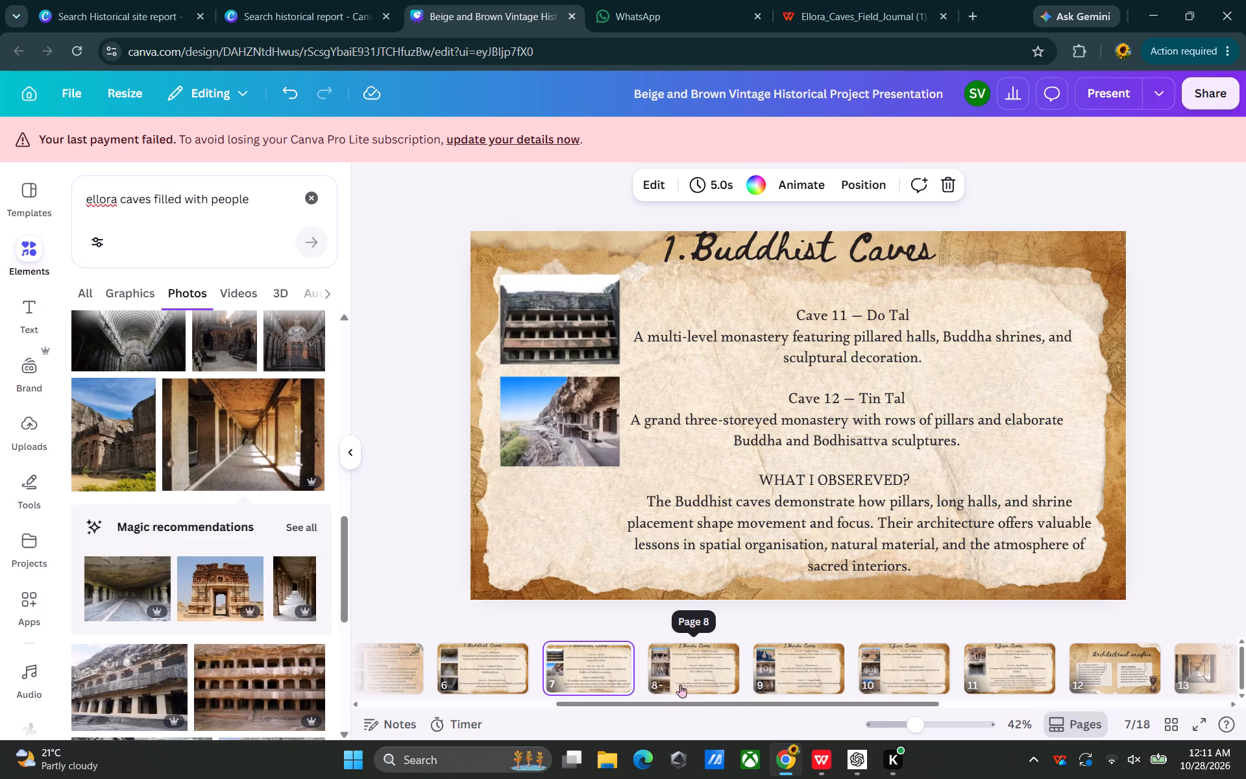
pyautogui.click(693, 681)
pyautogui.click(794, 674)
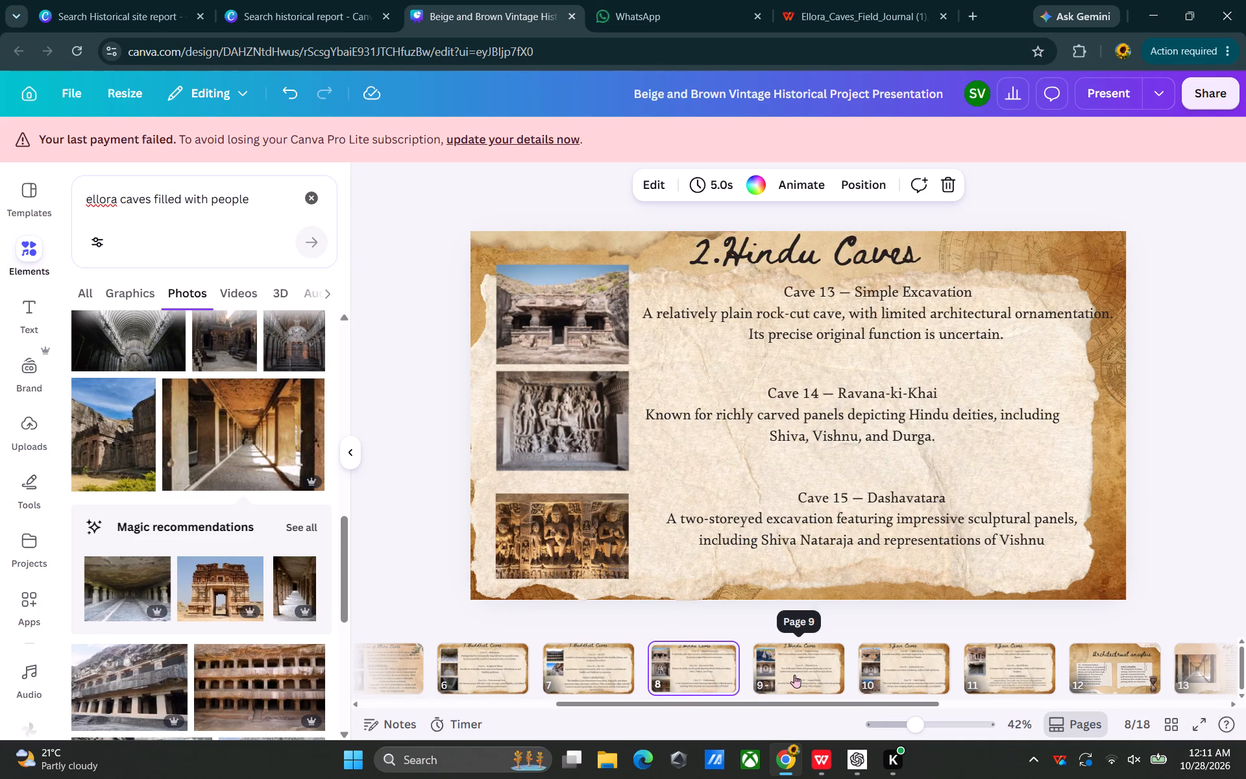
pyautogui.click(903, 667)
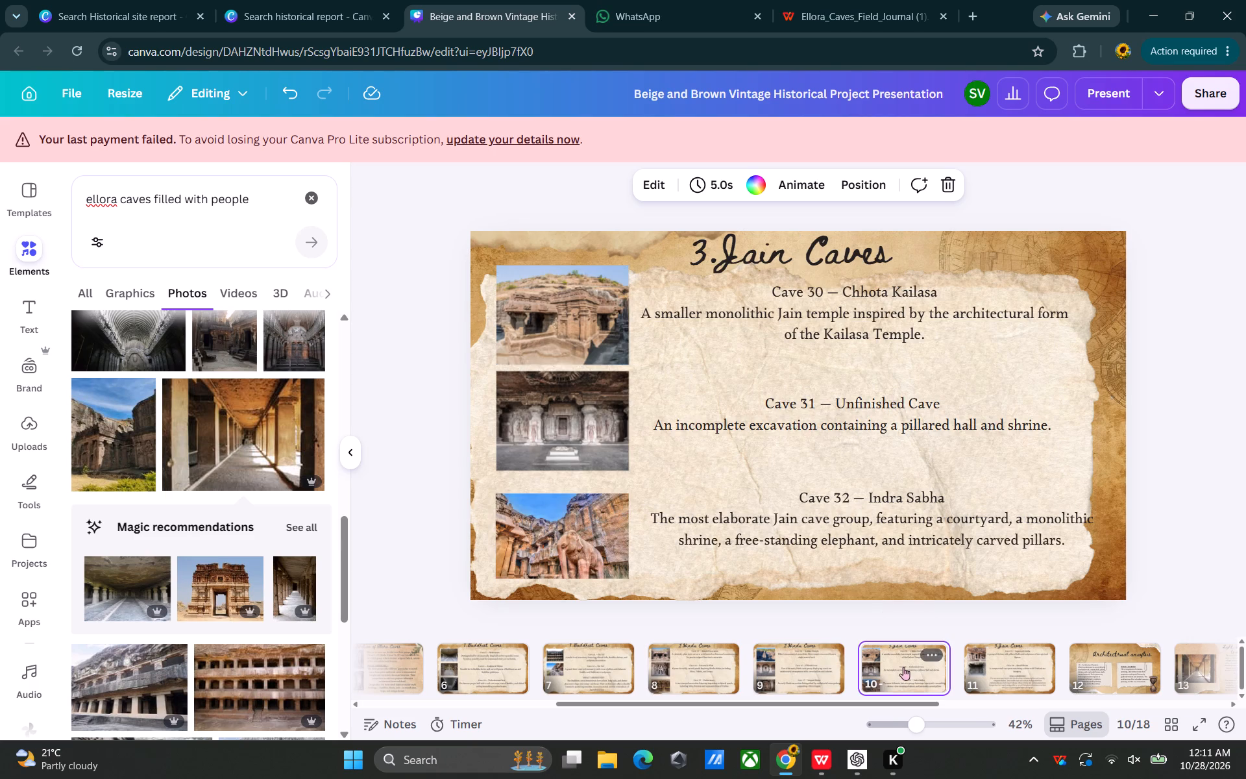
pyautogui.click(995, 654)
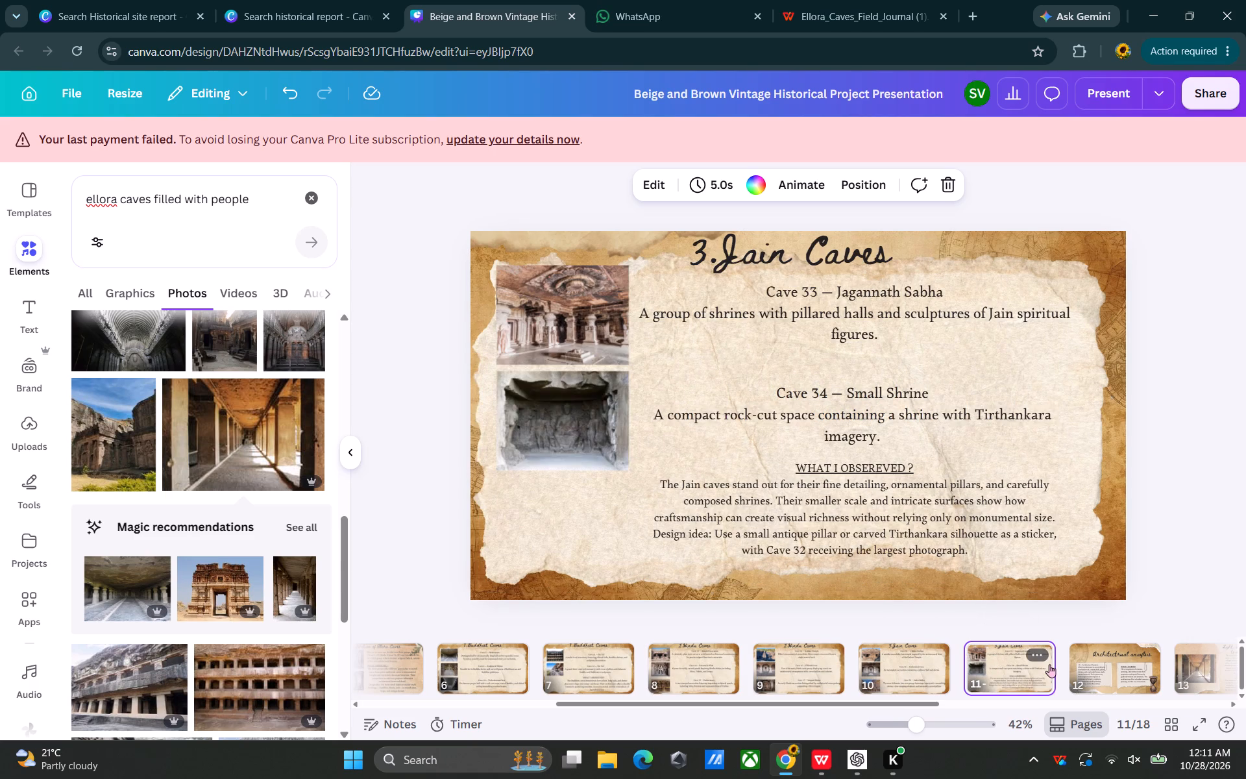
pyautogui.hscroll(-1, 1049, 664)
pyautogui.click(1013, 665)
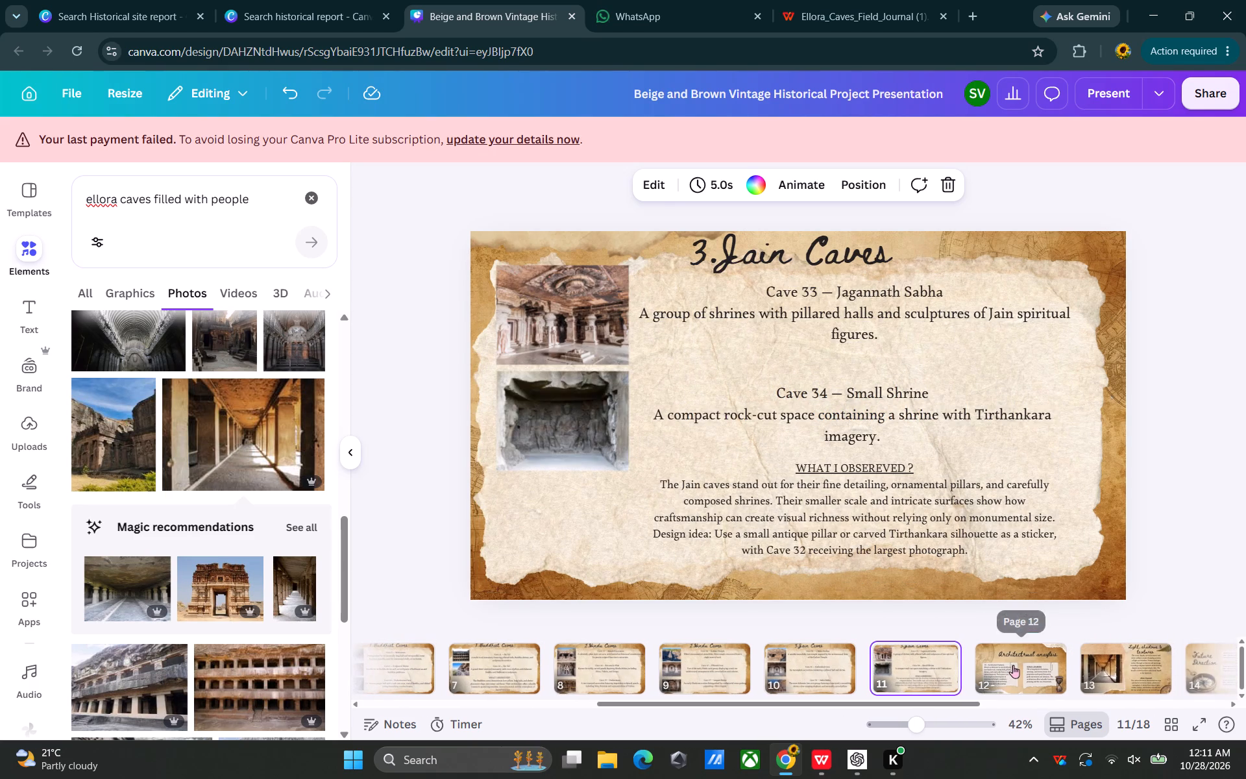
pyautogui.hscroll(-1, 1065, 667)
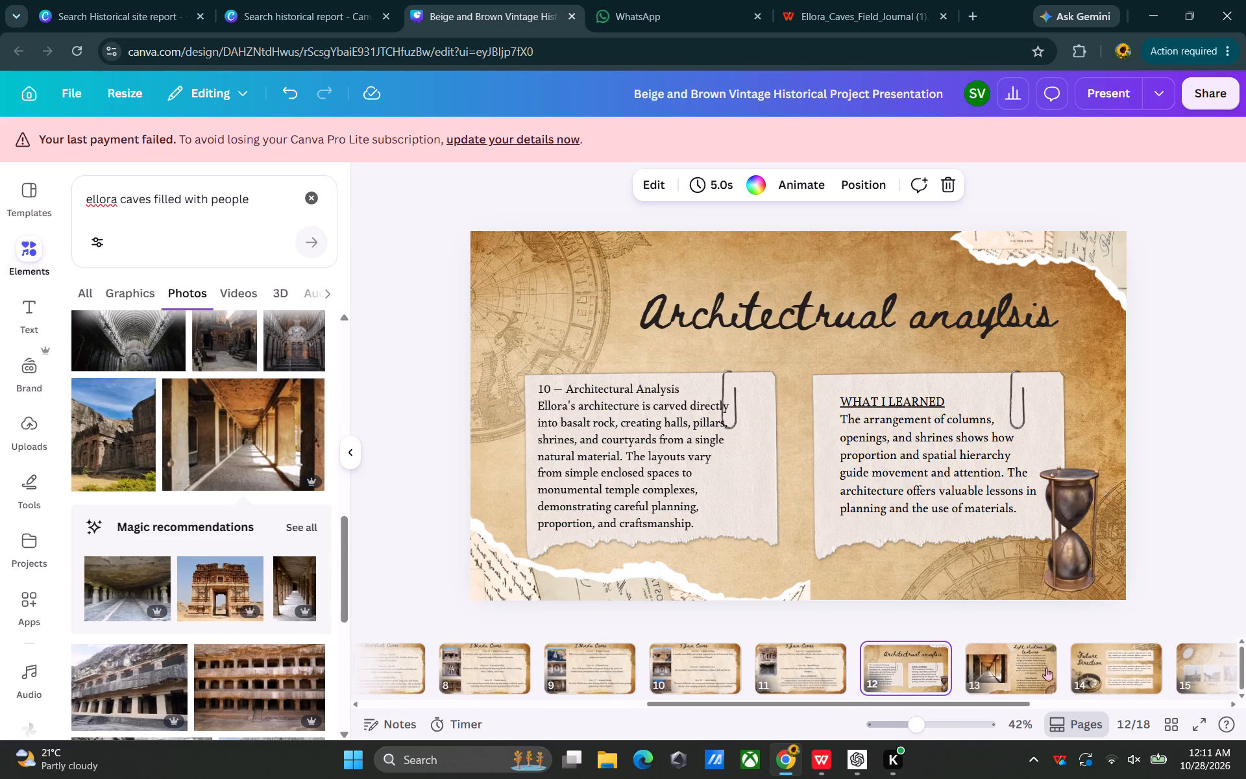
pyautogui.click(1022, 673)
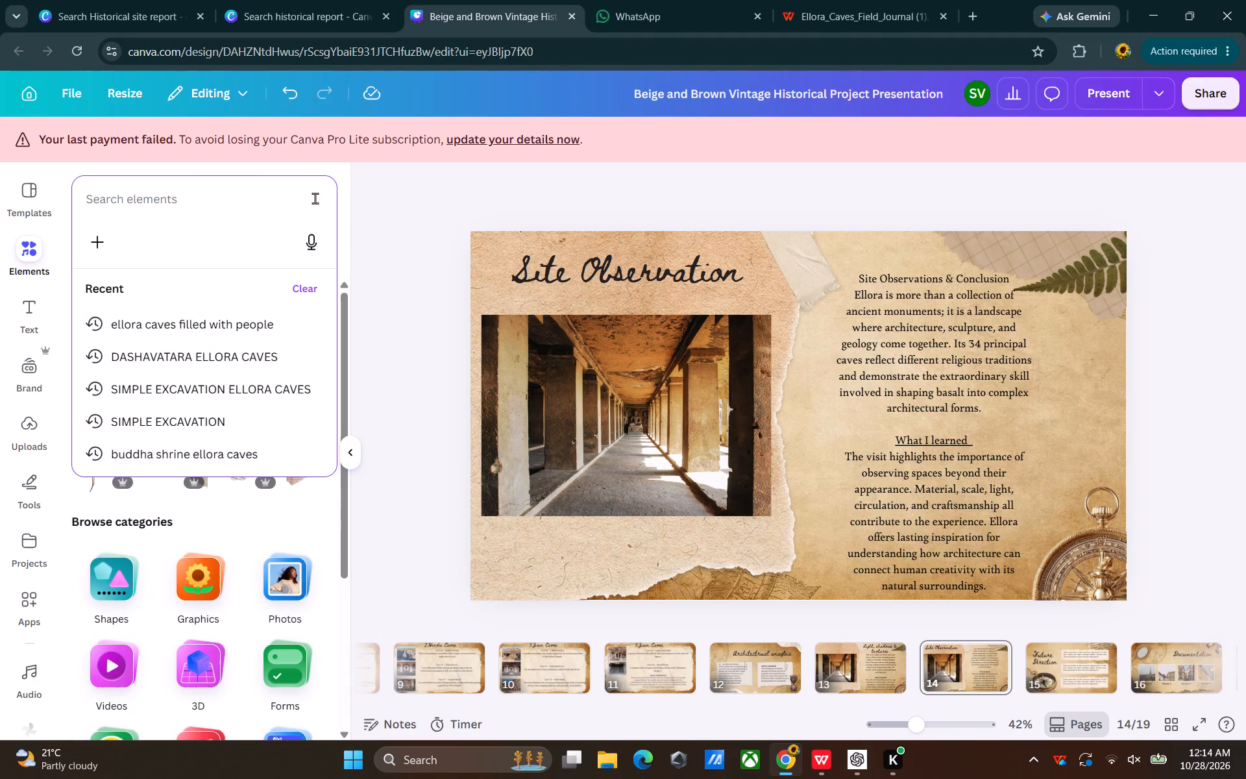
pyautogui.write('ellora')
pyautogui.press('space')
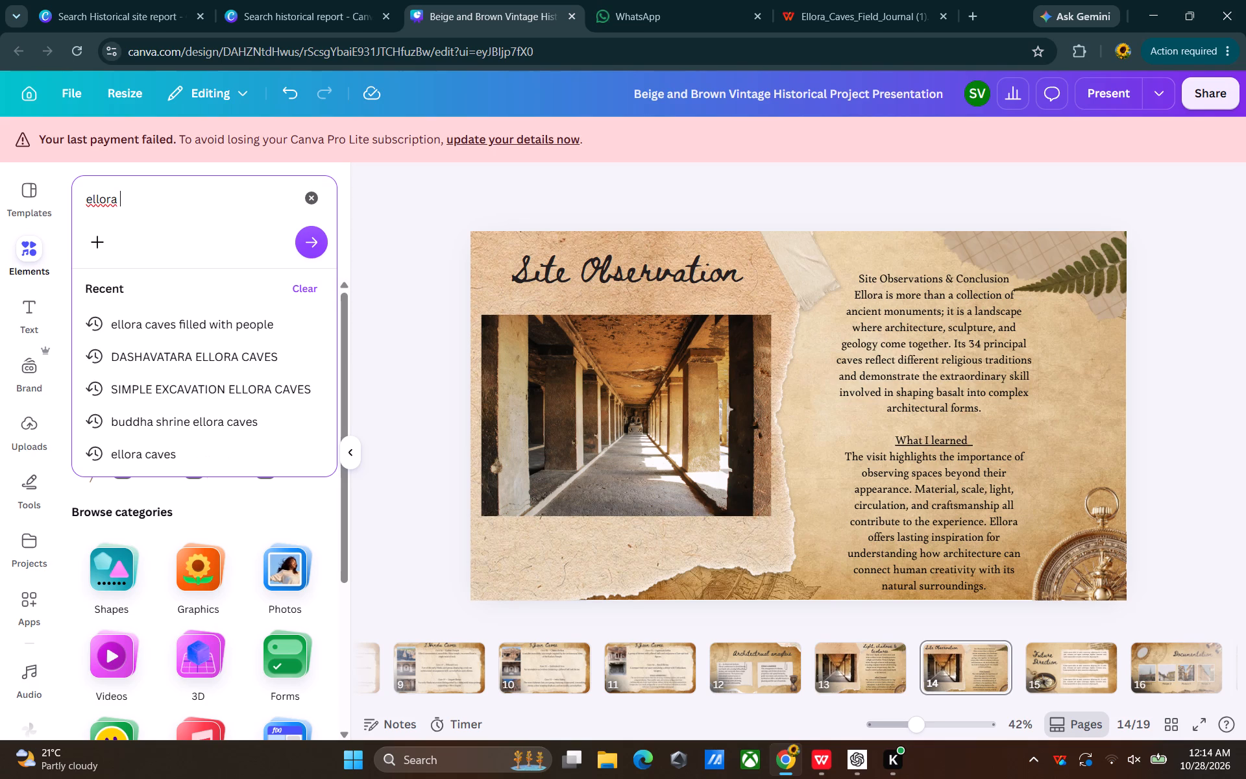
pyautogui.write('caves')
pyautogui.press('space')
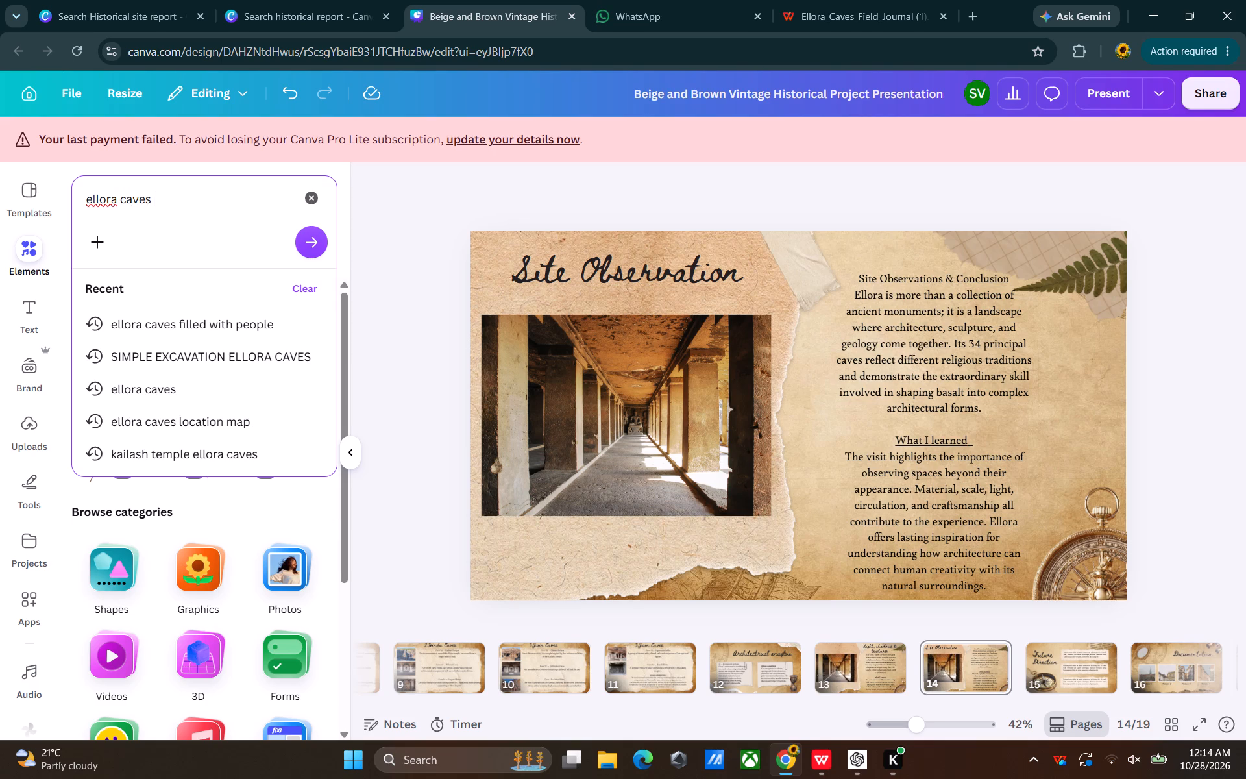
pyautogui.write('site')
pyautogui.press('space')
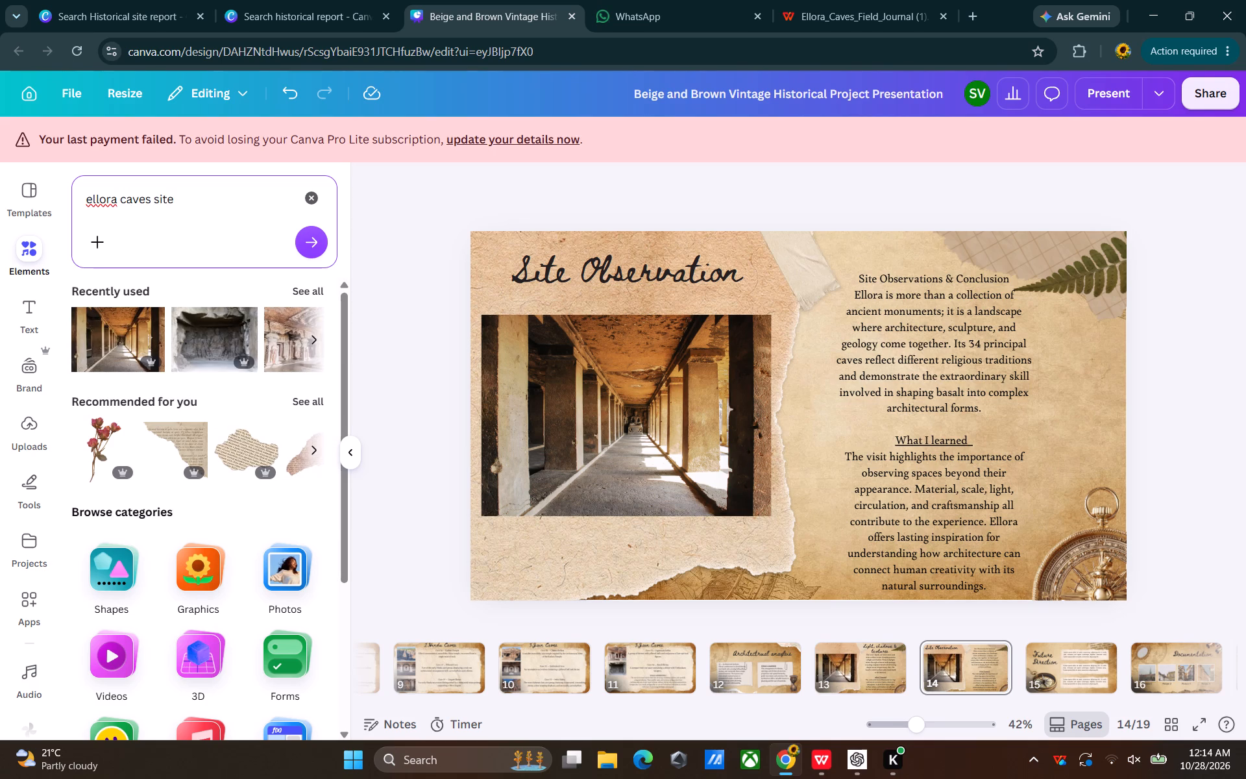
pyautogui.press('Return')
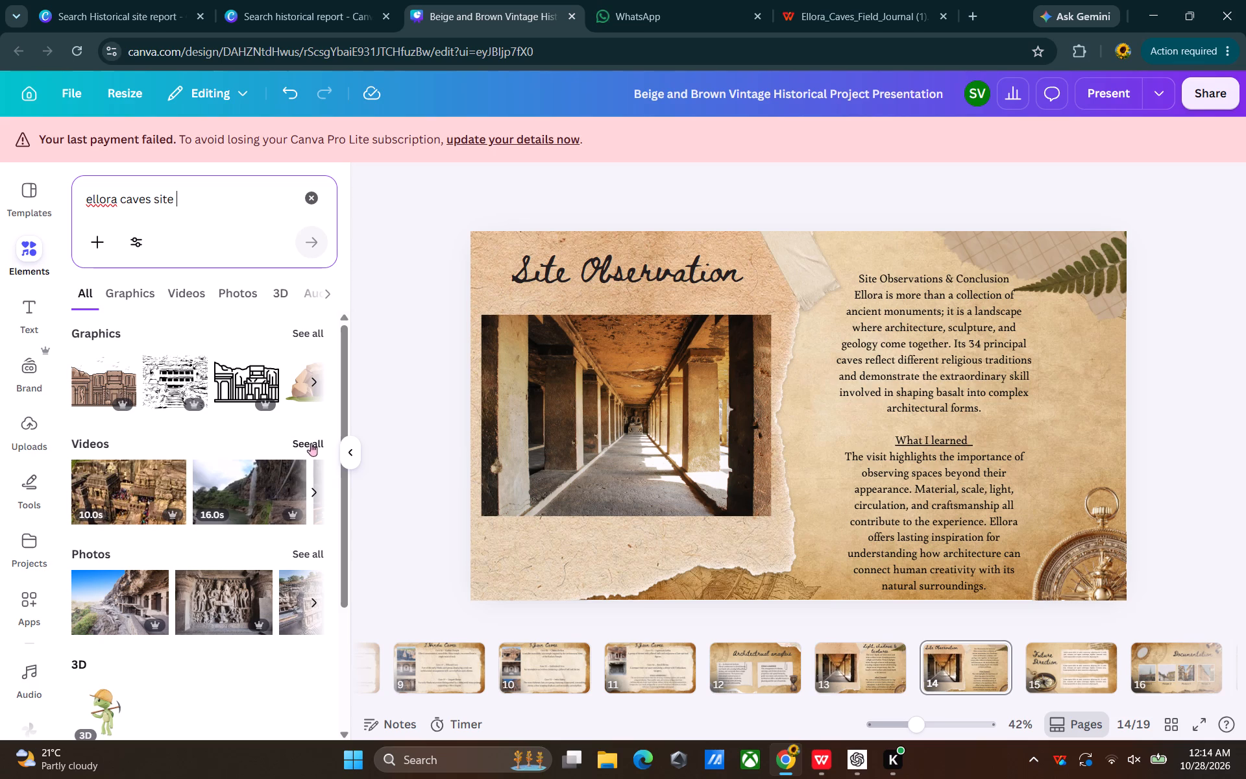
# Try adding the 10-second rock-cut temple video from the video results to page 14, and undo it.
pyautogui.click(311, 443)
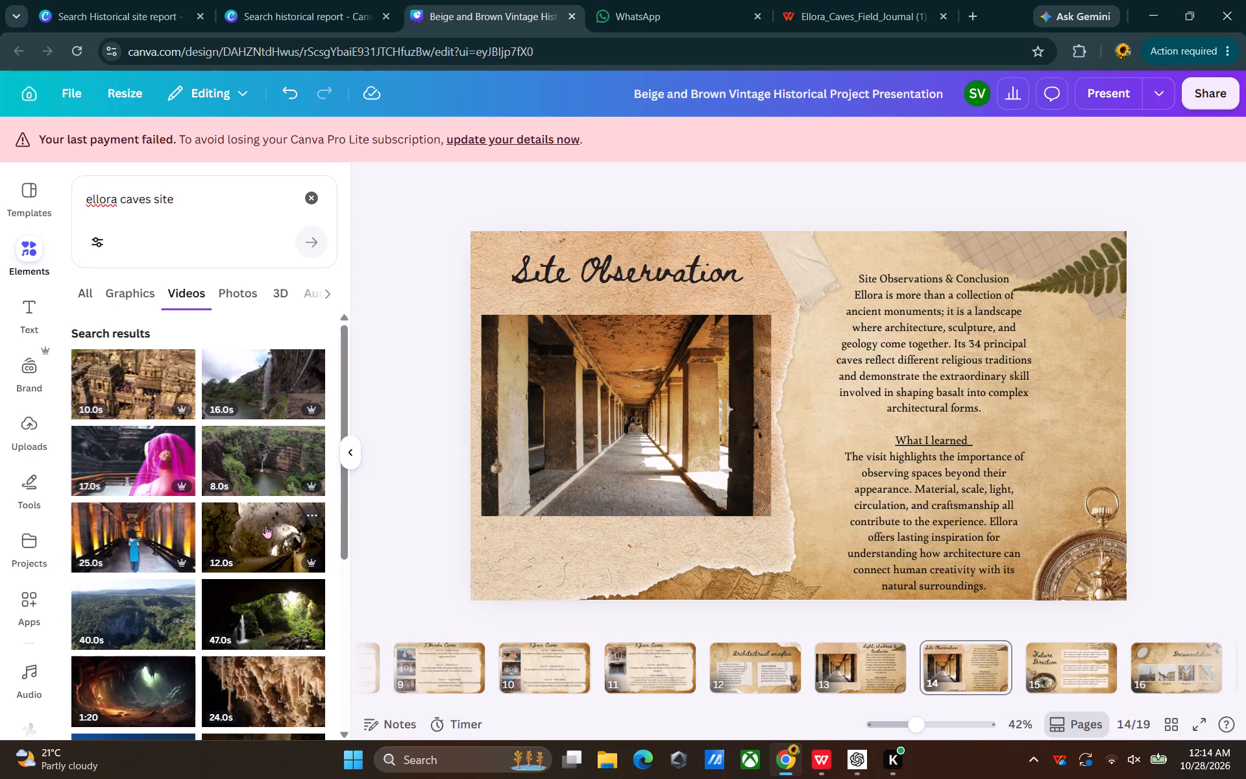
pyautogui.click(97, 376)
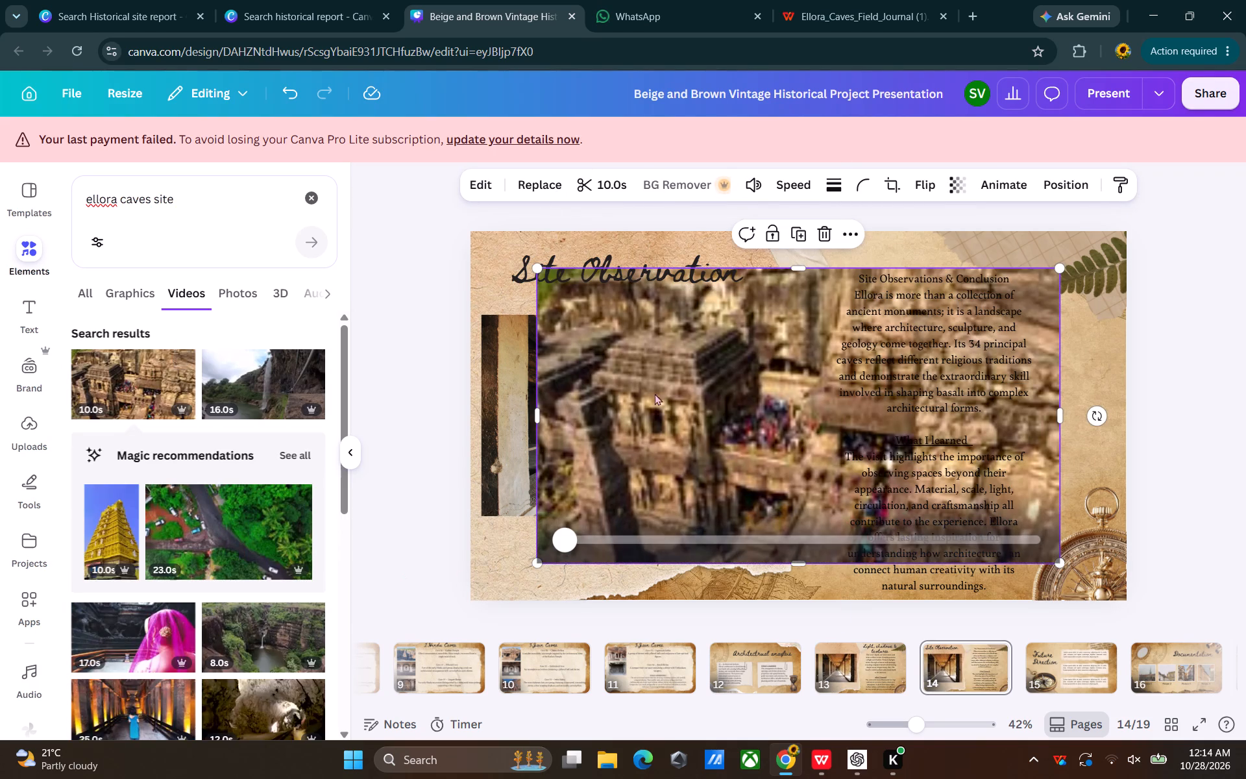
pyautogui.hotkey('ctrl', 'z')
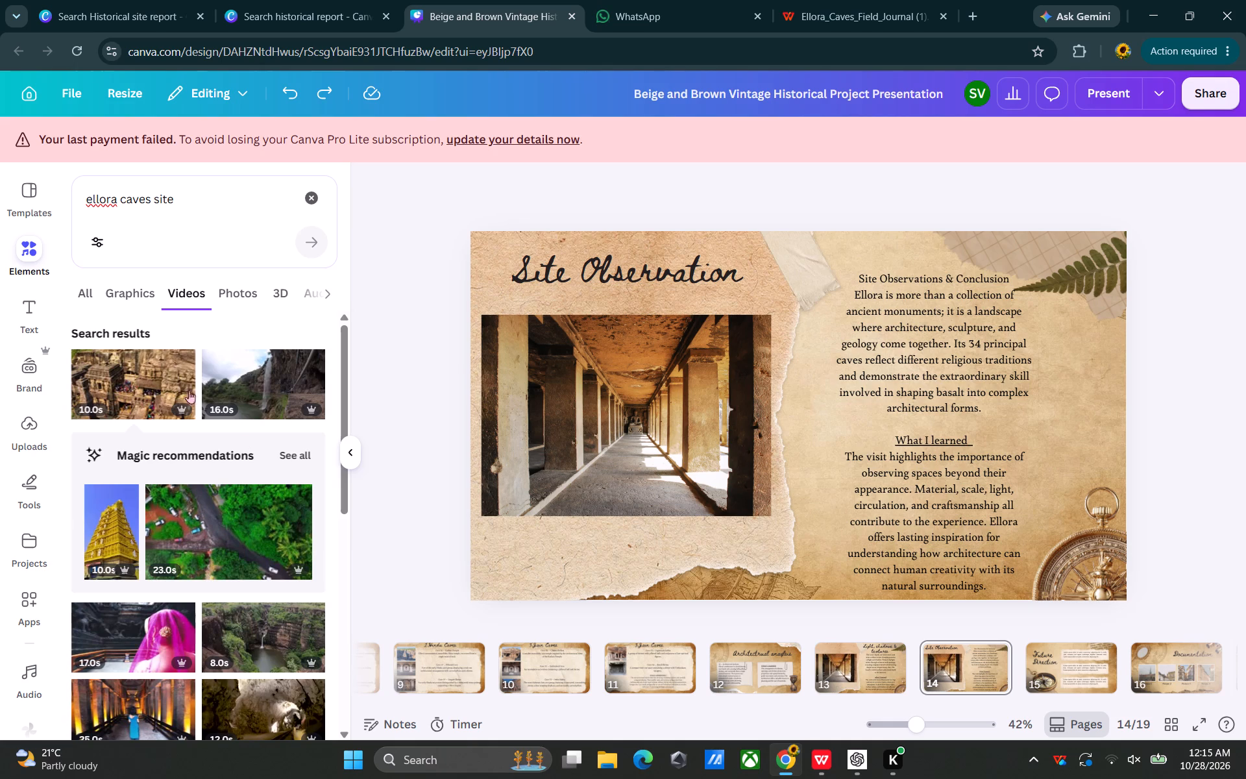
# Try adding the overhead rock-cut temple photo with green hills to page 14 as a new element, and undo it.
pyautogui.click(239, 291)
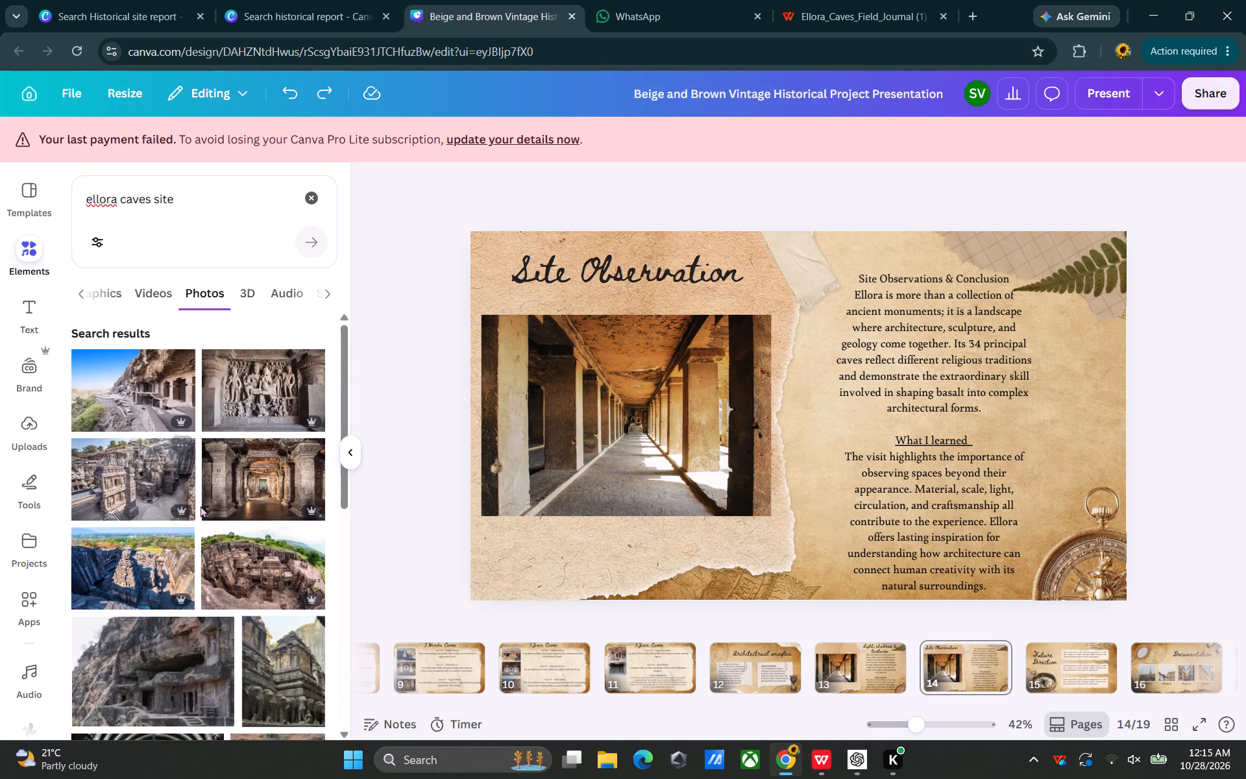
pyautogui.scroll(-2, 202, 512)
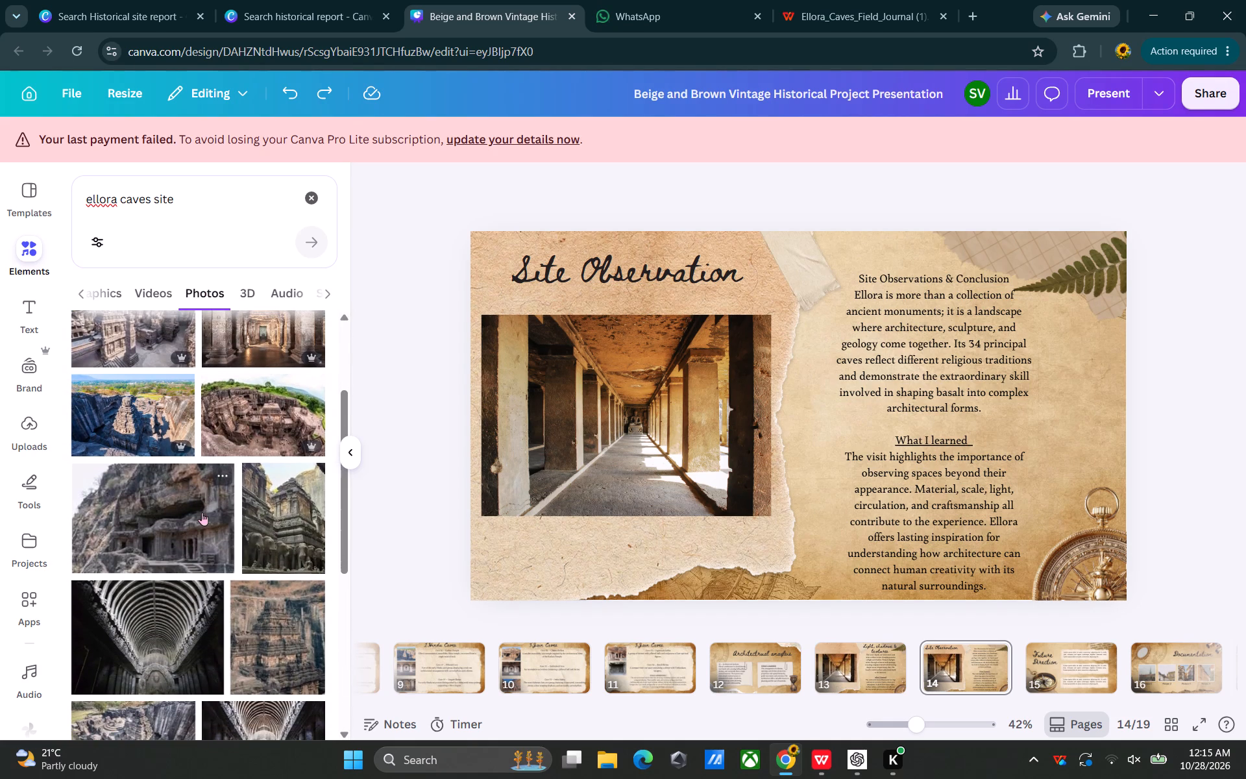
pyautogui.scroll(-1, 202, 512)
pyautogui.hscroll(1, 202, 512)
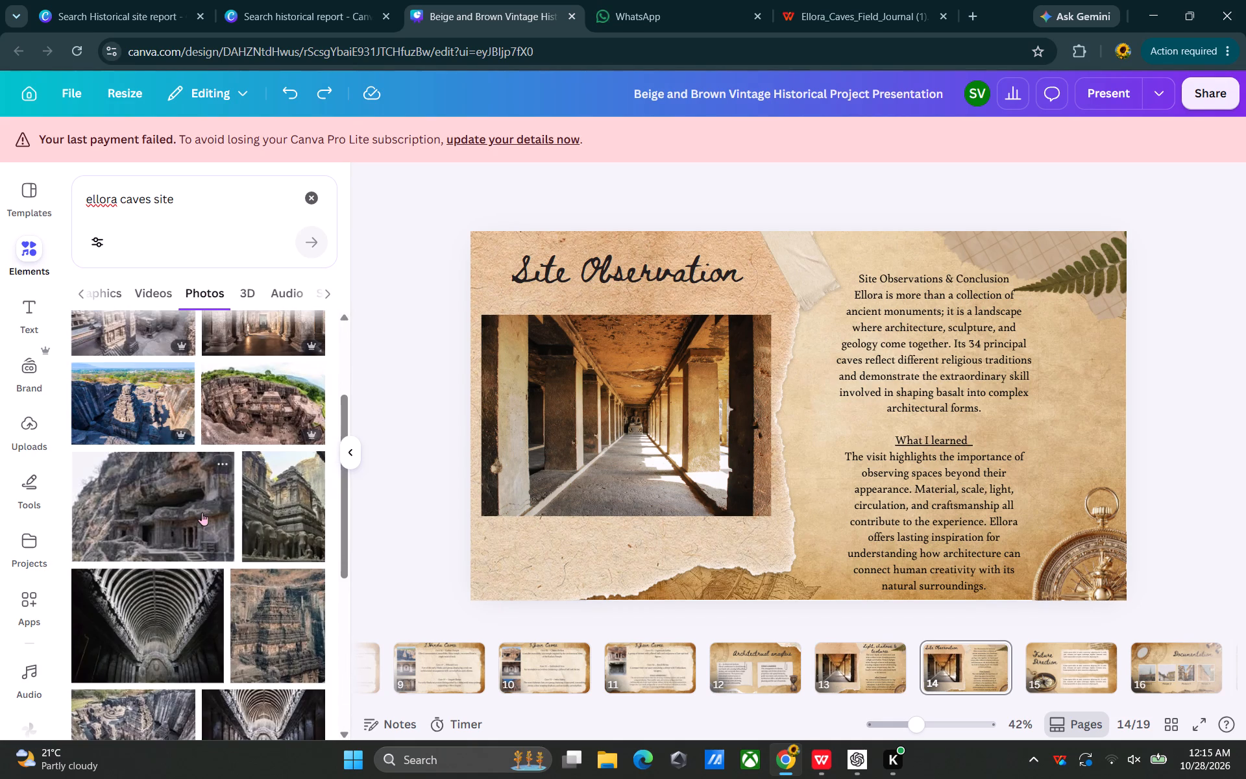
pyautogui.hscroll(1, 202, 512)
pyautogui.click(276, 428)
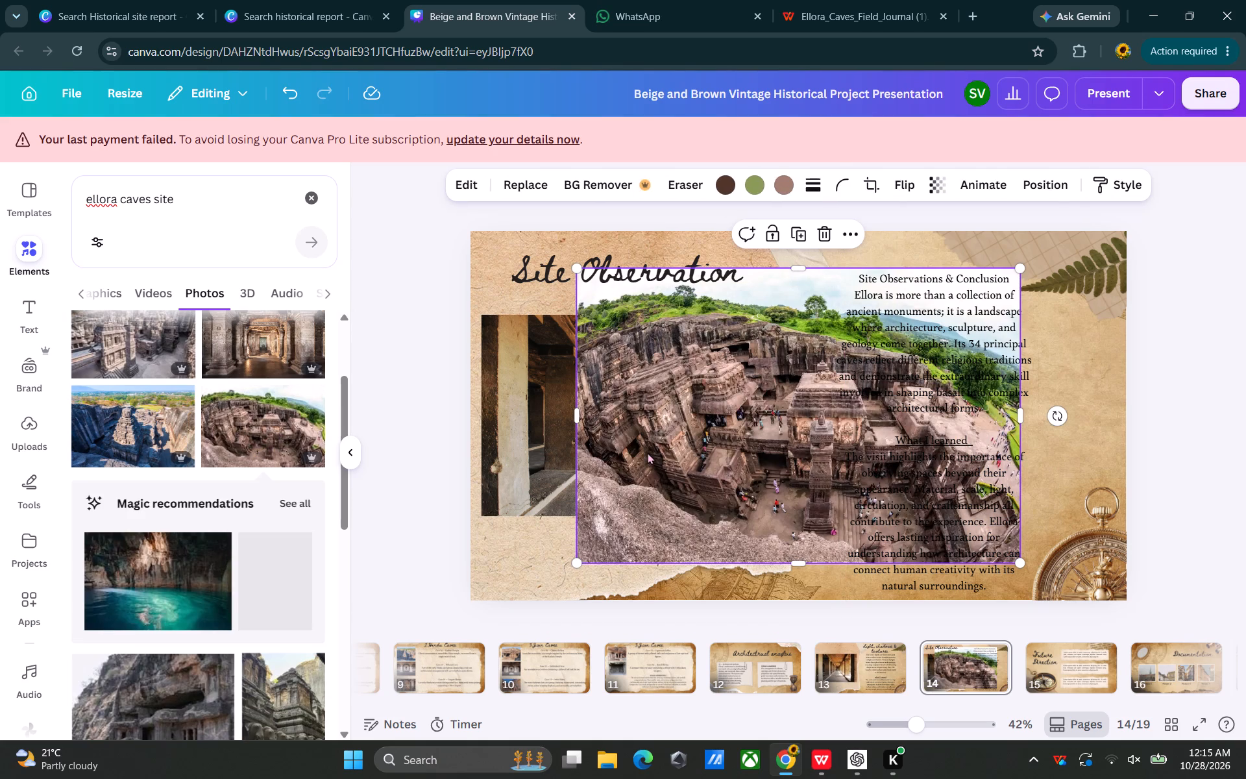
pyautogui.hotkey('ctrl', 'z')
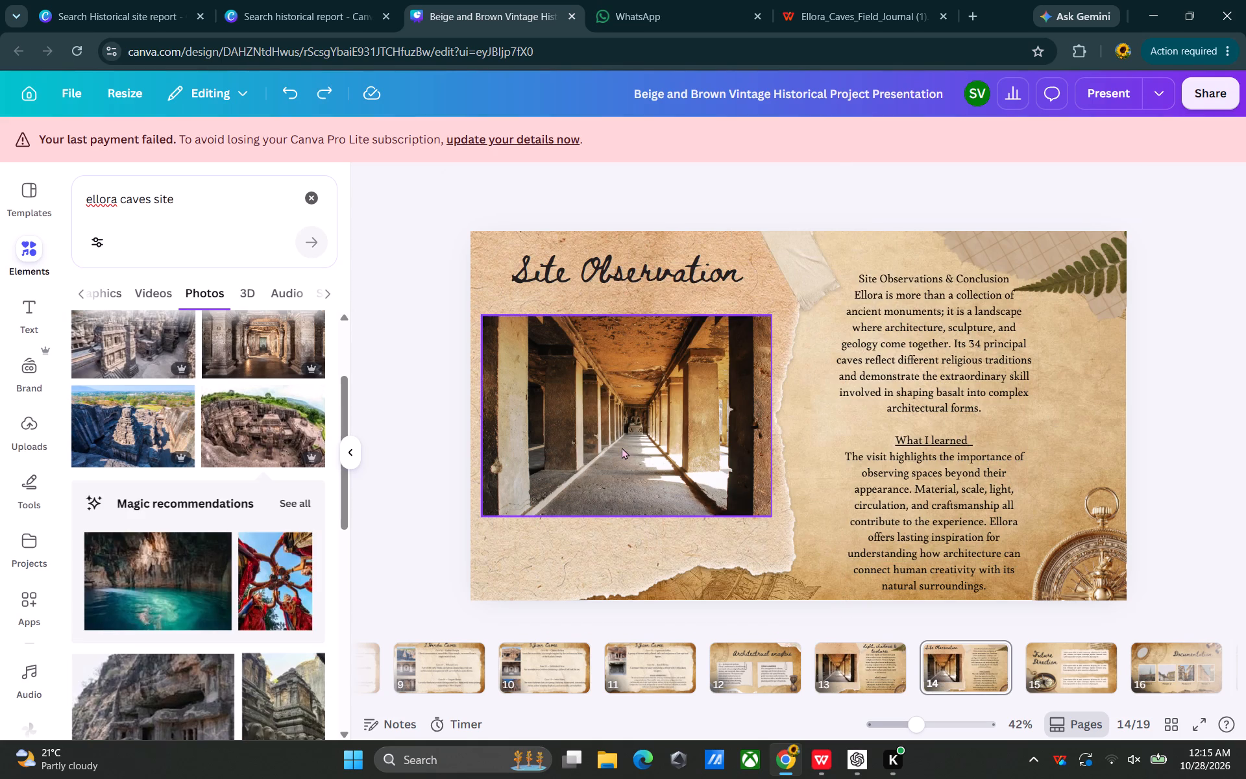
# Replace page 14's corridor photo with the overhead rock-cut temple photo with green hills, searching replacement photos for "ellora caves site".
pyautogui.click(622, 447)
pyautogui.click(551, 188)
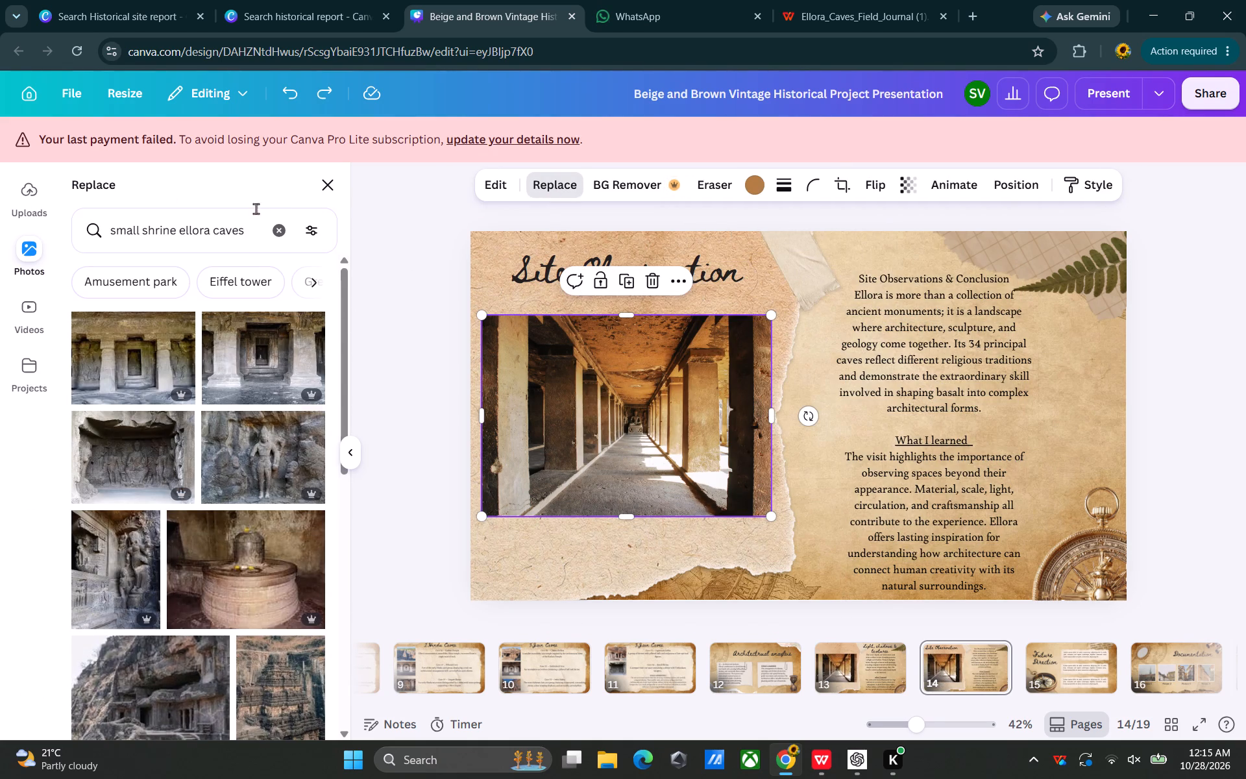
pyautogui.click(280, 235)
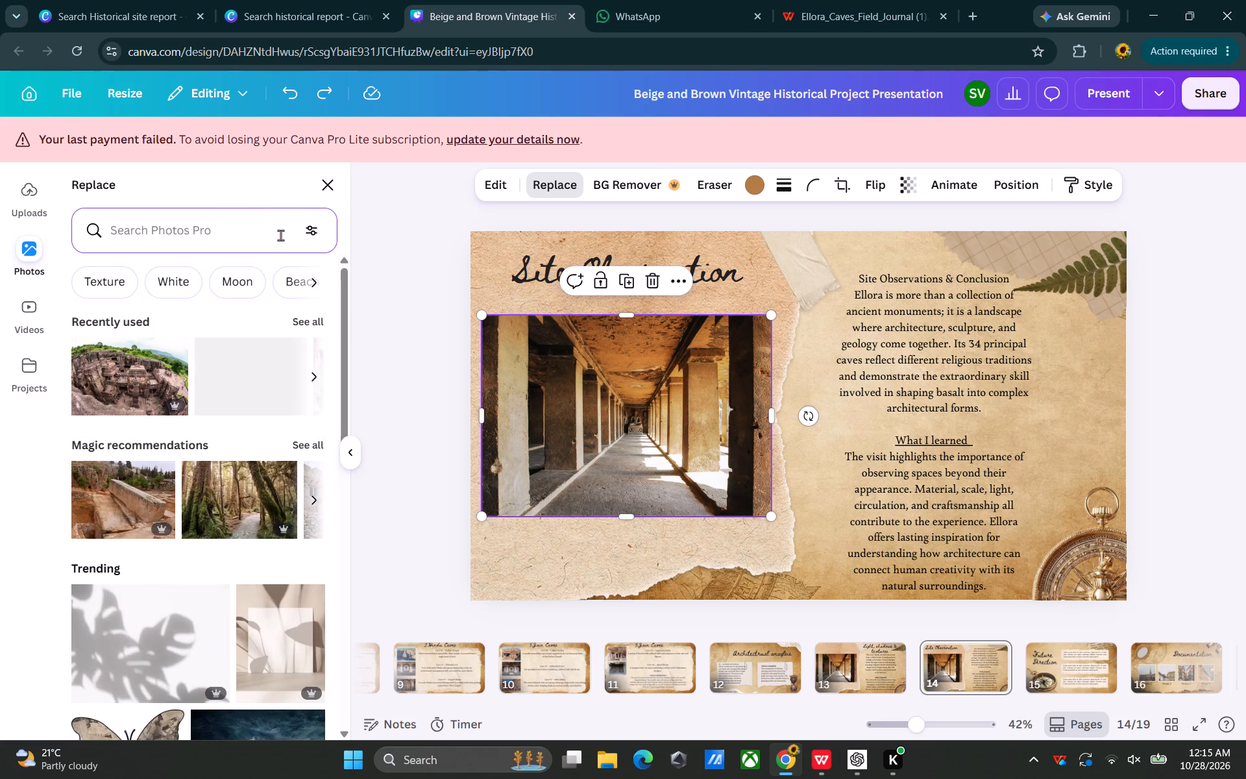
pyautogui.write('ell')
pyautogui.write('ora caves sie')
pyautogui.press('BackSpace')
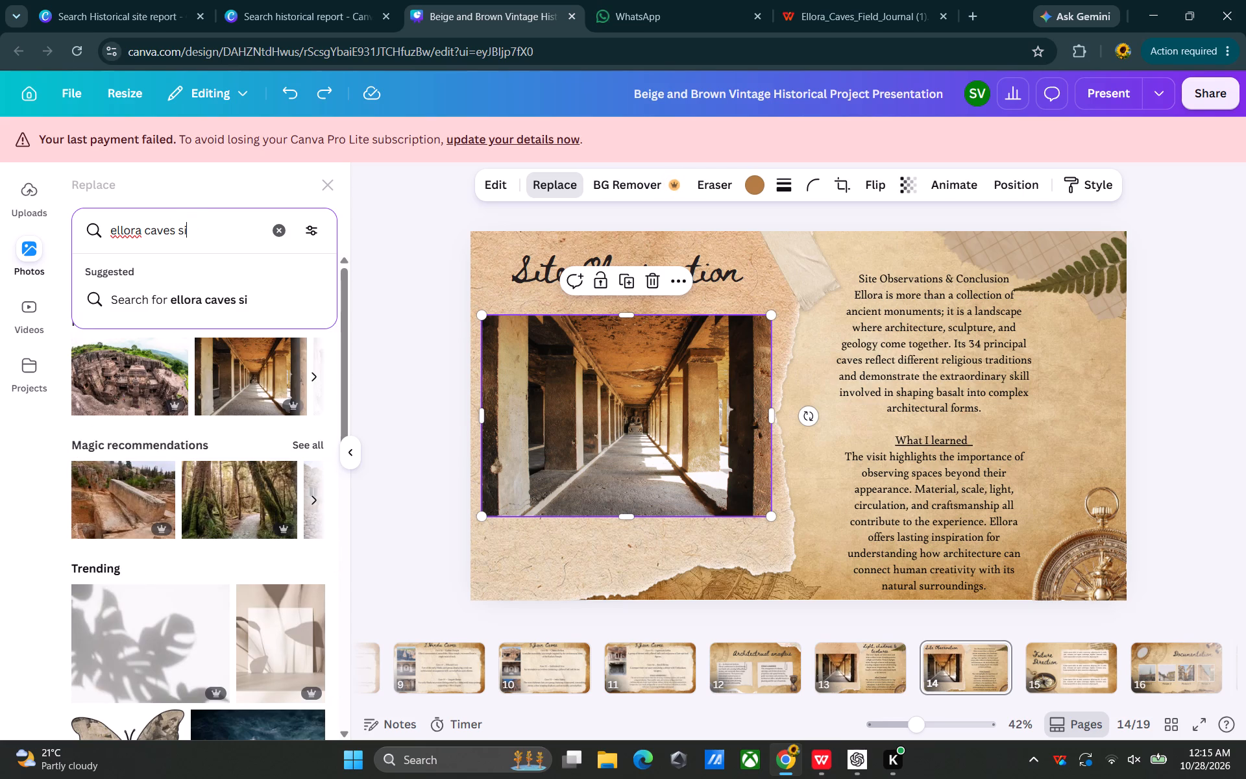
pyautogui.write('te')
pyautogui.press('space')
pyautogui.press('Return')
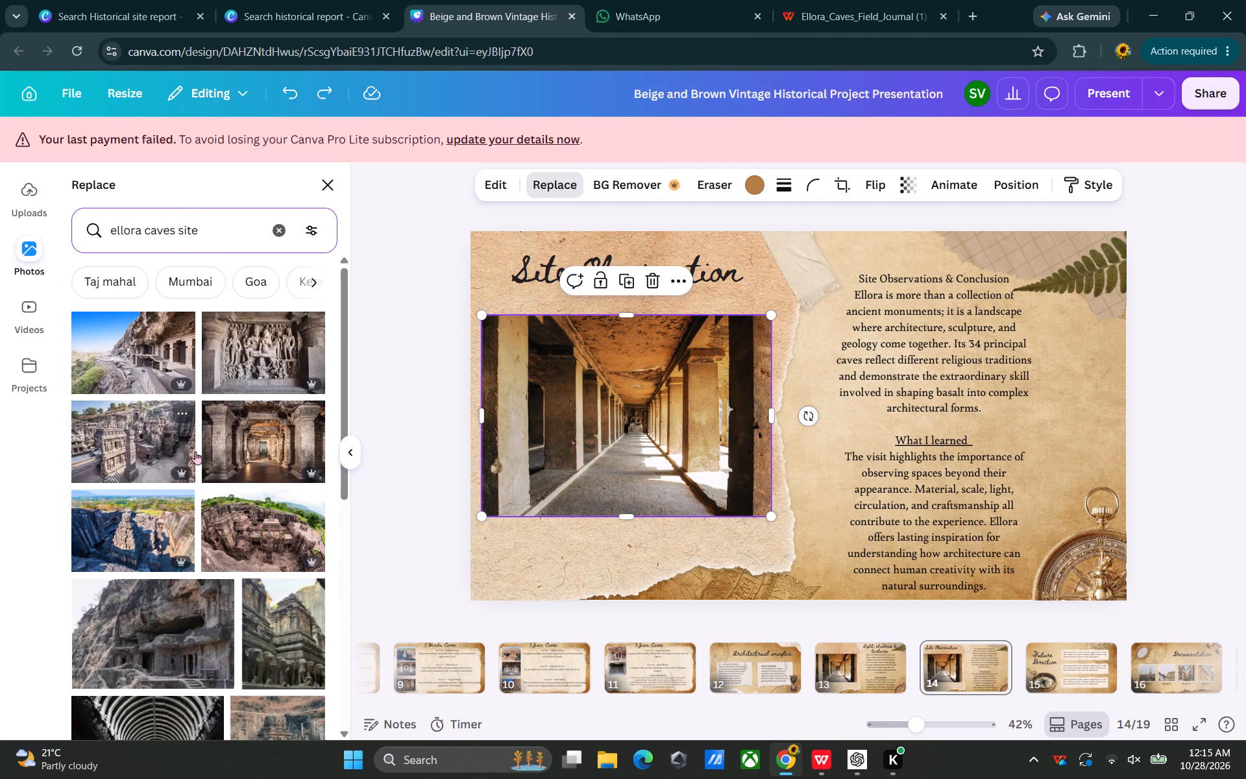
pyautogui.click(279, 549)
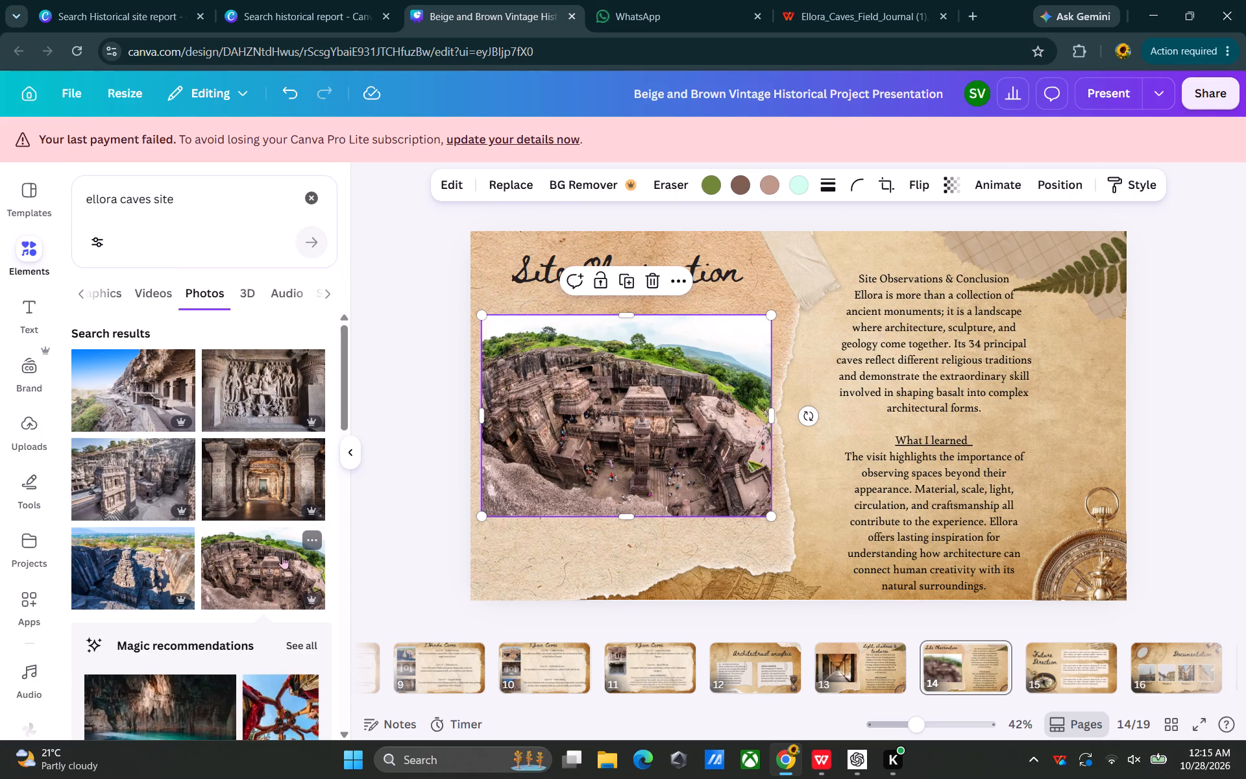
pyautogui.click(379, 568)
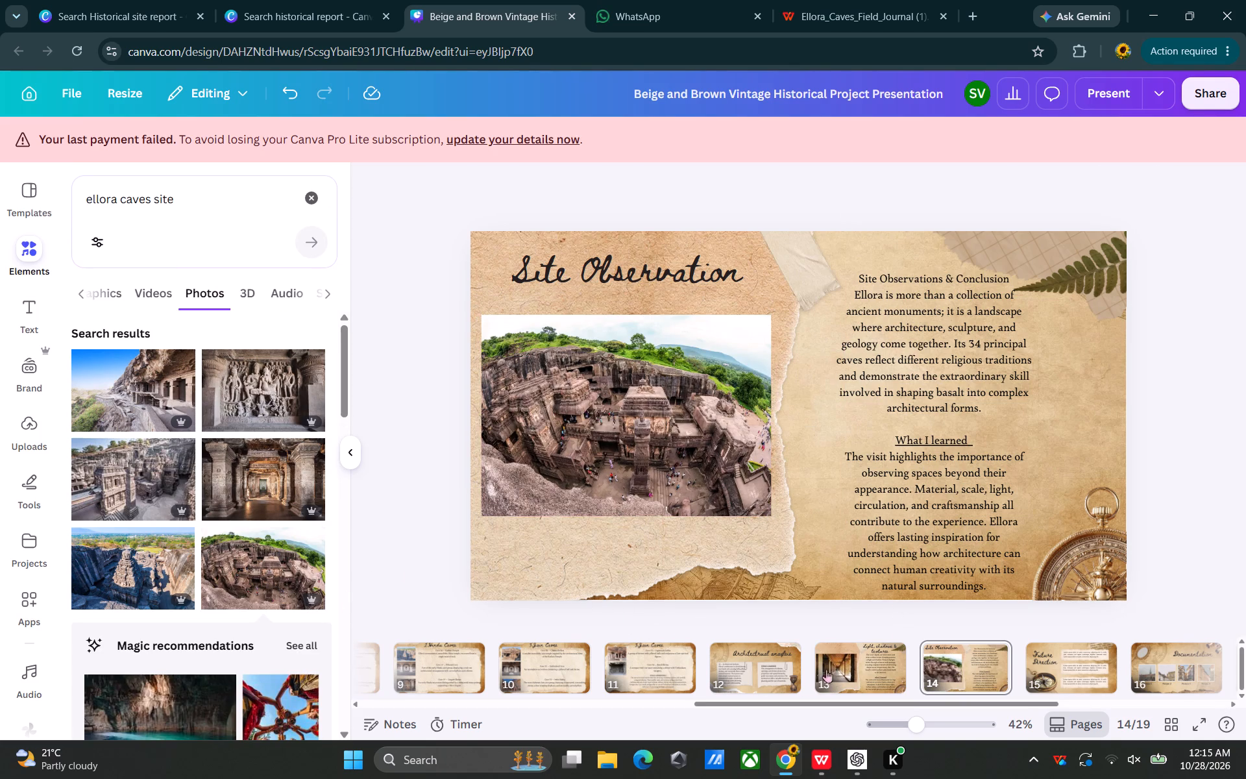
# Delete the "Site Observations & Conclusion" heading text from the top of page 14's body text.
pyautogui.click(1014, 273)
pyautogui.moveTo(1014, 273); pyautogui.dragTo(1007, 273)
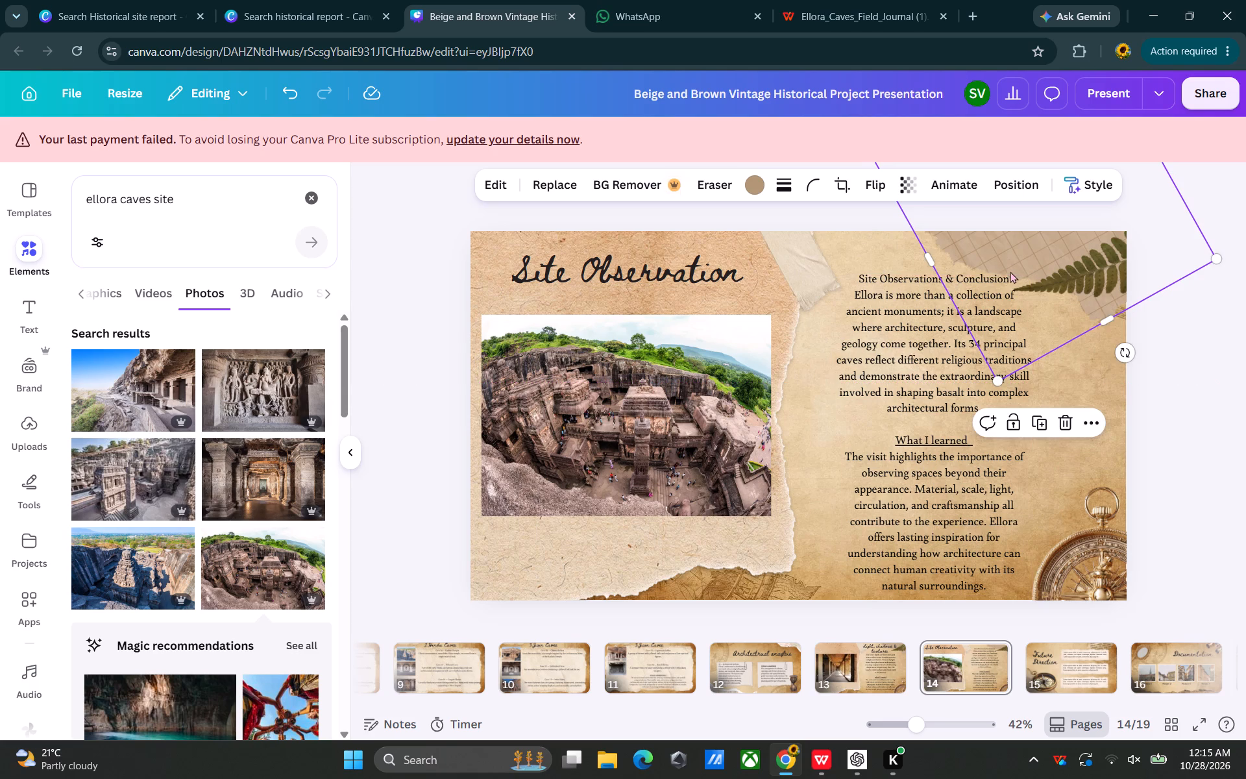
pyautogui.moveTo(1010, 271); pyautogui.dragTo(1012, 267)
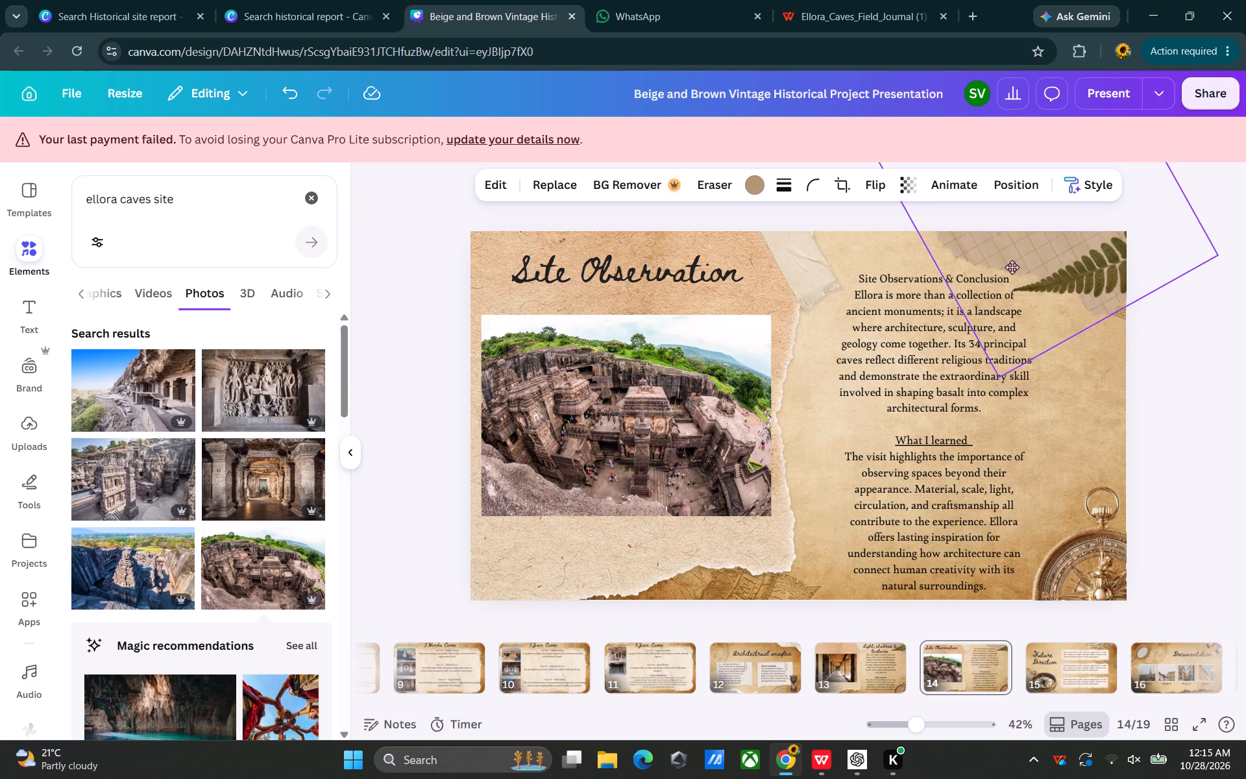
pyautogui.moveTo(1012, 267); pyautogui.dragTo(1012, 265)
pyautogui.click(1012, 265)
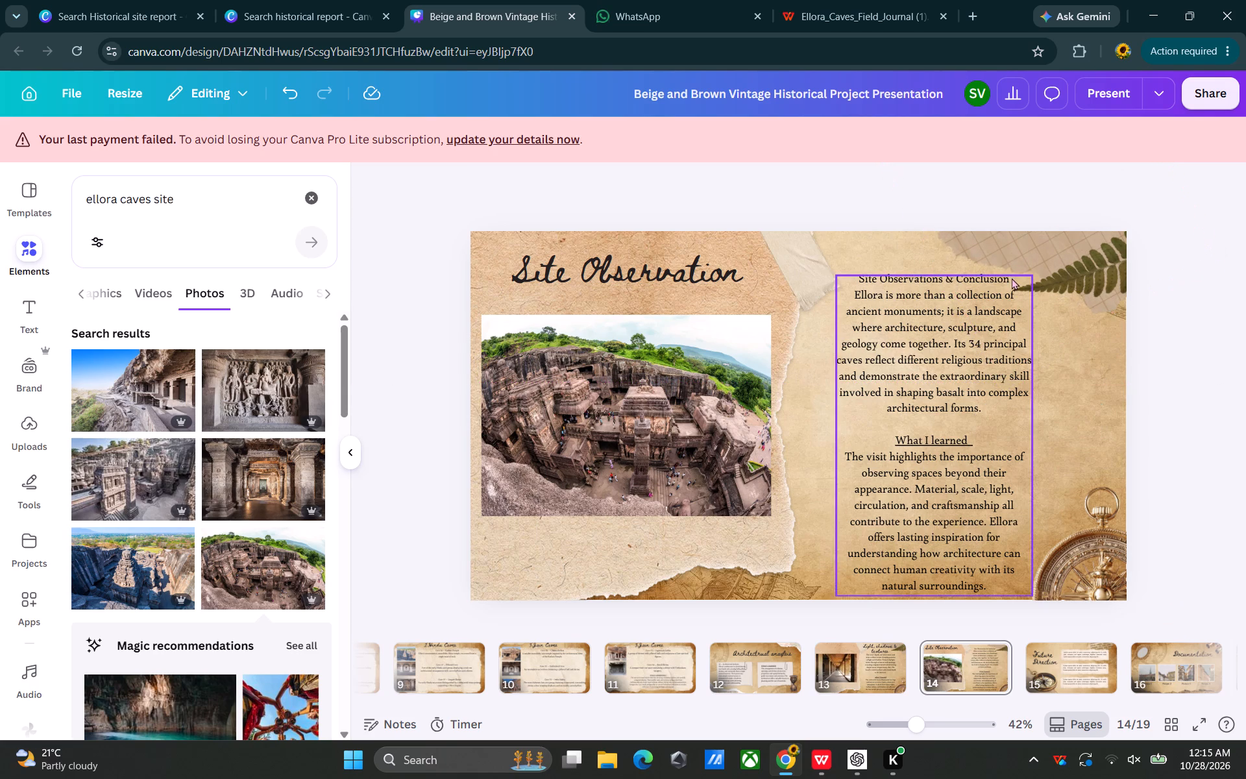
pyautogui.doubleClick(1010, 278)
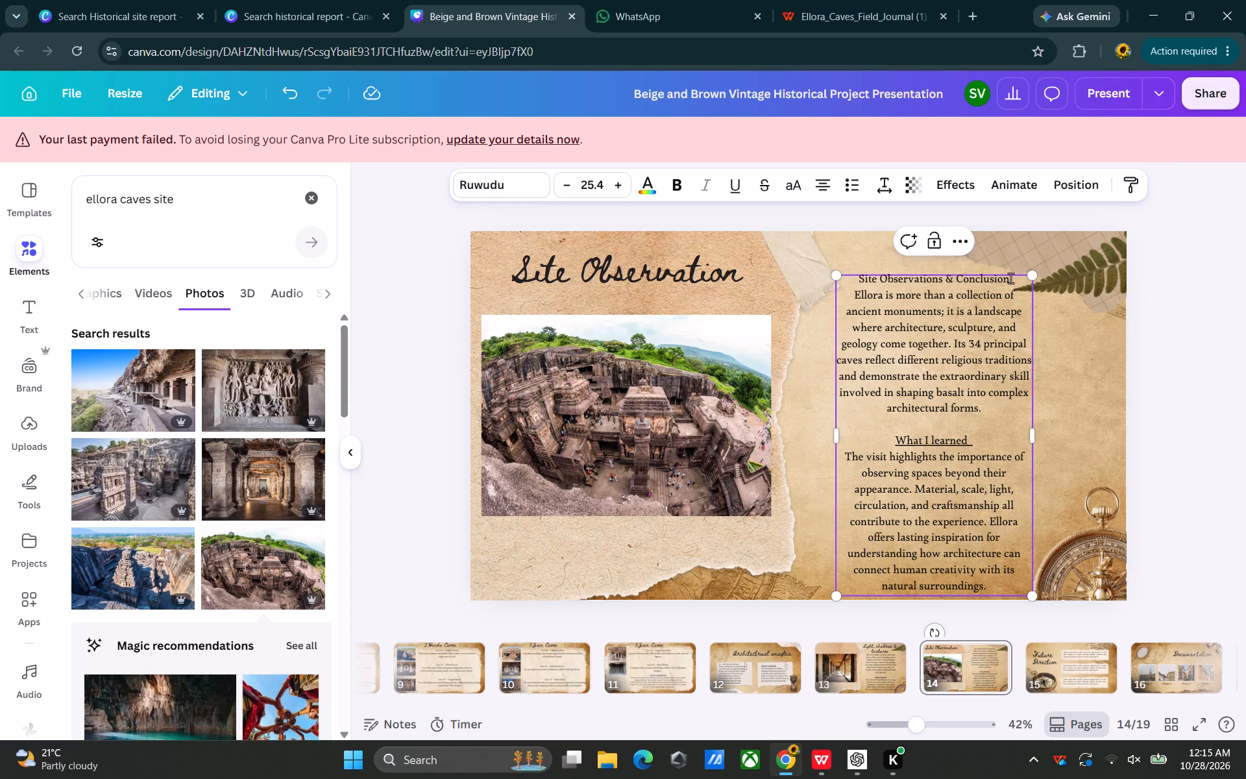
pyautogui.press('BackSpace')
pyautogui.press('BackSpace')
pyautogui.press('BackSpace')
pyautogui.press('BackSpace')
pyautogui.press('BackSpace')
pyautogui.press('BackSpace')
pyautogui.press('BackSpace')
pyautogui.press('BackSpace')
pyautogui.press('BackSpace')
pyautogui.press('BackSpace')
pyautogui.press('BackSpace')
pyautogui.press('BackSpace')
pyautogui.press('BackSpace')
pyautogui.press('BackSpace')
pyautogui.press('BackSpace')
pyautogui.press('BackSpace')
pyautogui.press('BackSpace')
pyautogui.press('BackSpace')
pyautogui.press('BackSpace')
pyautogui.press('BackSpace')
pyautogui.press('BackSpace')
pyautogui.press('BackSpace')
pyautogui.press('BackSpace')
pyautogui.press('BackSpace')
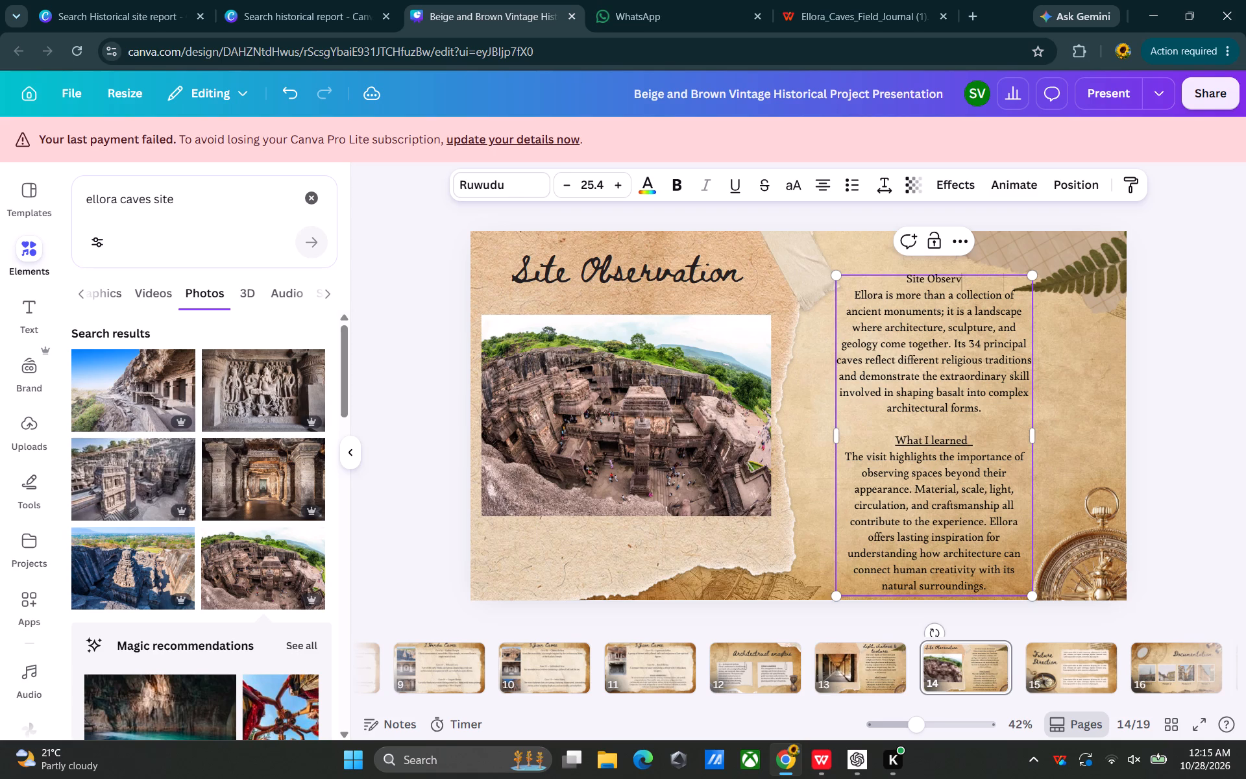
pyautogui.press('BackSpace')
pyautogui.press('BackSpace')
pyautogui.press('BackSpace')
pyautogui.press('BackSpace')
pyautogui.press('BackSpace')
pyautogui.press('BackSpace')
# Remove the blank line above "Ellora is more than a collection of ancient monuments" so the paragraph starts the text box.
pyautogui.press('BackSpace')
pyautogui.press('BackSpace')
pyautogui.press('Up')
pyautogui.press('Down')
pyautogui.press('Left')
pyautogui.press('Left')
pyautogui.press('Left')
pyautogui.press('Left')
pyautogui.press('Left')
pyautogui.press('Left')
pyautogui.press('Left')
pyautogui.press('Left')
pyautogui.press('Left')
pyautogui.press('Left')
pyautogui.press('Left')
pyautogui.press('Left')
pyautogui.press('Left')
pyautogui.press('Left')
pyautogui.press('Left')
pyautogui.press('Left')
pyautogui.press('Left')
pyautogui.press('BackSpace')
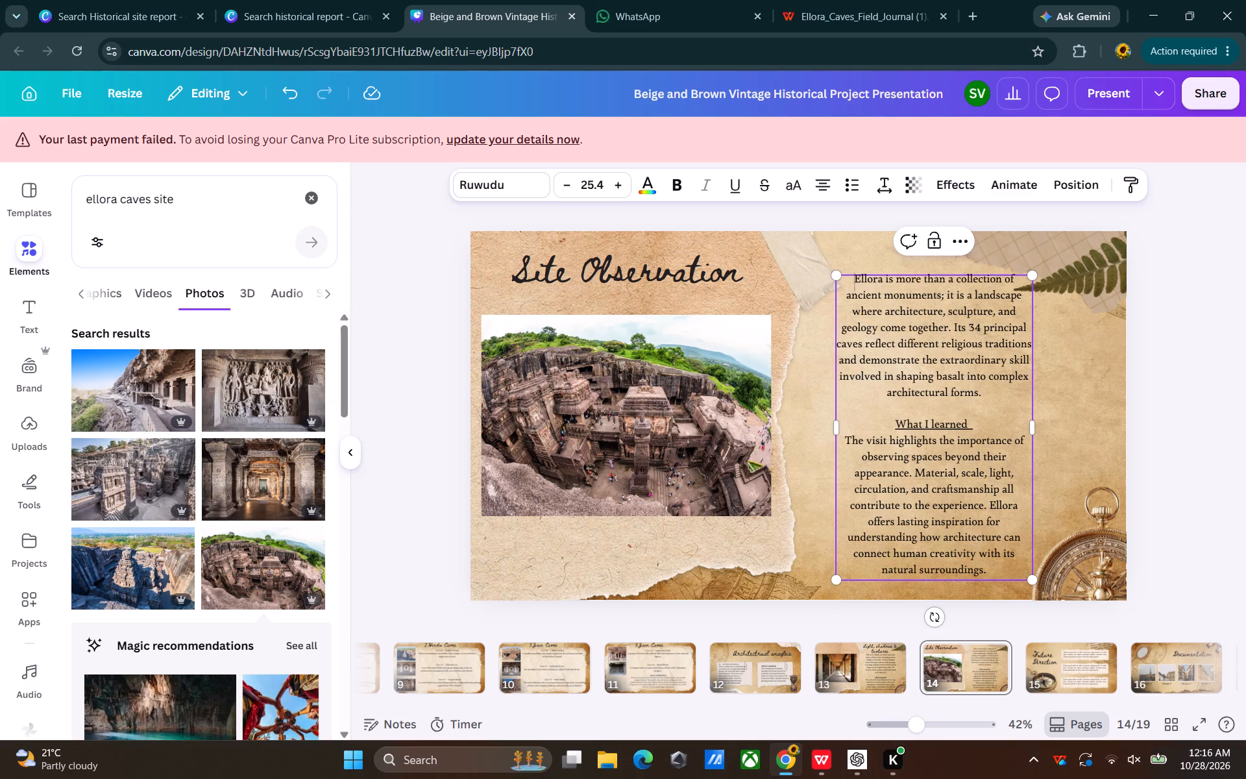
pyautogui.click(1164, 350)
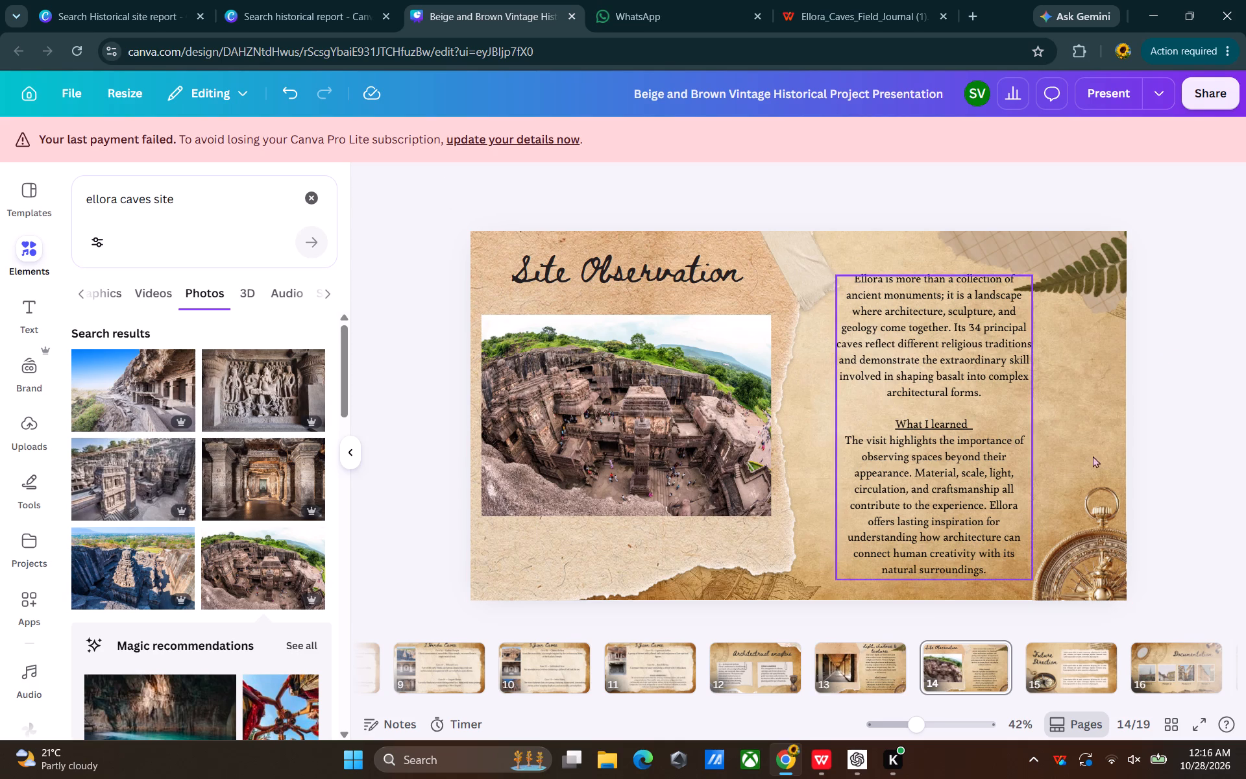
pyautogui.click(1149, 475)
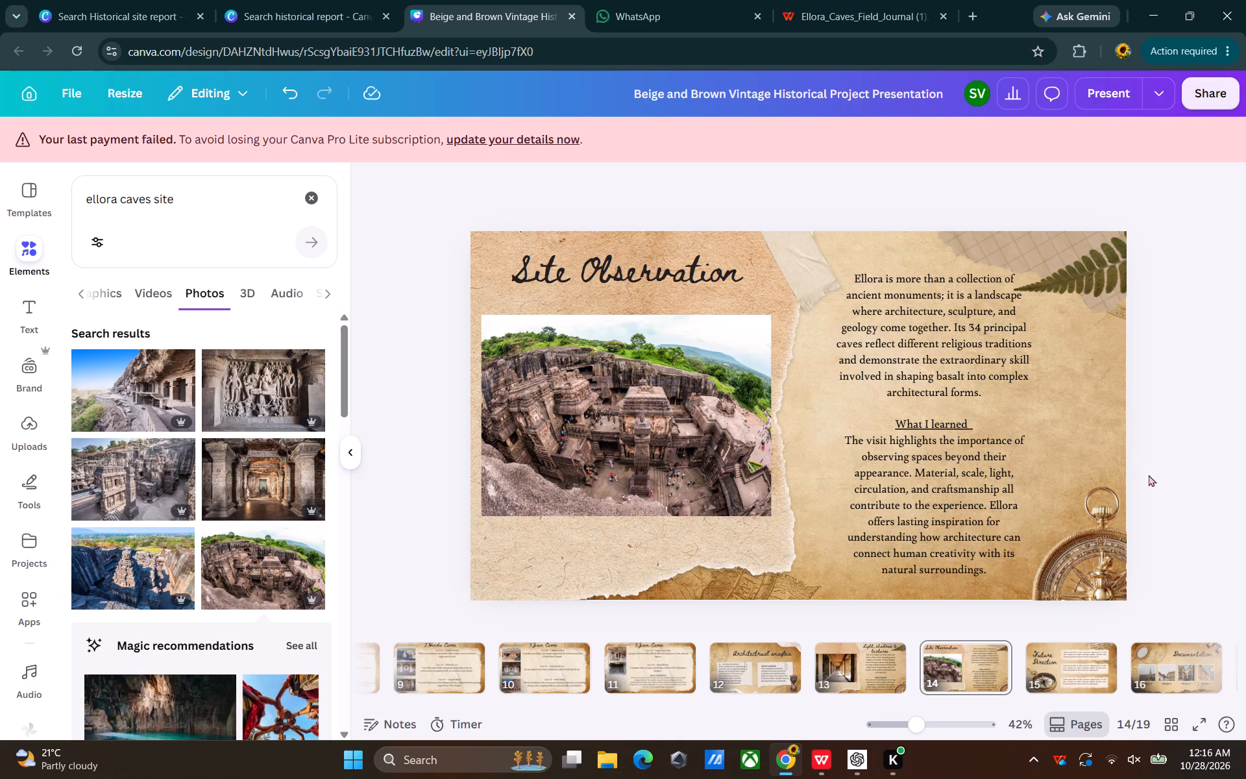
# Open page 15, the "Future Direction" slide.
pyautogui.click(1047, 662)
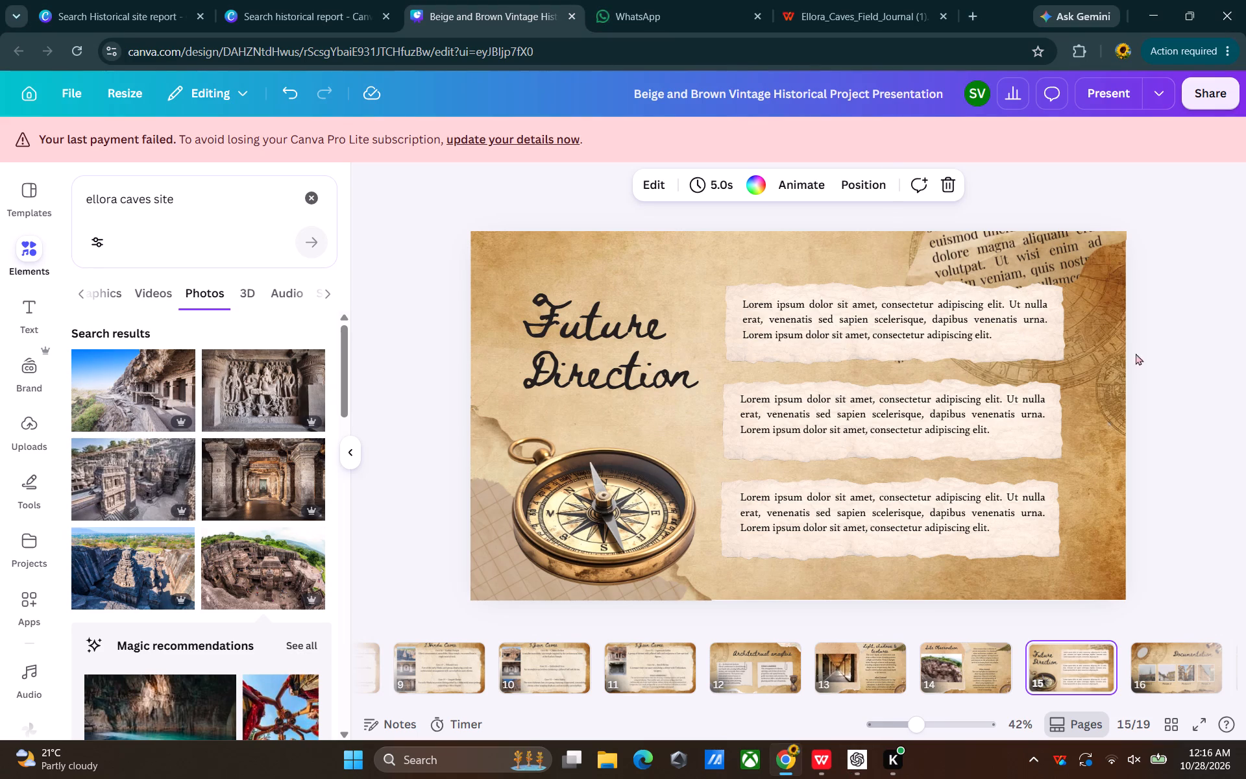
pyautogui.click(1170, 662)
pyautogui.hscroll(-2, 1170, 662)
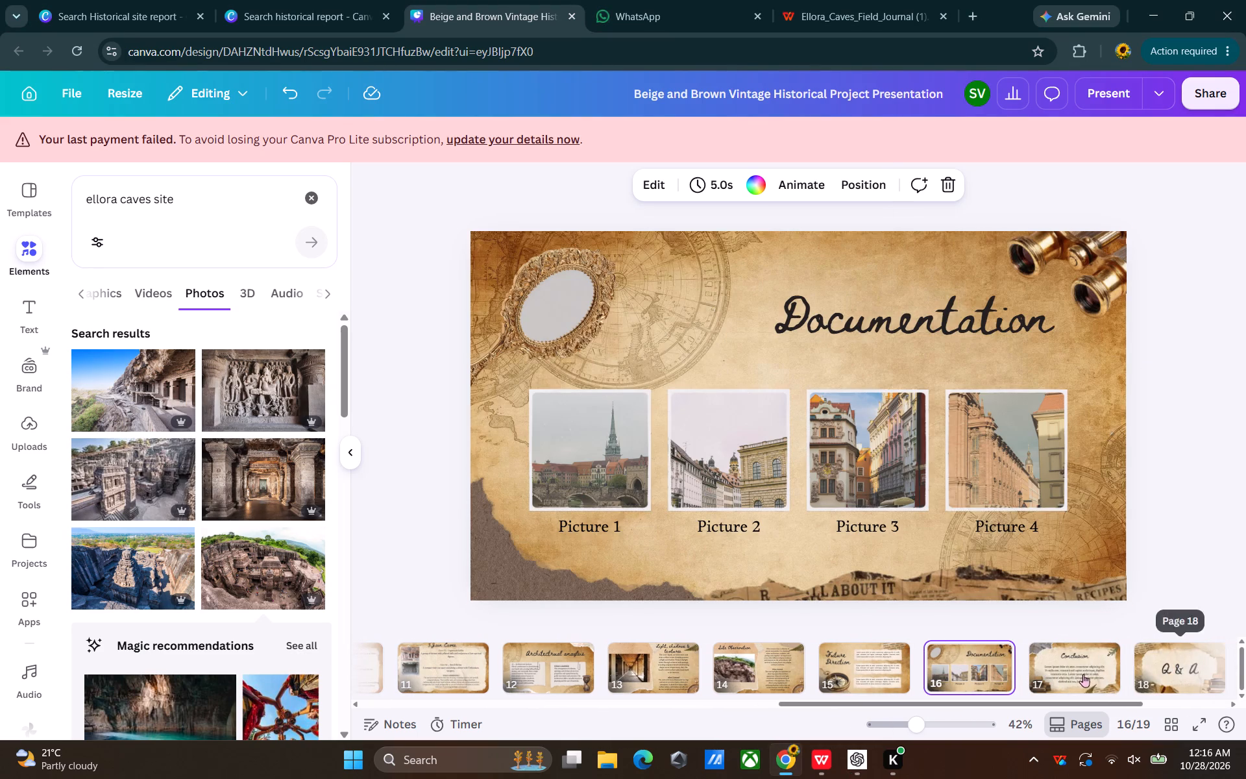
pyautogui.click(1082, 674)
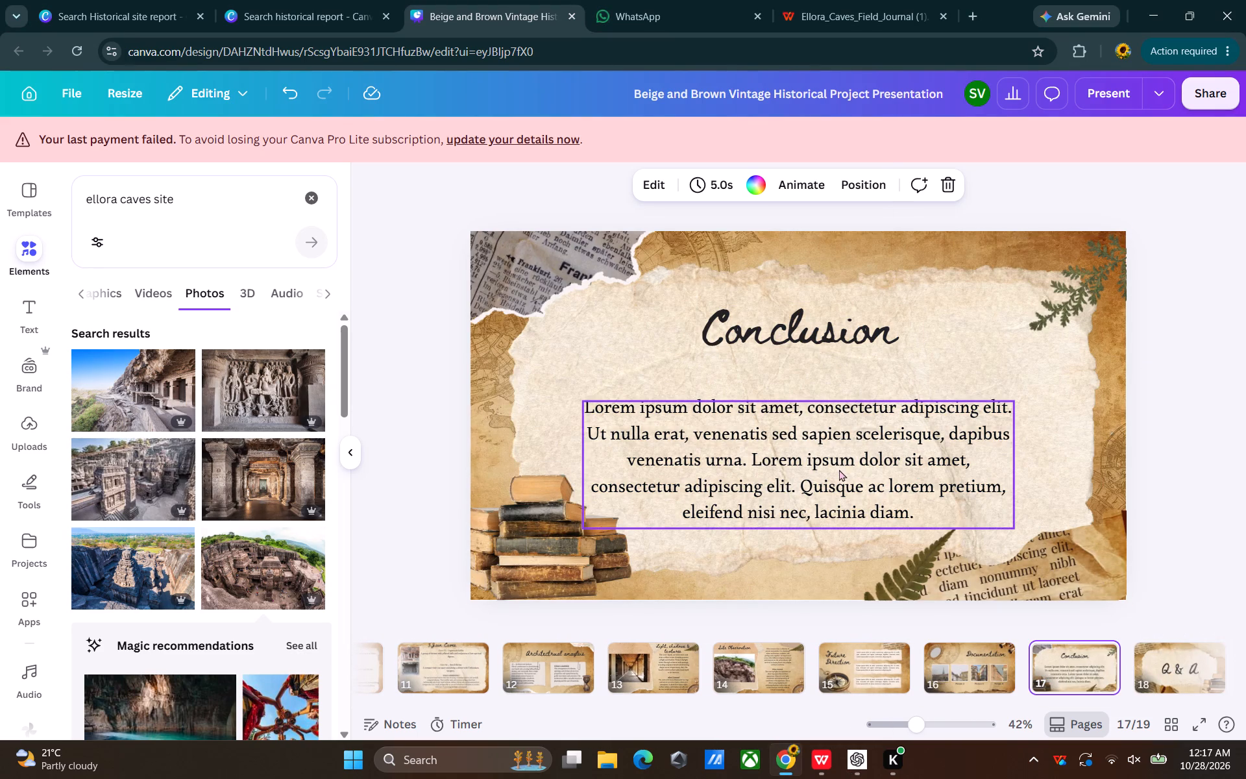
pyautogui.doubleClick(839, 471)
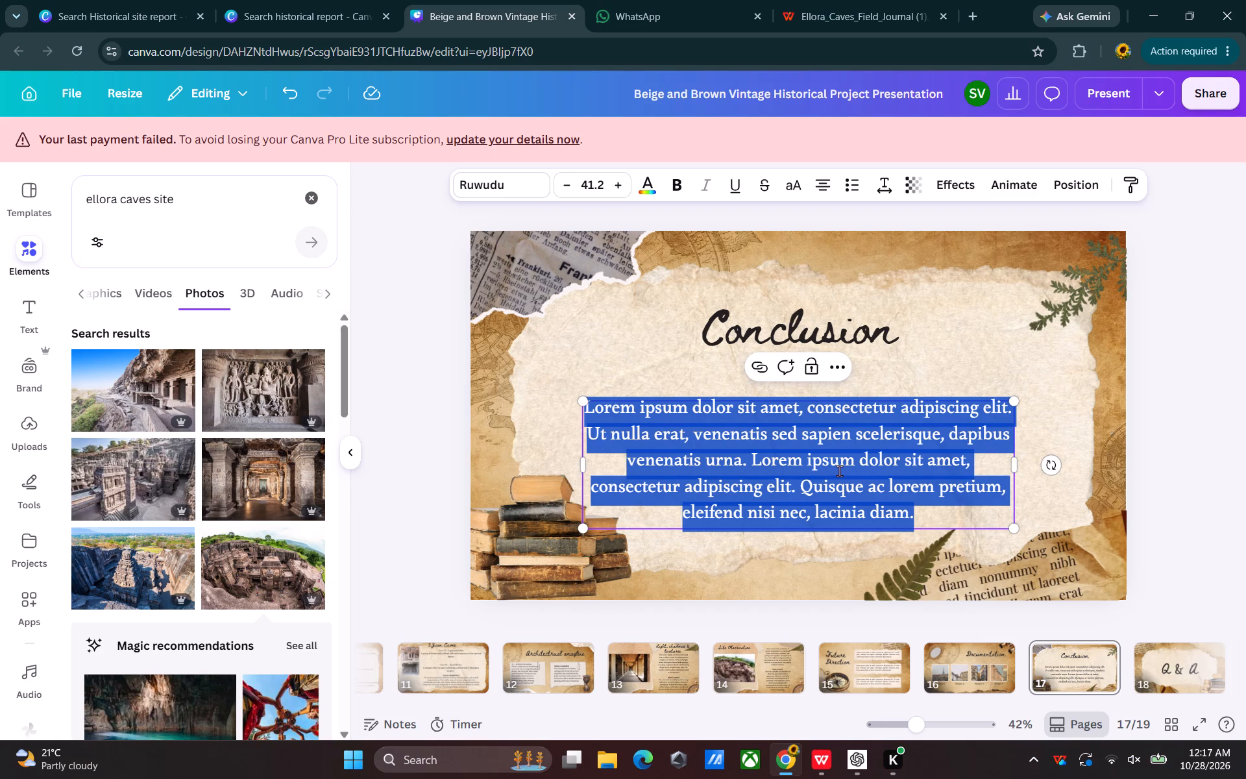
pyautogui.press('Delete')
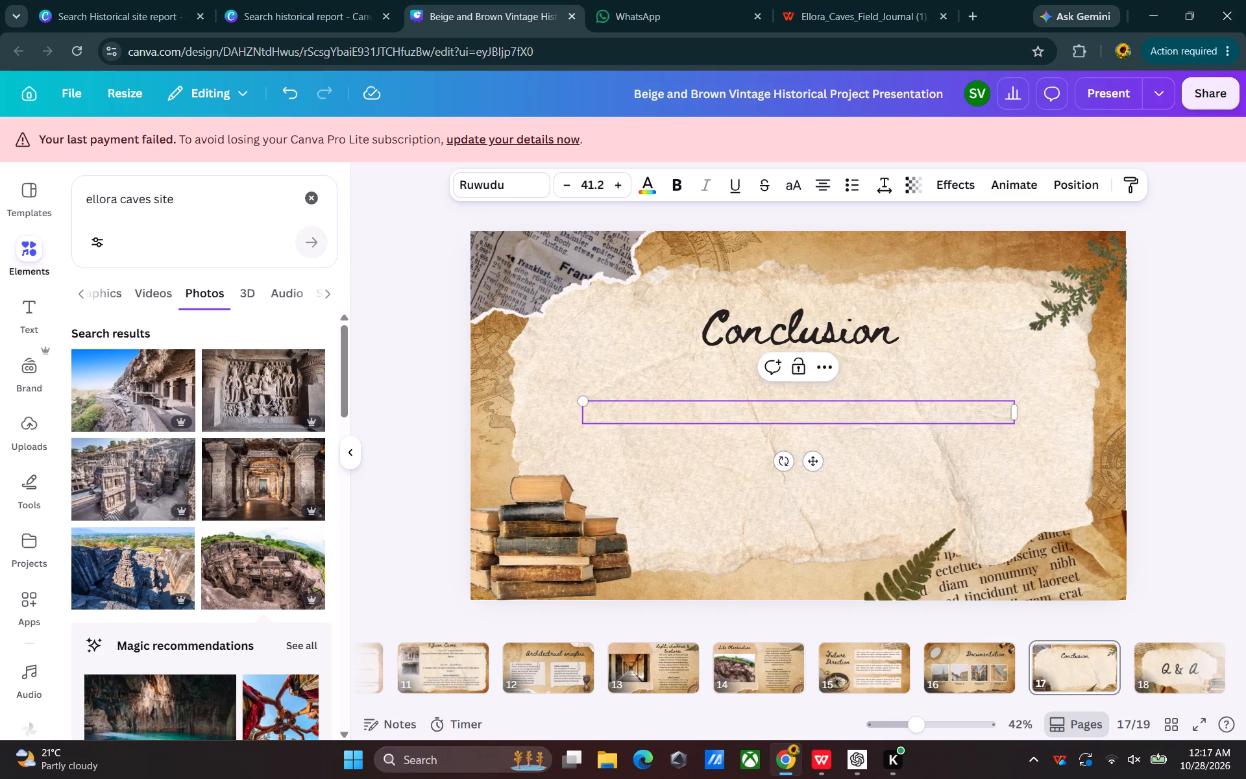
pyautogui.hotkey('ctrl', 'v')
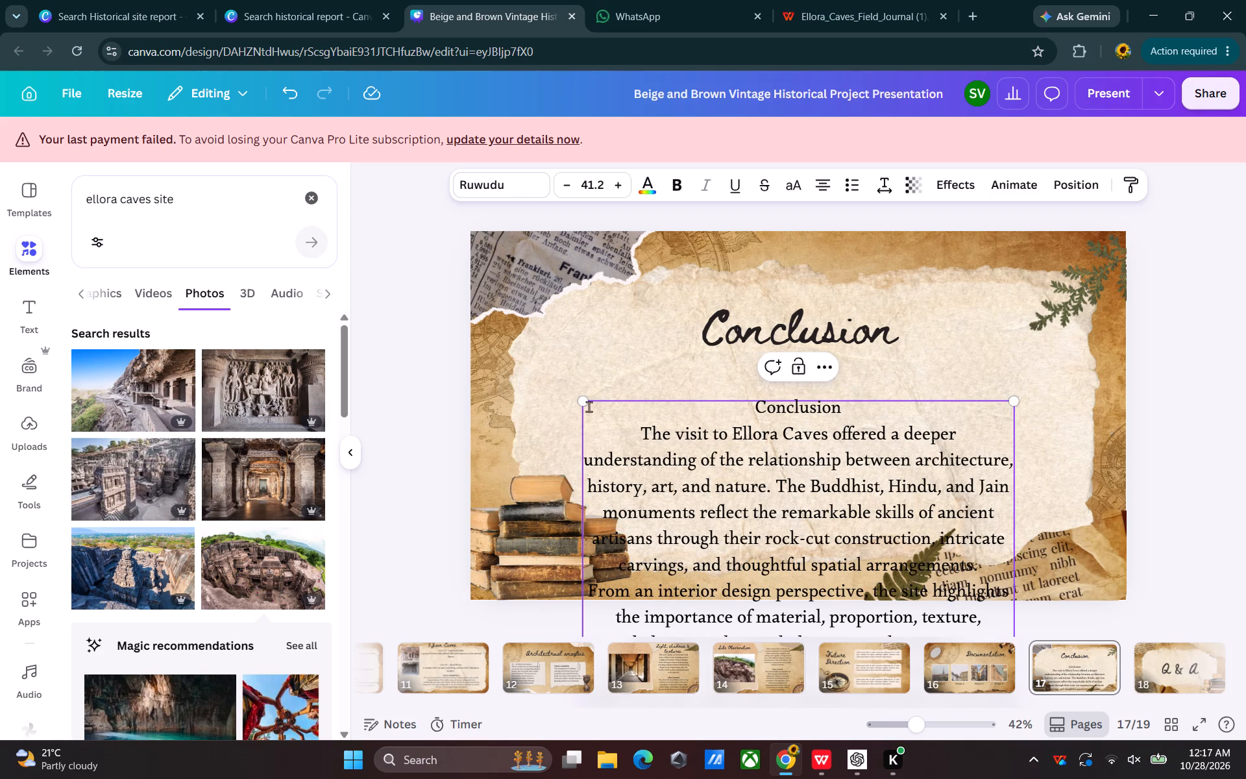
# Shrink the pasted conclusion text to size 38 and move it up to just below the Conclusion heading.
pyautogui.moveTo(581, 403); pyautogui.dragTo(611, 418)
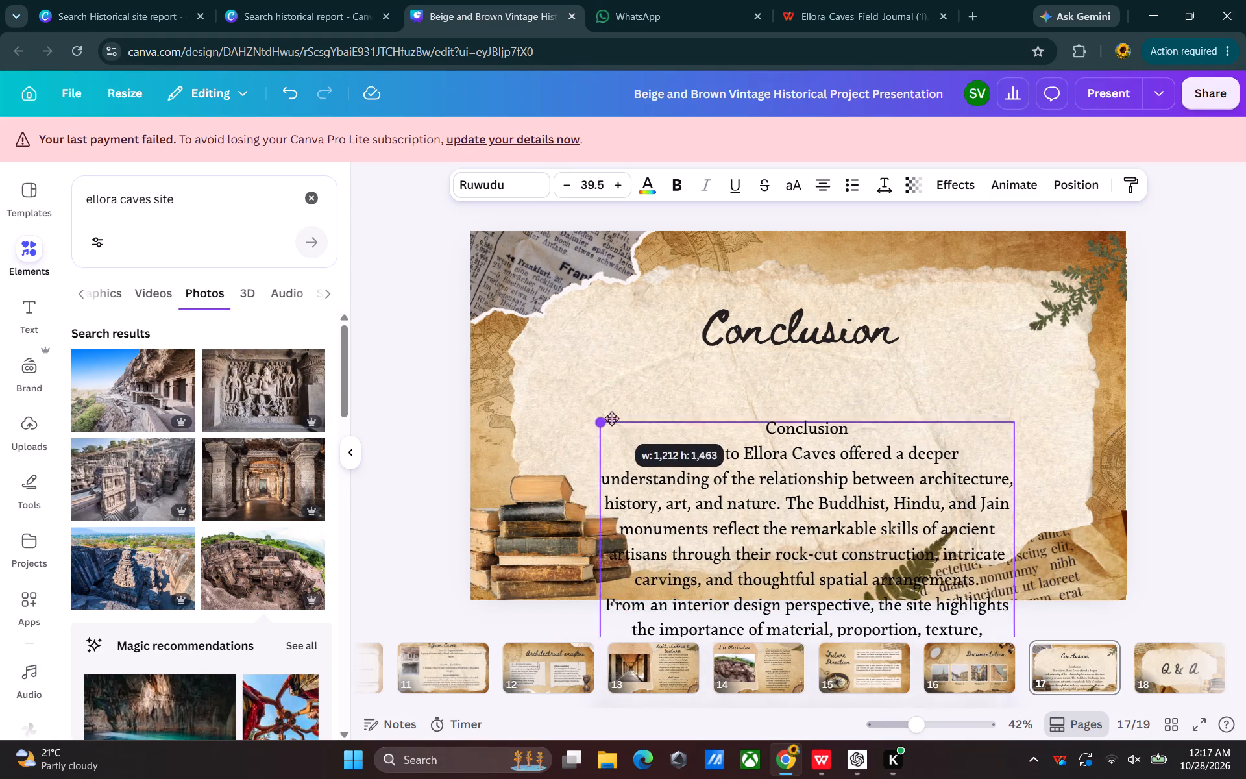
pyautogui.moveTo(611, 418); pyautogui.dragTo(623, 435)
pyautogui.moveTo(642, 456); pyautogui.dragTo(639, 396)
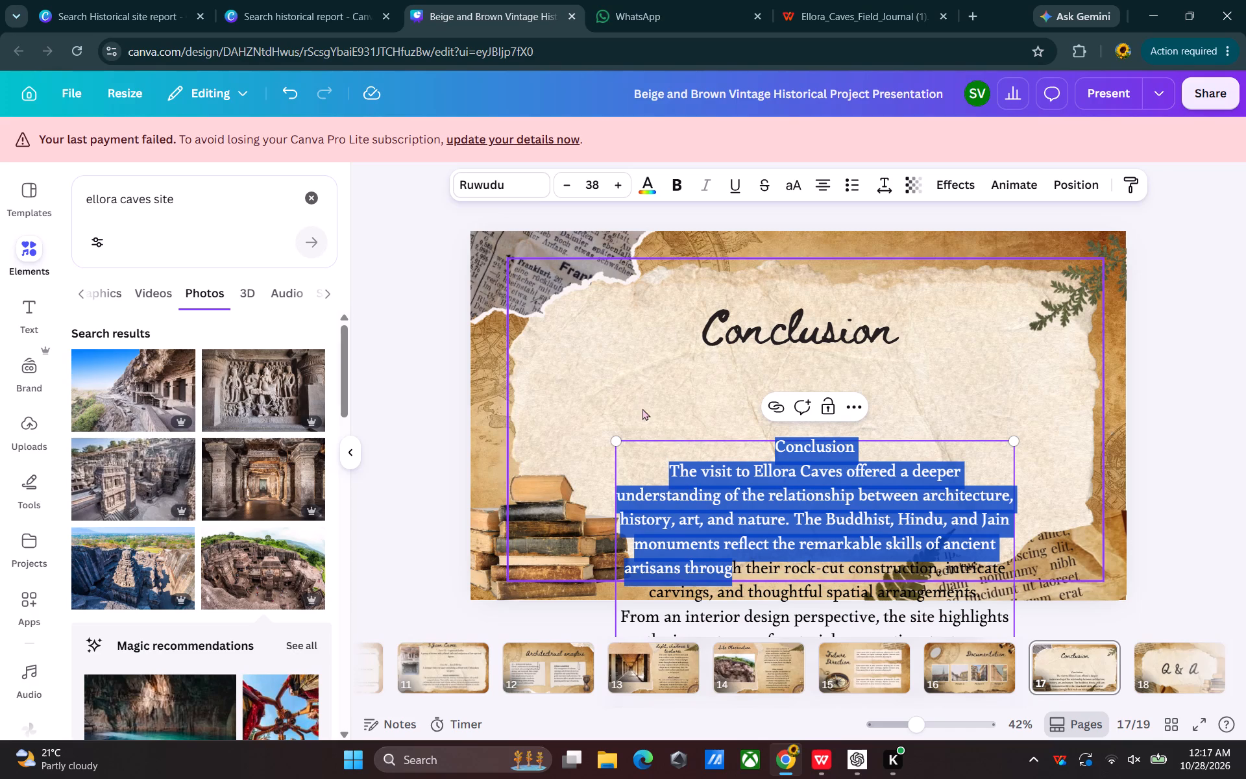
pyautogui.click(715, 582)
pyautogui.moveTo(718, 584); pyautogui.dragTo(725, 560)
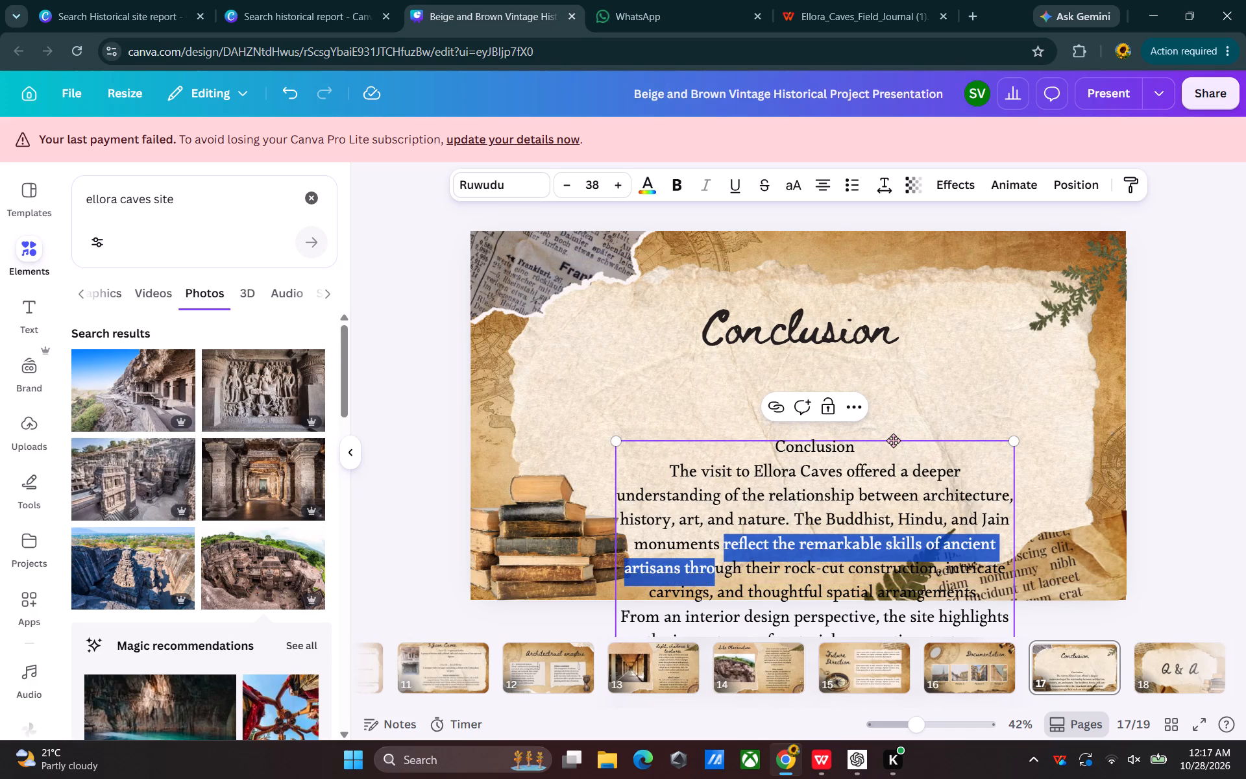
pyautogui.moveTo(893, 440); pyautogui.dragTo(897, 345)
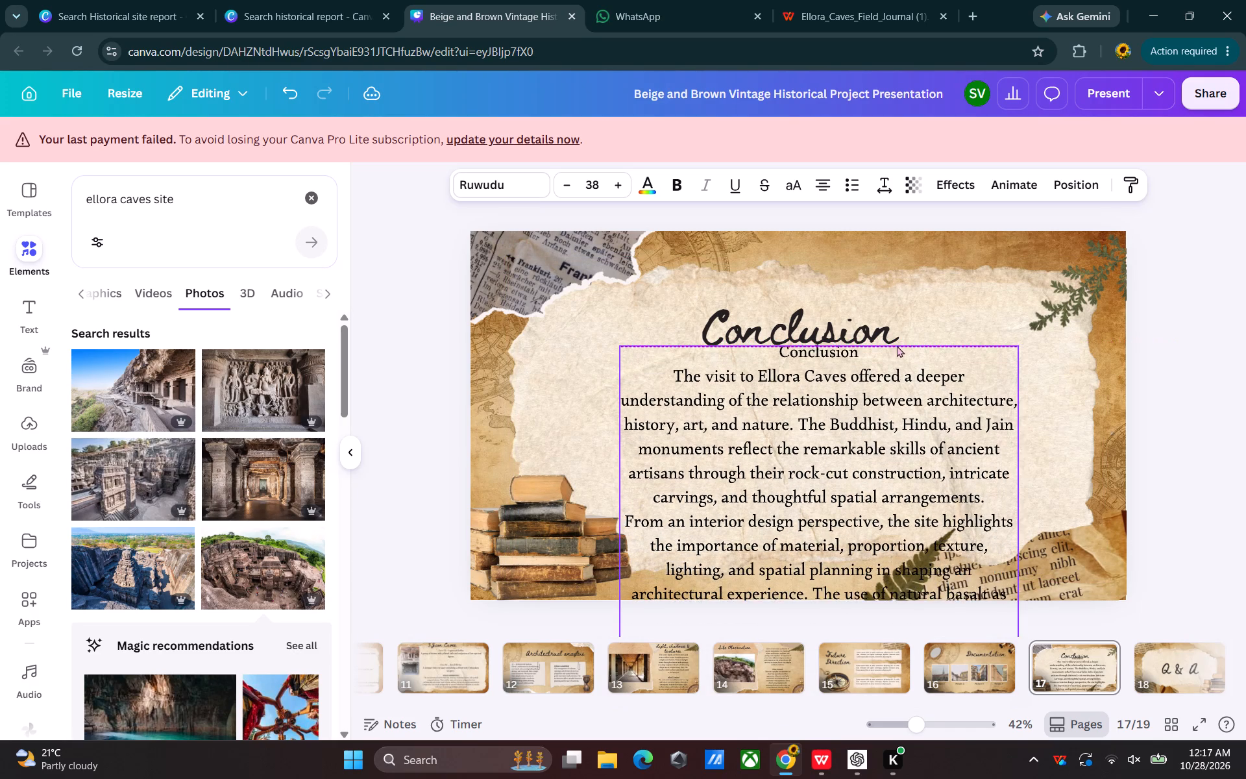
pyautogui.moveTo(897, 345); pyautogui.dragTo(897, 351)
# Raise the Conclusion heading to the slide's top edge and scale the body text down to size 22.6 beneath it.
pyautogui.moveTo(818, 334); pyautogui.dragTo(817, 282)
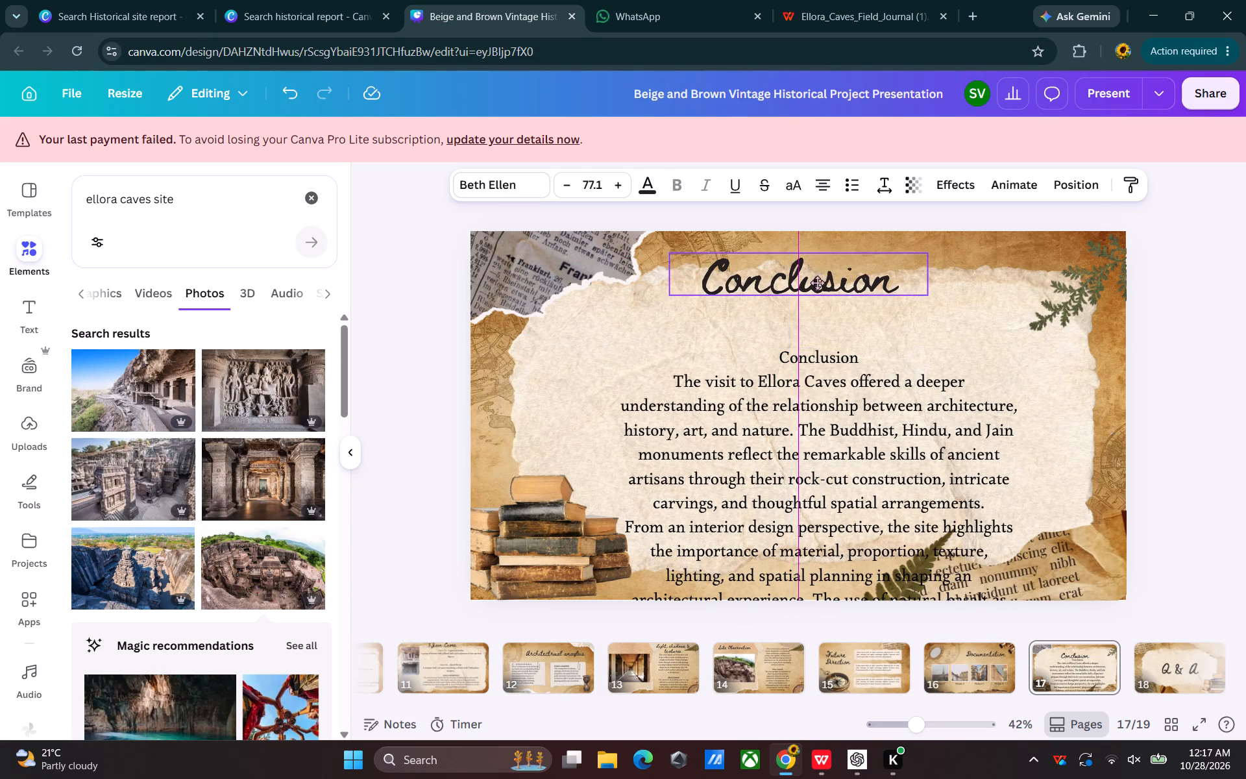
pyautogui.moveTo(817, 282); pyautogui.dragTo(816, 282)
pyautogui.moveTo(823, 406); pyautogui.dragTo(799, 347)
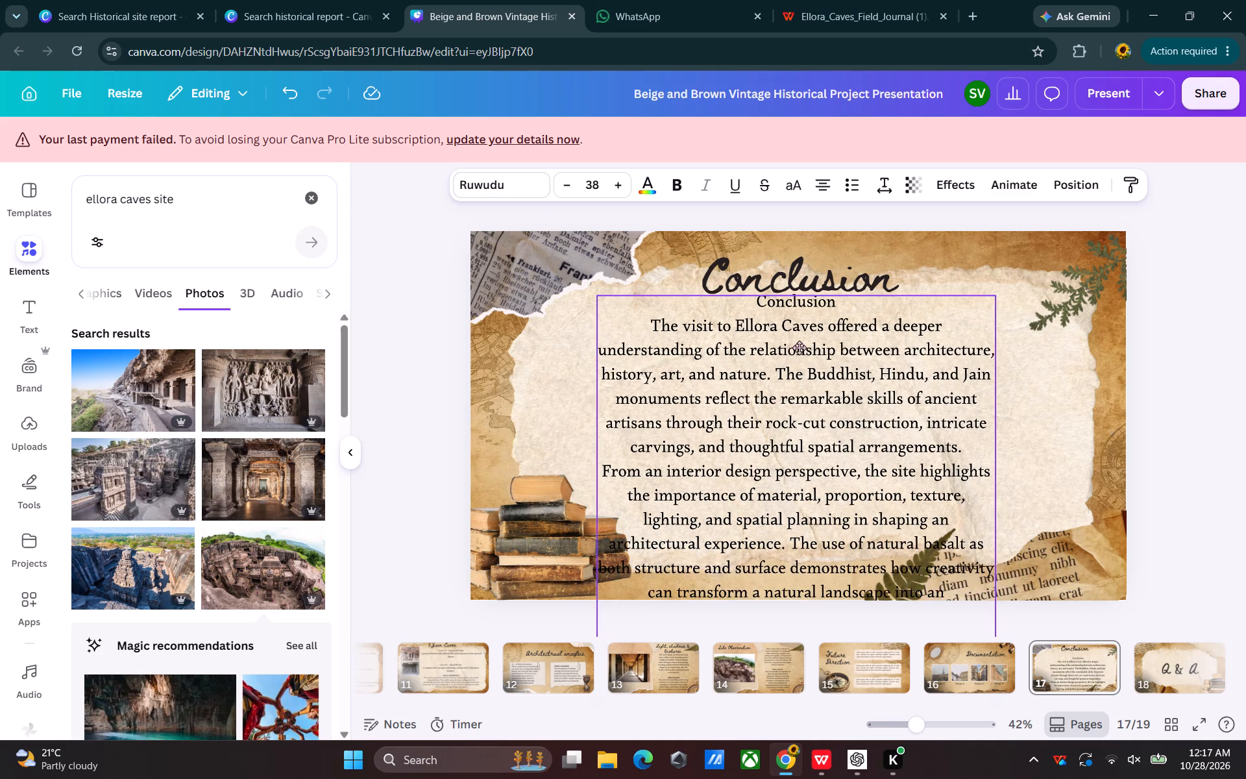
pyautogui.moveTo(799, 347); pyautogui.dragTo(800, 349)
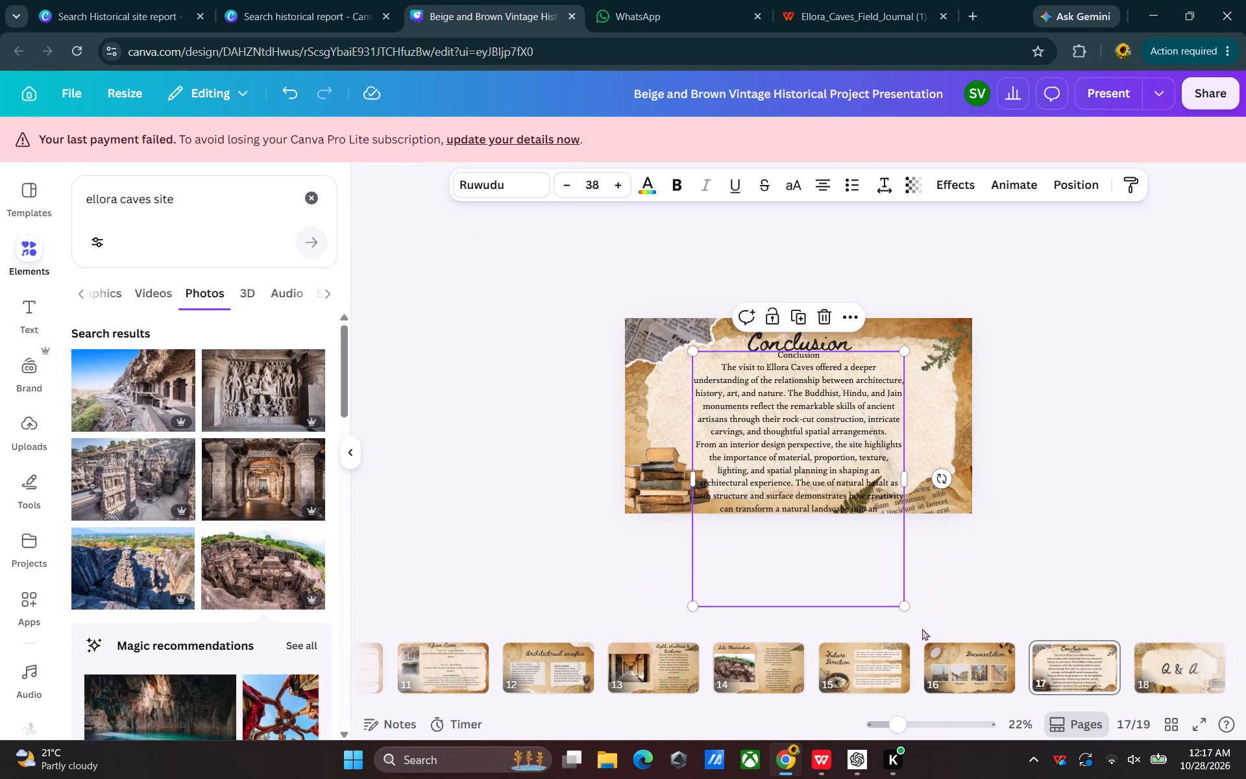
pyautogui.moveTo(906, 609); pyautogui.dragTo(847, 478)
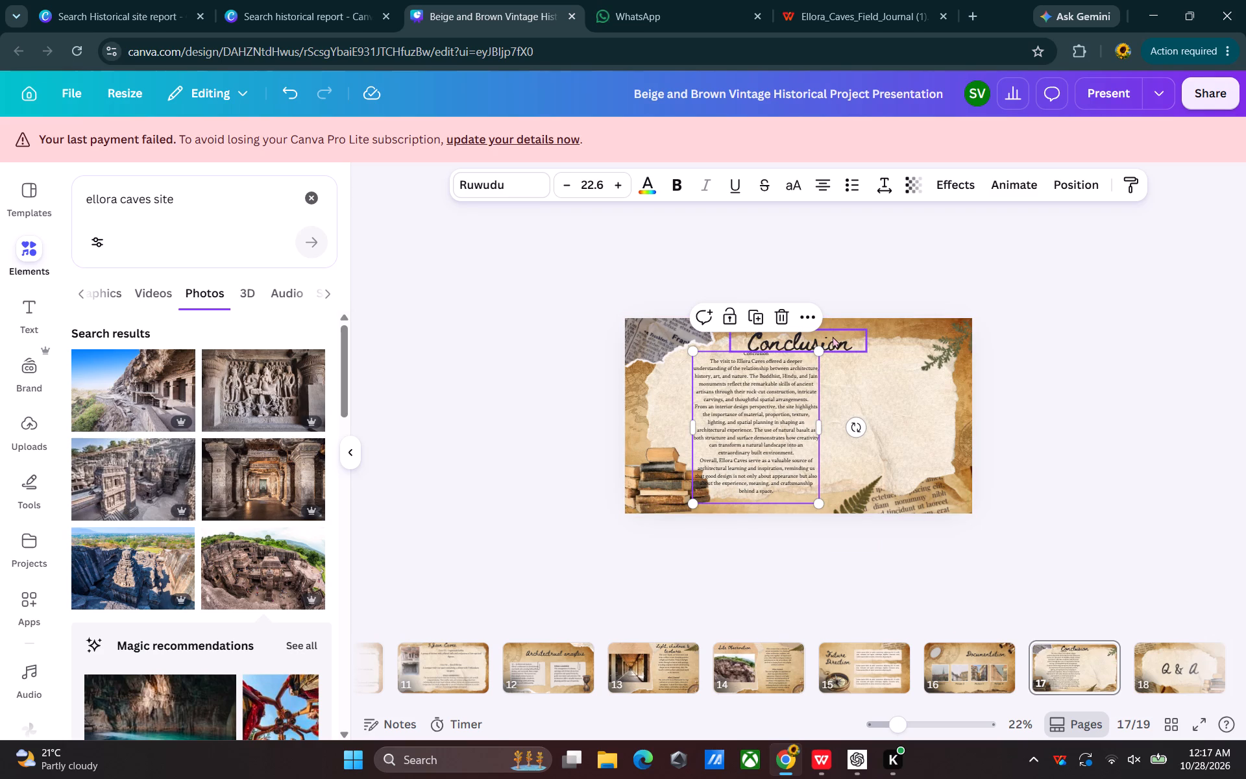
pyautogui.moveTo(833, 336); pyautogui.dragTo(833, 329)
# Delete the duplicate word "Conclusion" from the first line of page 17's body text.
pyautogui.scroll(1, 846, 396)
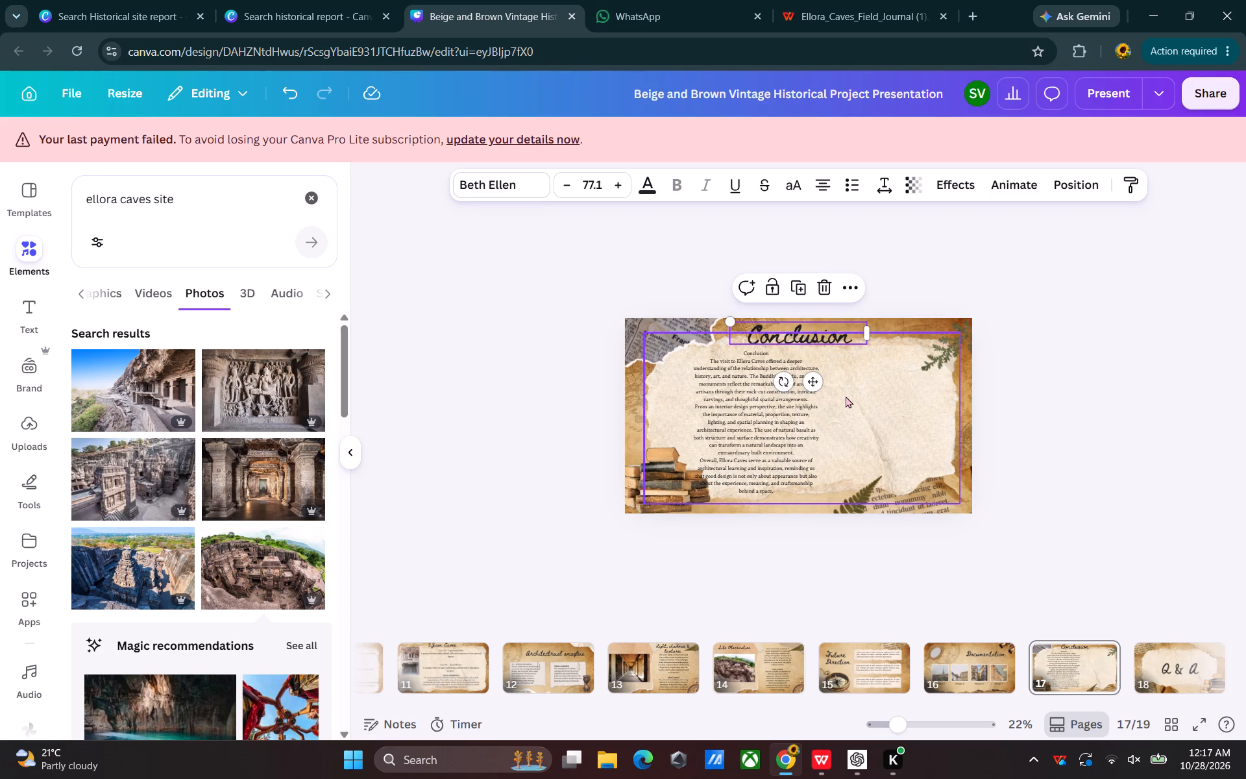
pyautogui.scroll(1, 846, 396)
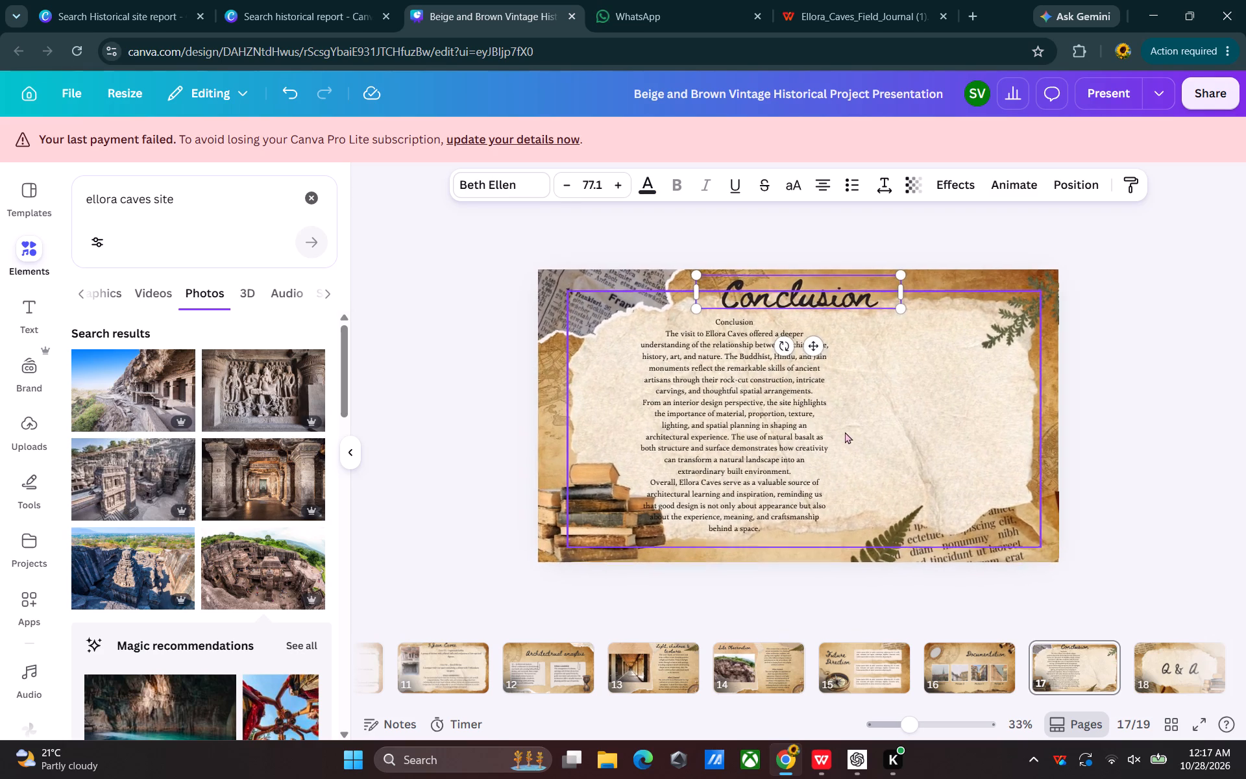
pyautogui.doubleClick(753, 314)
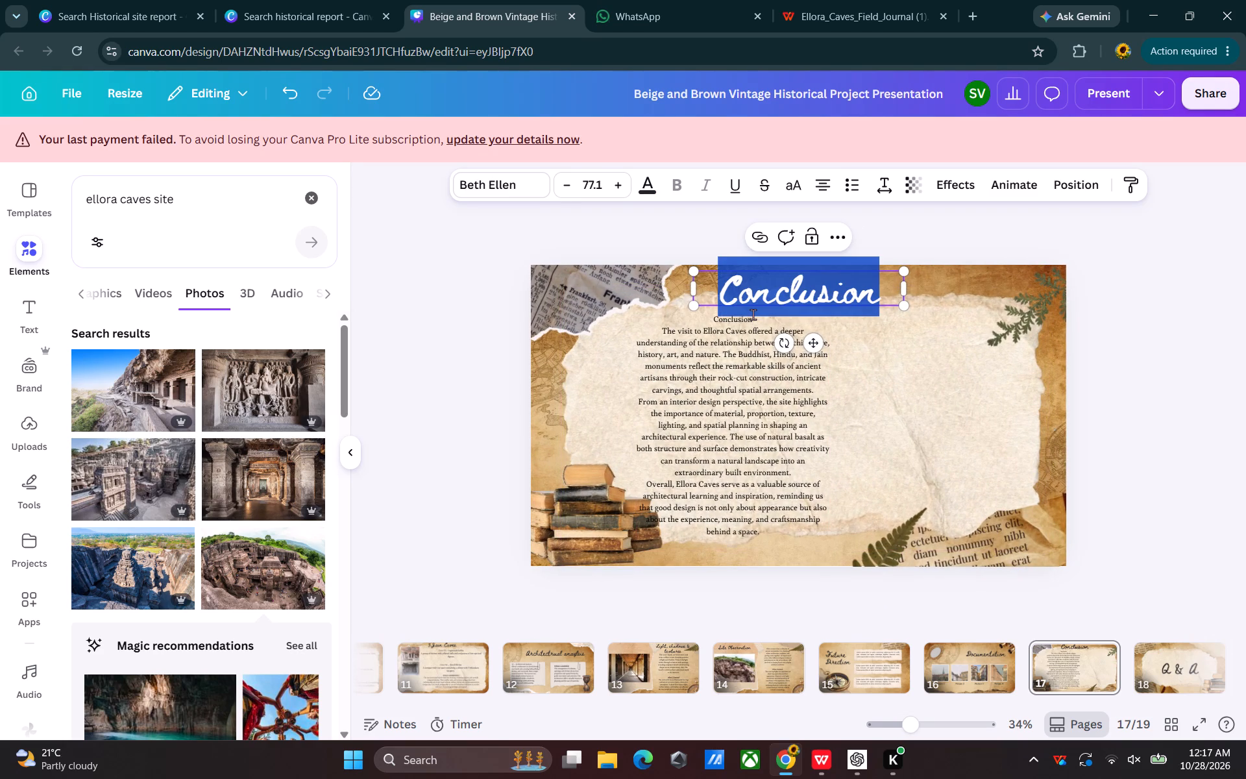
pyautogui.click(755, 320)
pyautogui.click(755, 320)
pyautogui.click(755, 320)
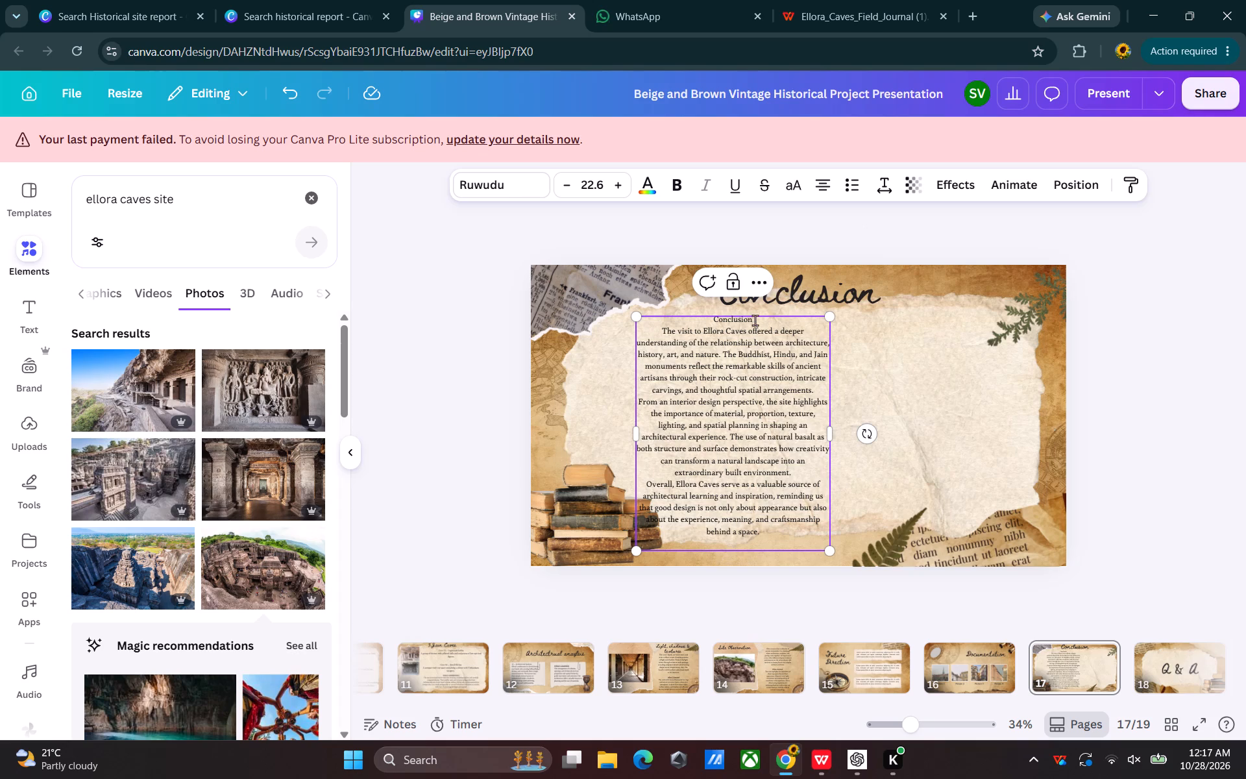
pyautogui.press('BackSpace')
pyautogui.press('BackSpace')
pyautogui.press('BackSpace')
pyautogui.press('BackSpace')
pyautogui.press('BackSpace')
pyautogui.press('BackSpace')
pyautogui.press('BackSpace')
pyautogui.press('BackSpace')
pyautogui.press('BackSpace')
pyautogui.press('BackSpace')
pyautogui.press('BackSpace')
# Remove the blank line above "The visit to Ellora Caves offered a deeper" so the paragraph starts the text box.
pyautogui.press('Down')
pyautogui.press('Left')
pyautogui.press('Left')
pyautogui.press('Left')
pyautogui.press('Left')
pyautogui.press('Left')
pyautogui.press('Left')
pyautogui.press('Left')
pyautogui.press('Left')
pyautogui.press('Left')
pyautogui.press('Left')
pyautogui.press('Left')
pyautogui.press('Left')
pyautogui.press('Left')
pyautogui.press('Left')
pyautogui.press('Left')
pyautogui.press('Left')
pyautogui.press('Left')
pyautogui.press('Left')
pyautogui.press('Left')
pyautogui.press('Left')
pyautogui.press('Left')
pyautogui.press('BackSpace')
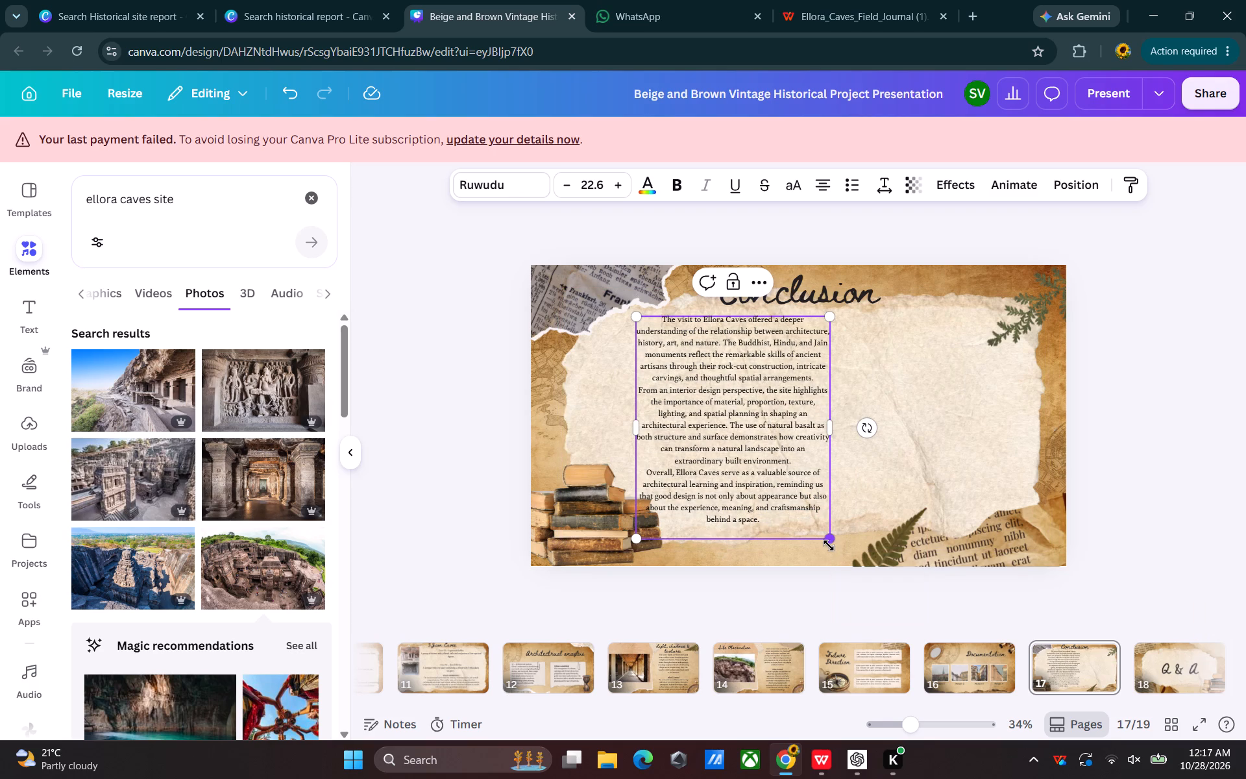
# Scale the conclusion text down to size 17.8, widen its box, and move it to the middle of the torn paper.
pyautogui.moveTo(829, 545); pyautogui.dragTo(780, 504)
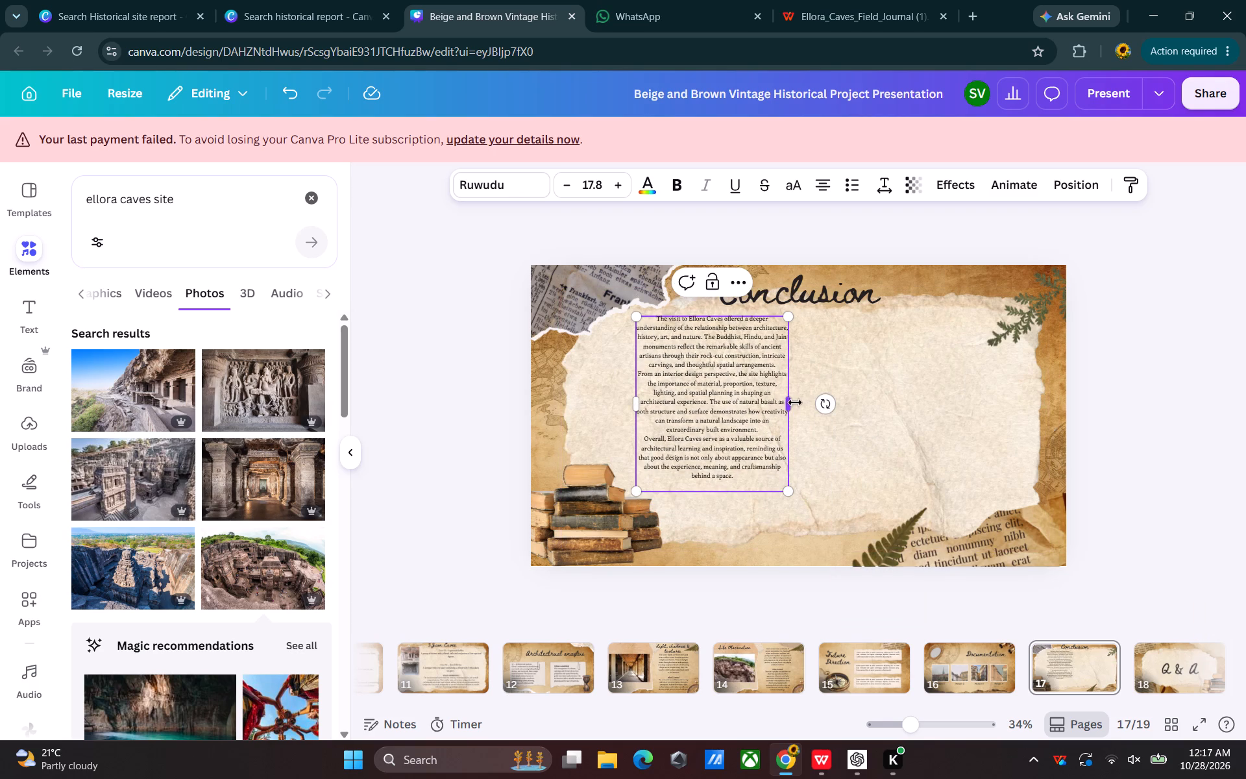
pyautogui.moveTo(794, 405); pyautogui.dragTo(869, 404)
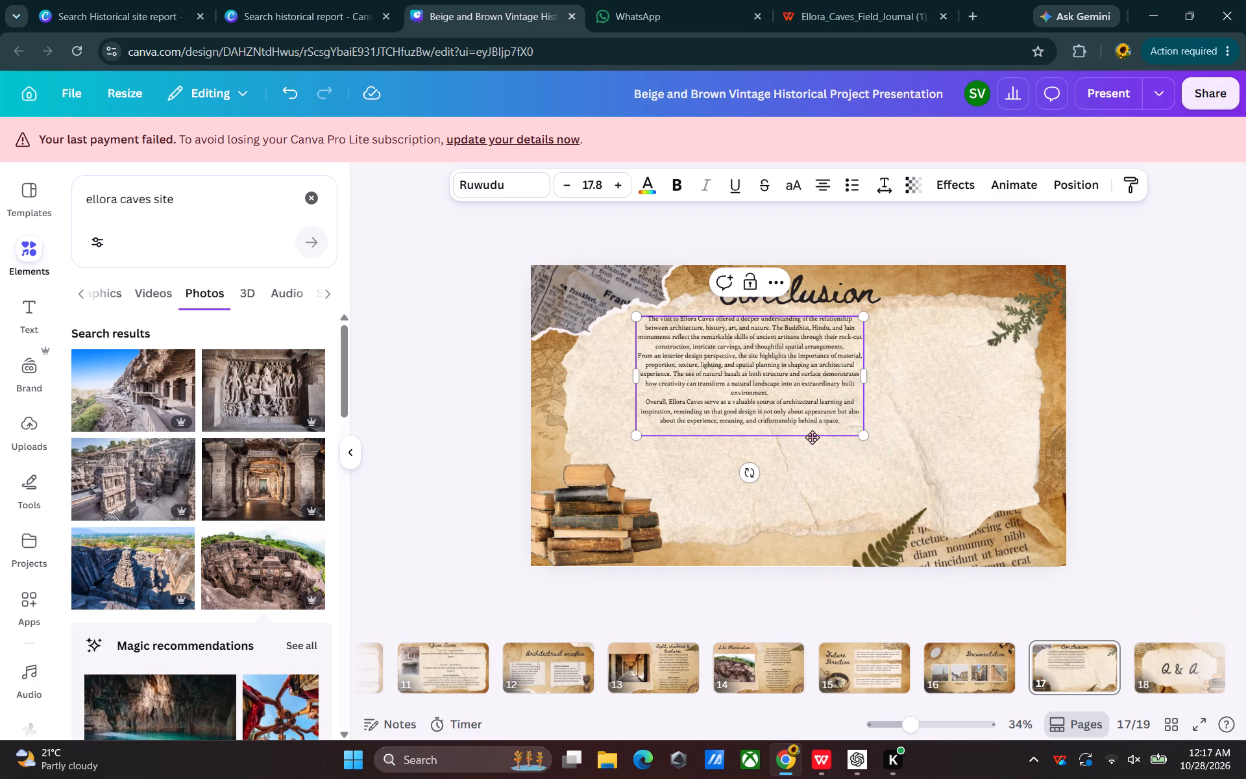
pyautogui.moveTo(815, 430); pyautogui.dragTo(835, 463)
pyautogui.click(830, 449)
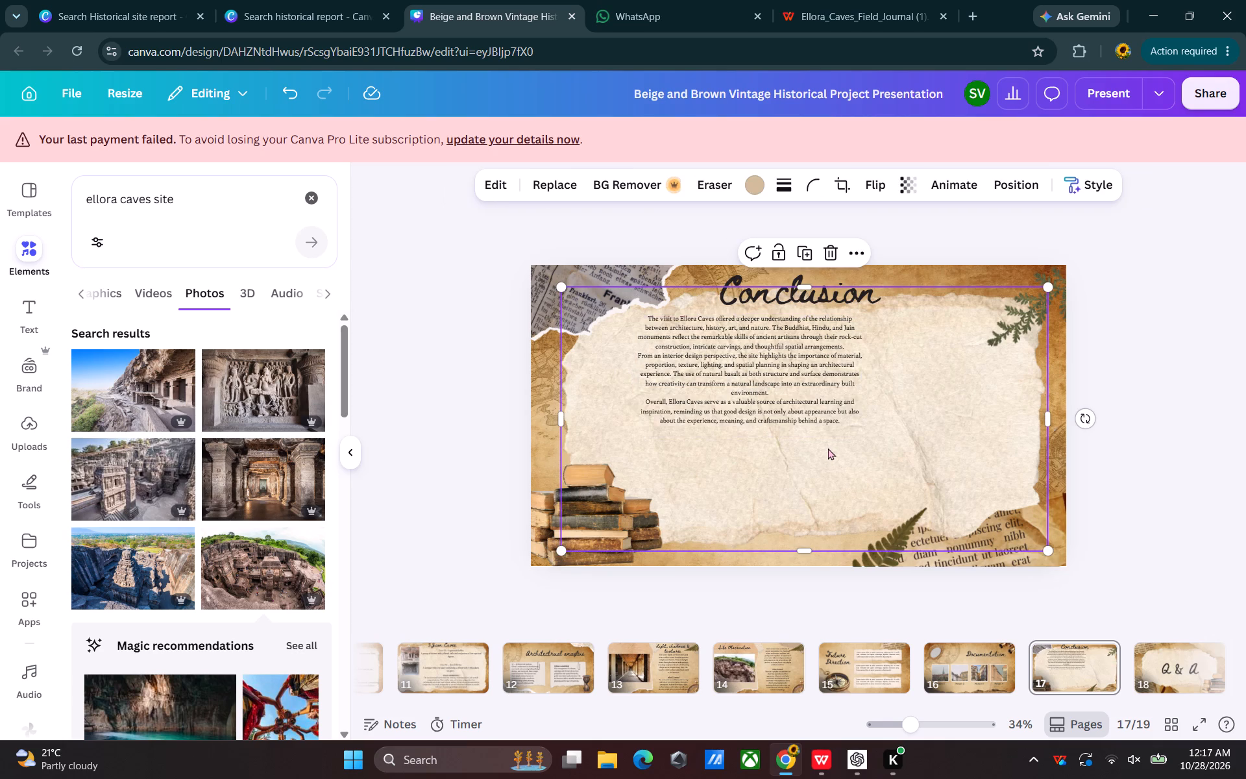
pyautogui.moveTo(818, 432); pyautogui.dragTo(825, 443)
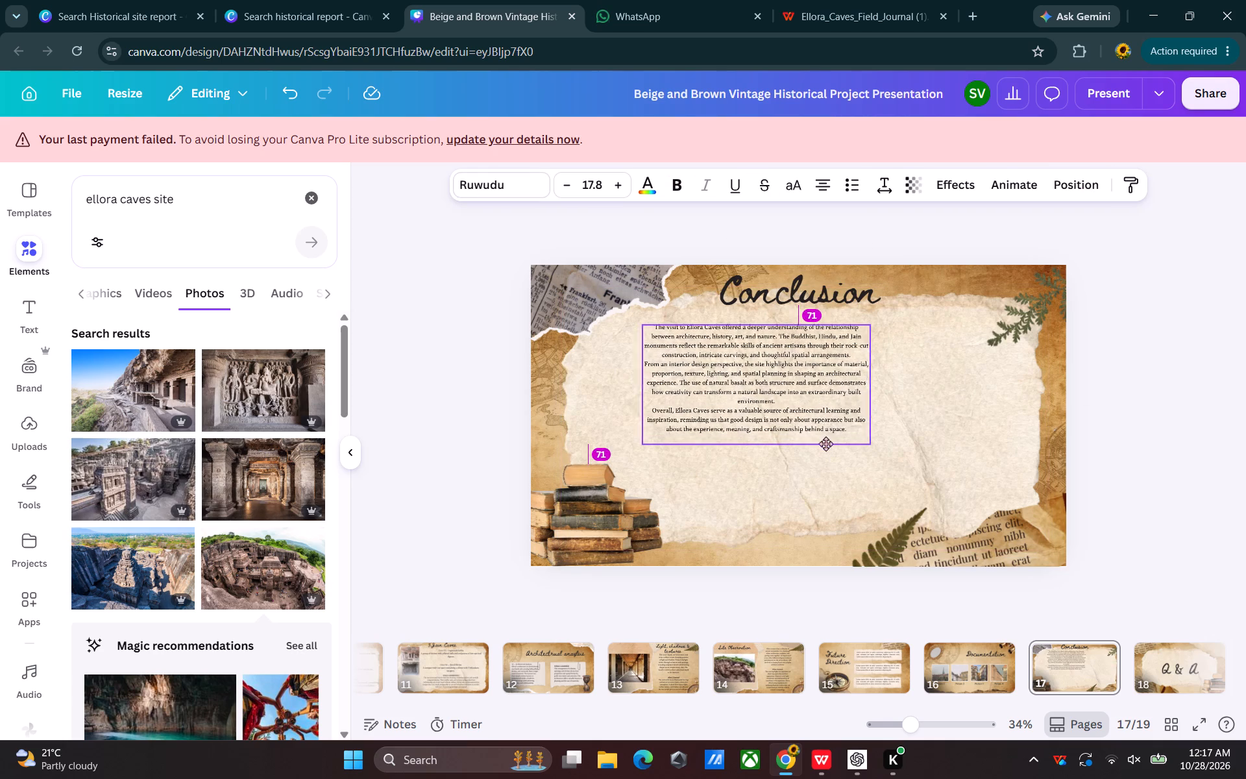
pyautogui.moveTo(825, 443); pyautogui.dragTo(865, 467)
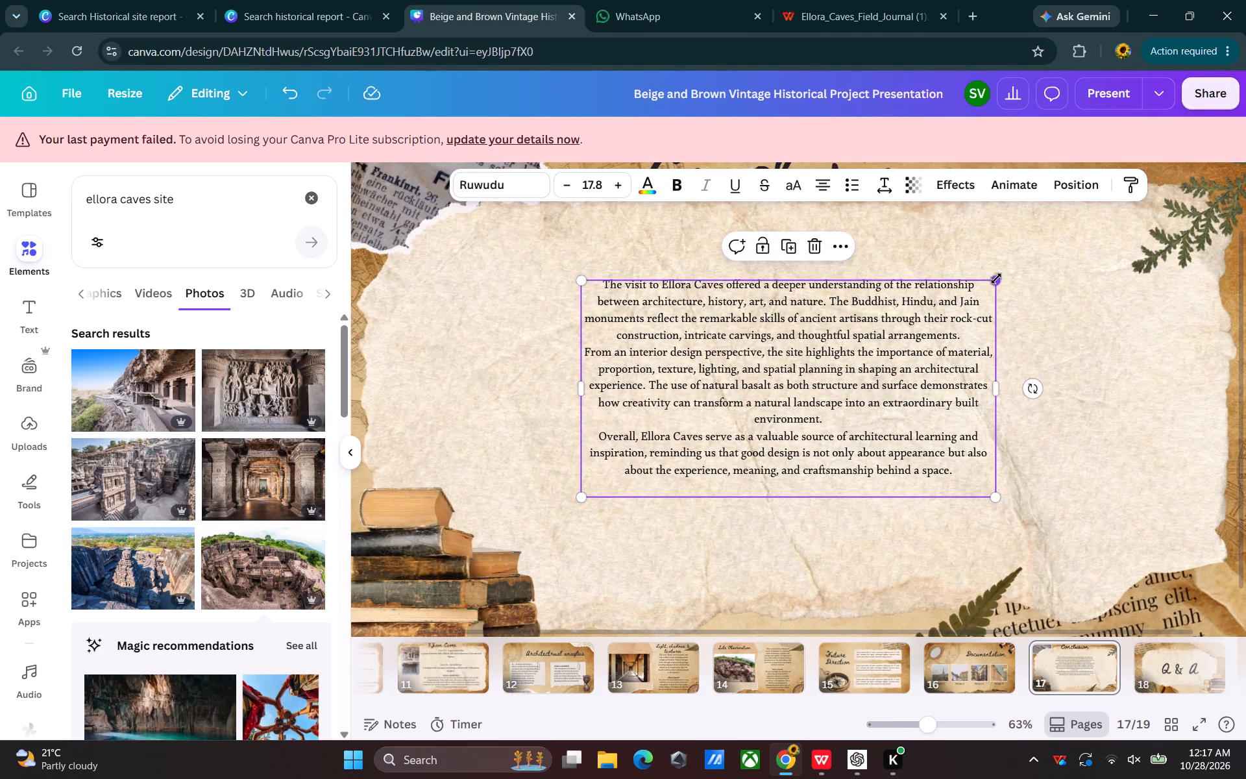
# Enlarge the conclusion text to size 26.3 and shift it down so it fills the torn paper below the heading.
pyautogui.moveTo(997, 281); pyautogui.dragTo(1071, 205)
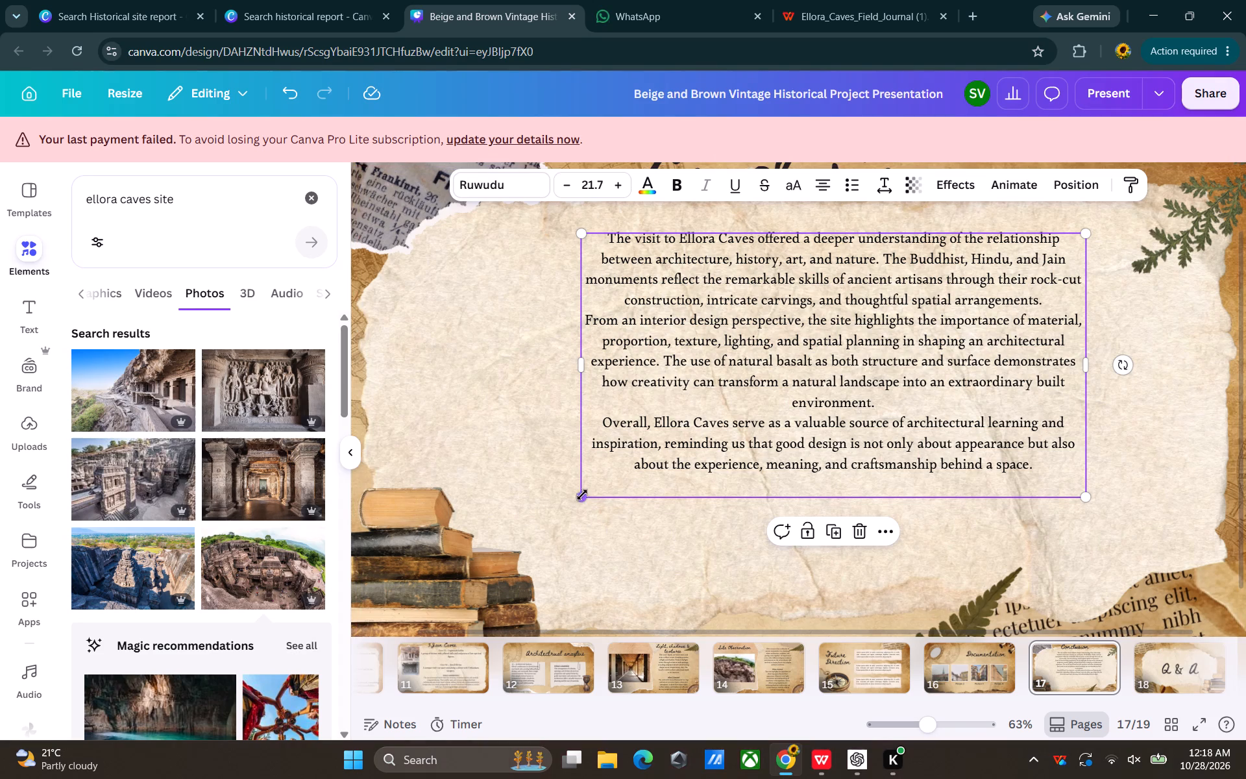
pyautogui.moveTo(578, 495); pyautogui.dragTo(550, 573)
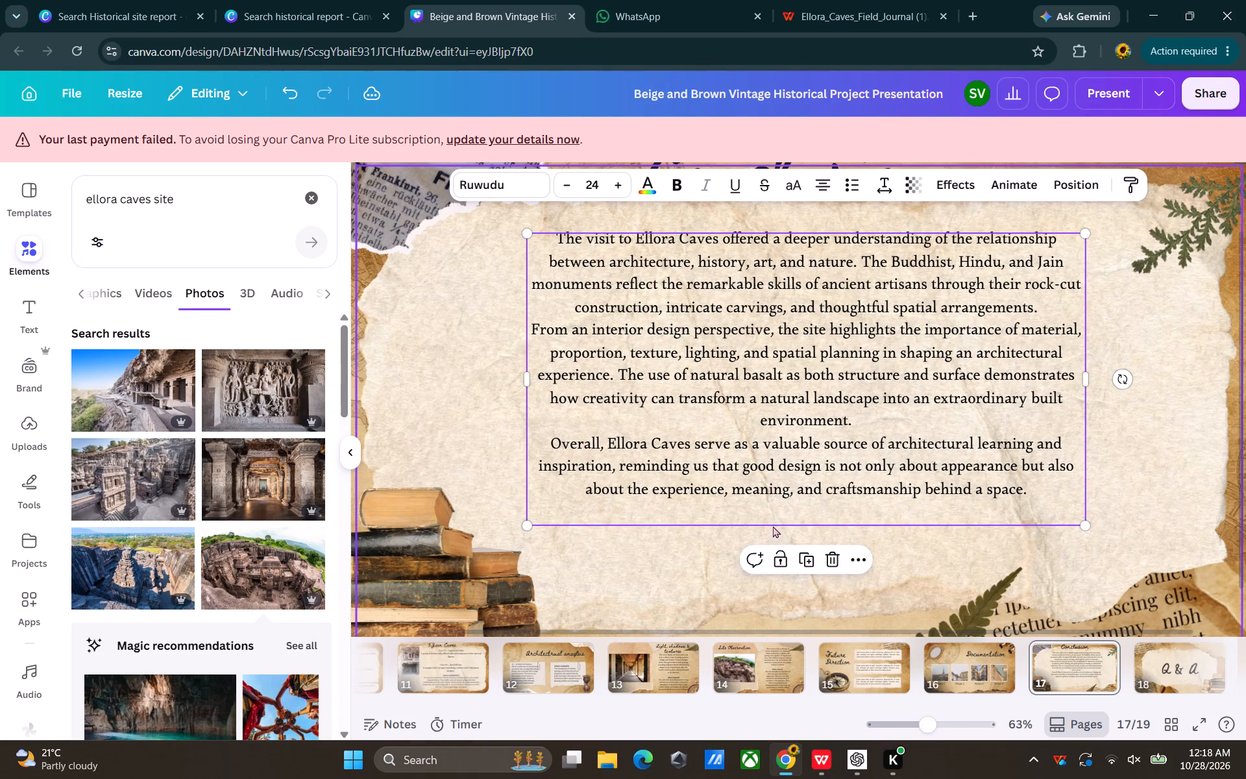
pyautogui.moveTo(779, 518); pyautogui.dragTo(783, 570)
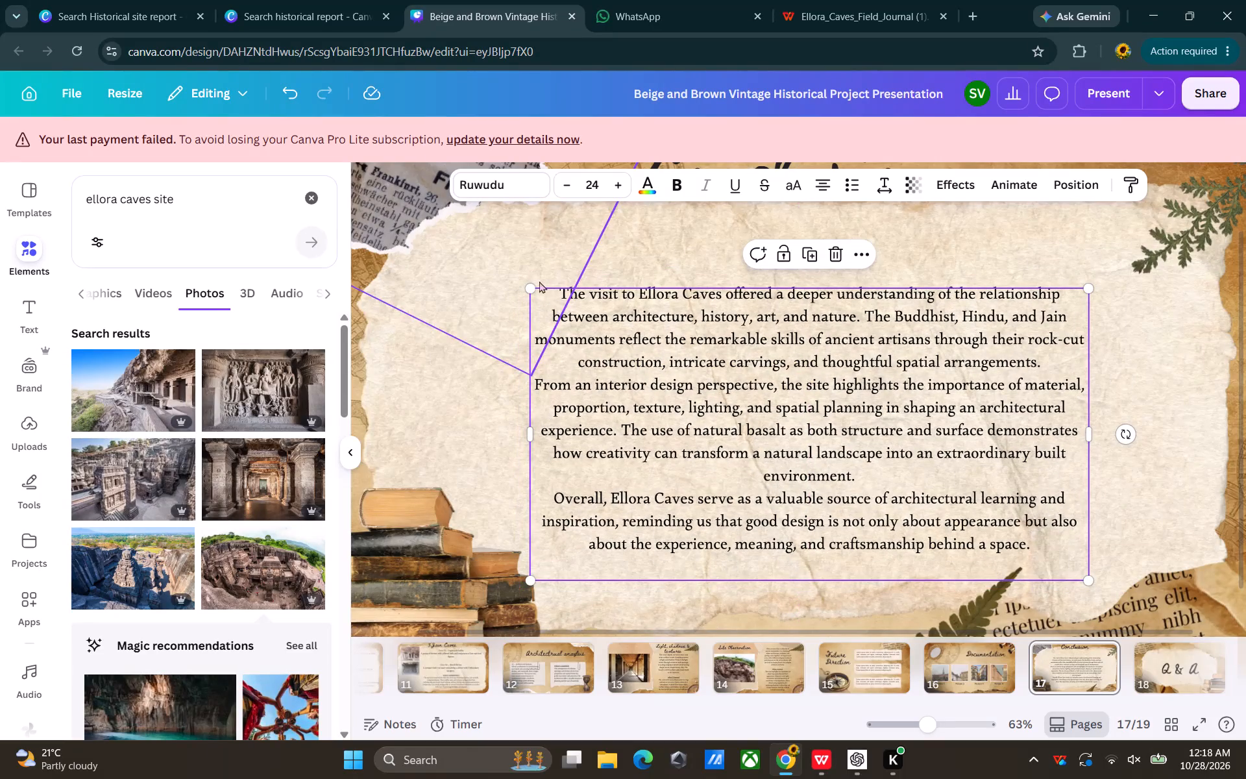
pyautogui.moveTo(531, 286); pyautogui.dragTo(482, 252)
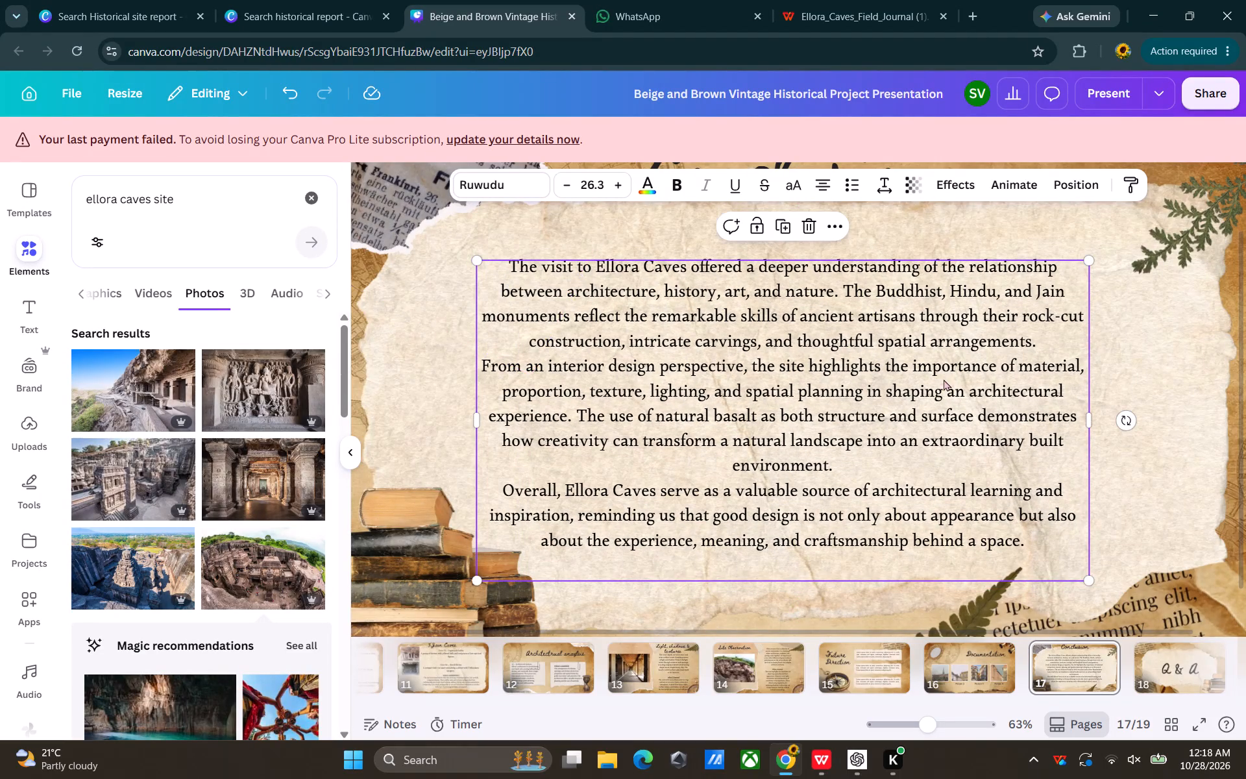
# Move page 17's "Conclusion" heading down onto the torn paper and shift the body text slightly lower beneath it.
pyautogui.scroll(1, 974, 373)
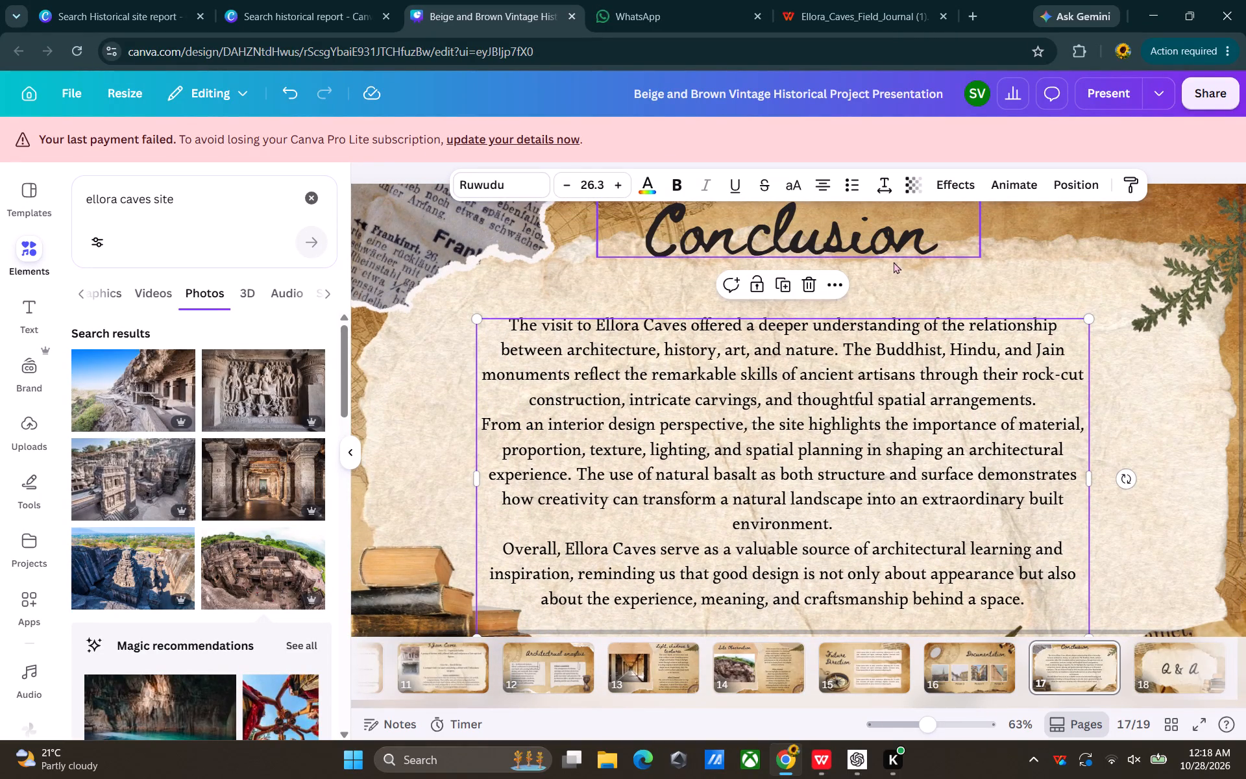
pyautogui.moveTo(894, 261); pyautogui.dragTo(890, 291)
pyautogui.moveTo(917, 244); pyautogui.dragTo(912, 282)
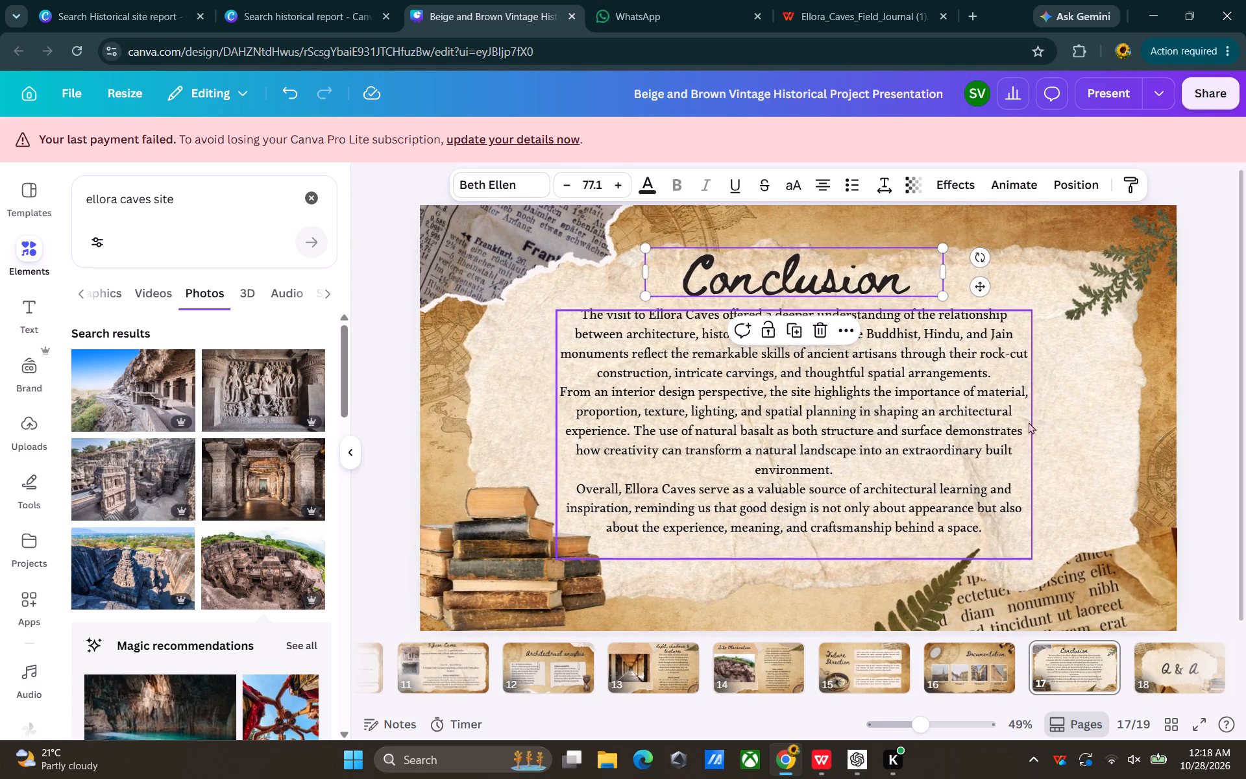
pyautogui.moveTo(1029, 422); pyautogui.dragTo(1031, 440)
pyautogui.click(1208, 430)
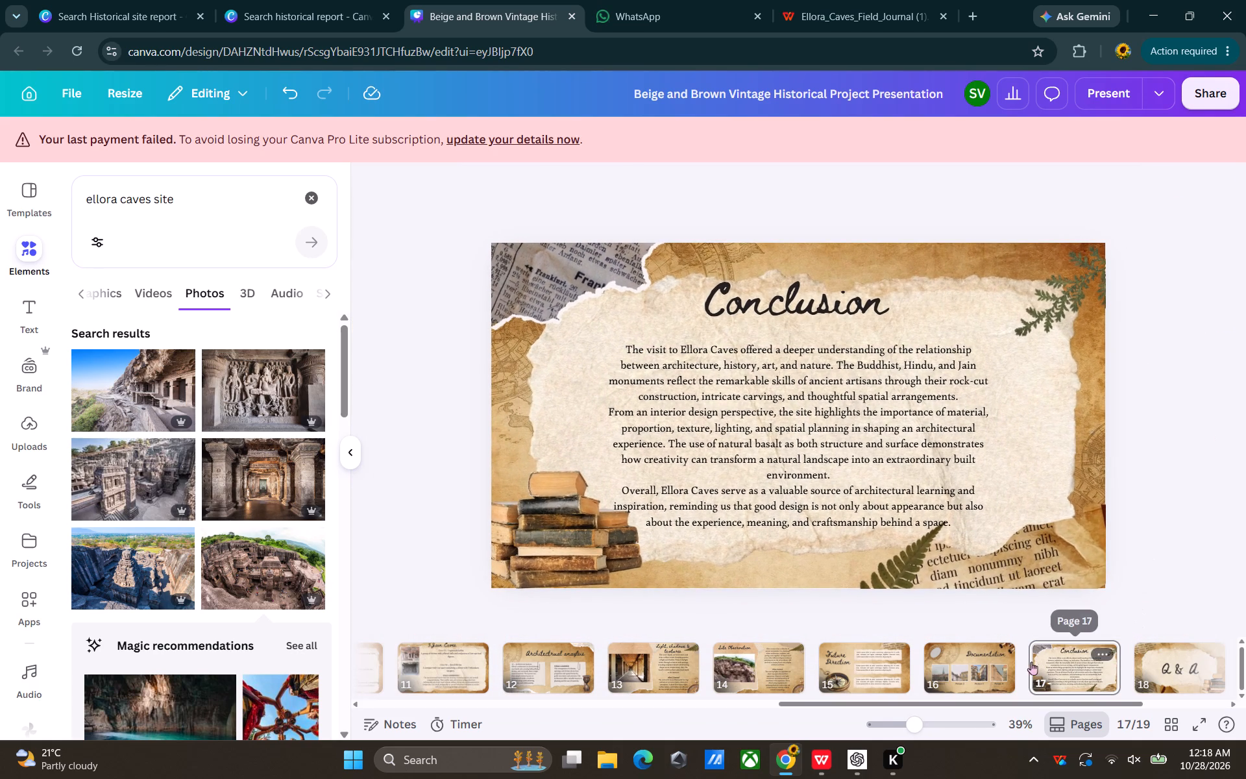
# On page 16, Documentation, replace the photo in the Picture 1 frame with the slide's grey torn-paper graphic.
pyautogui.click(988, 662)
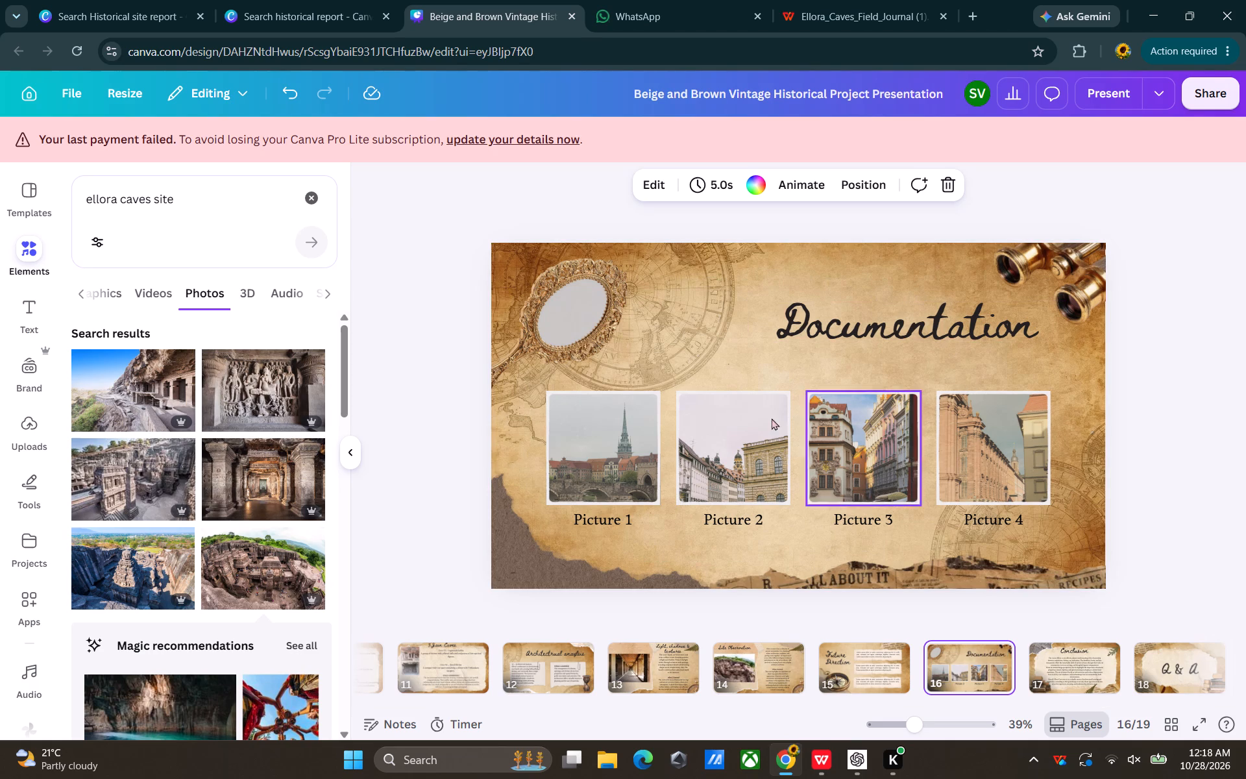
pyautogui.click(619, 486)
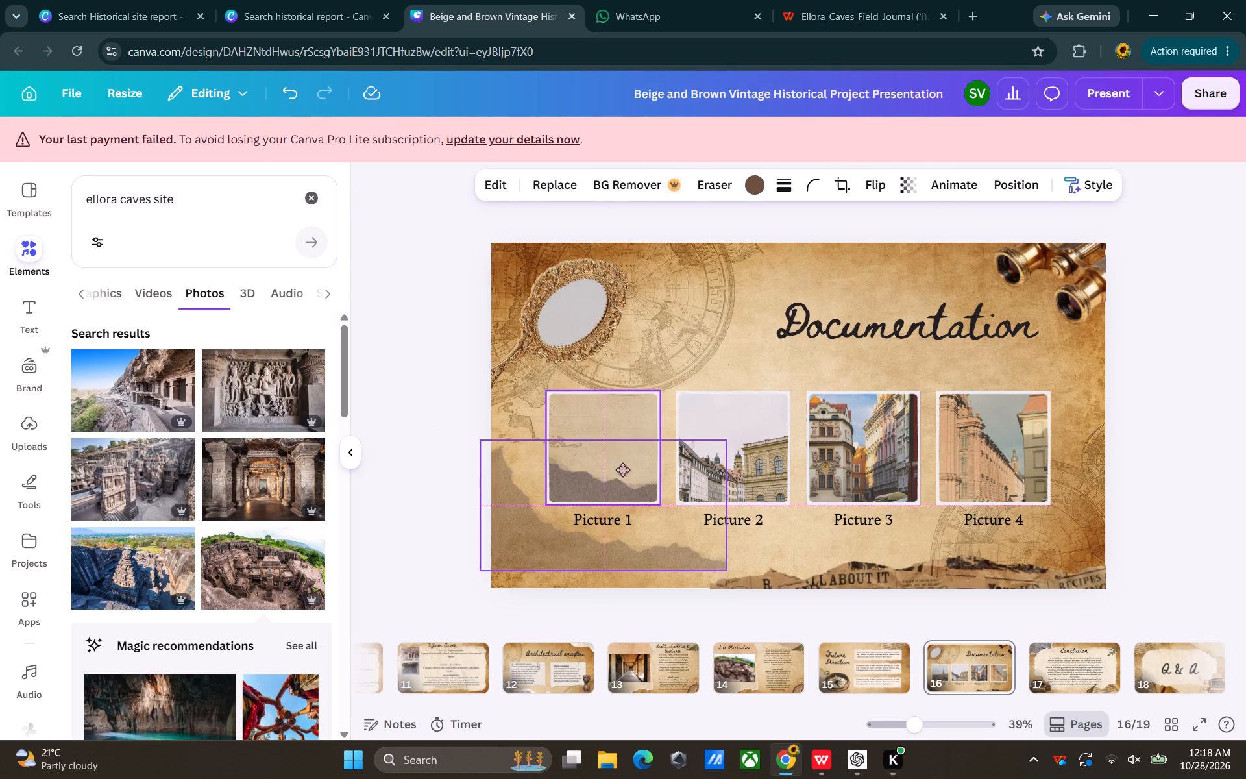
pyautogui.click(622, 481)
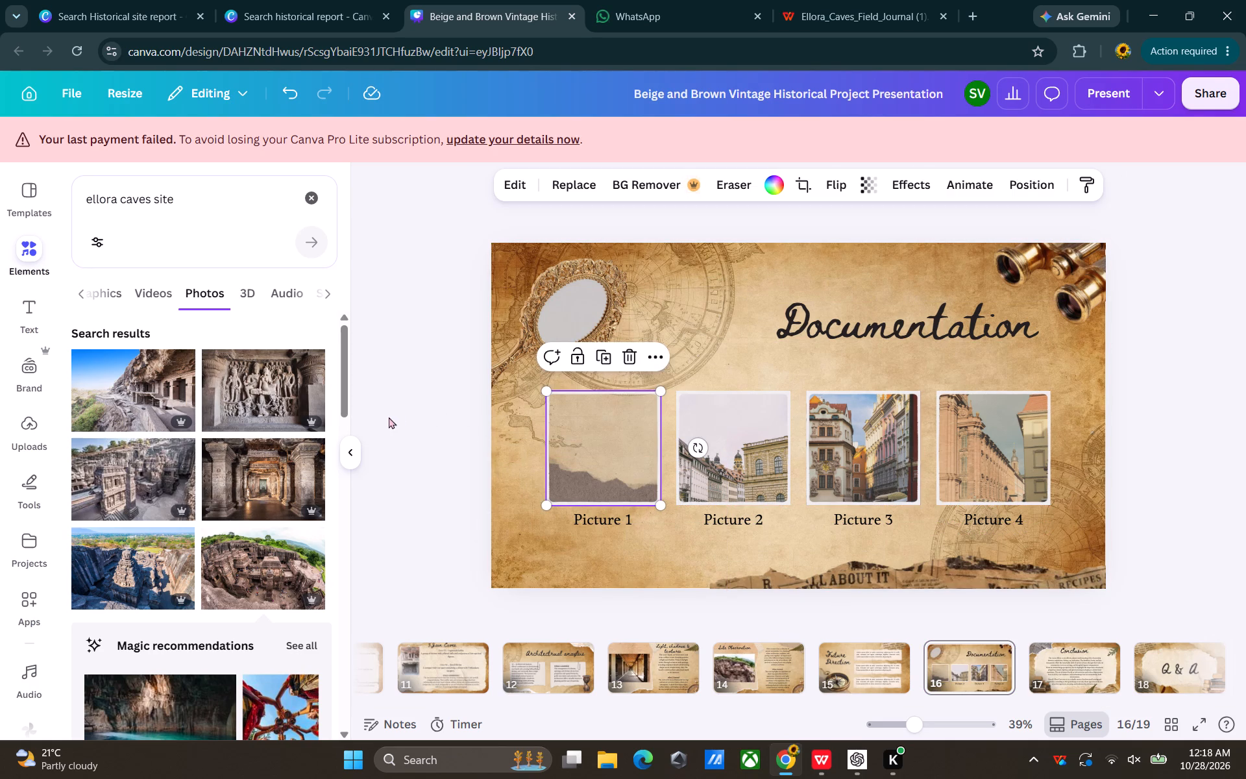
# Clear the "ellora caves site" query from the elements search.
pyautogui.click(315, 205)
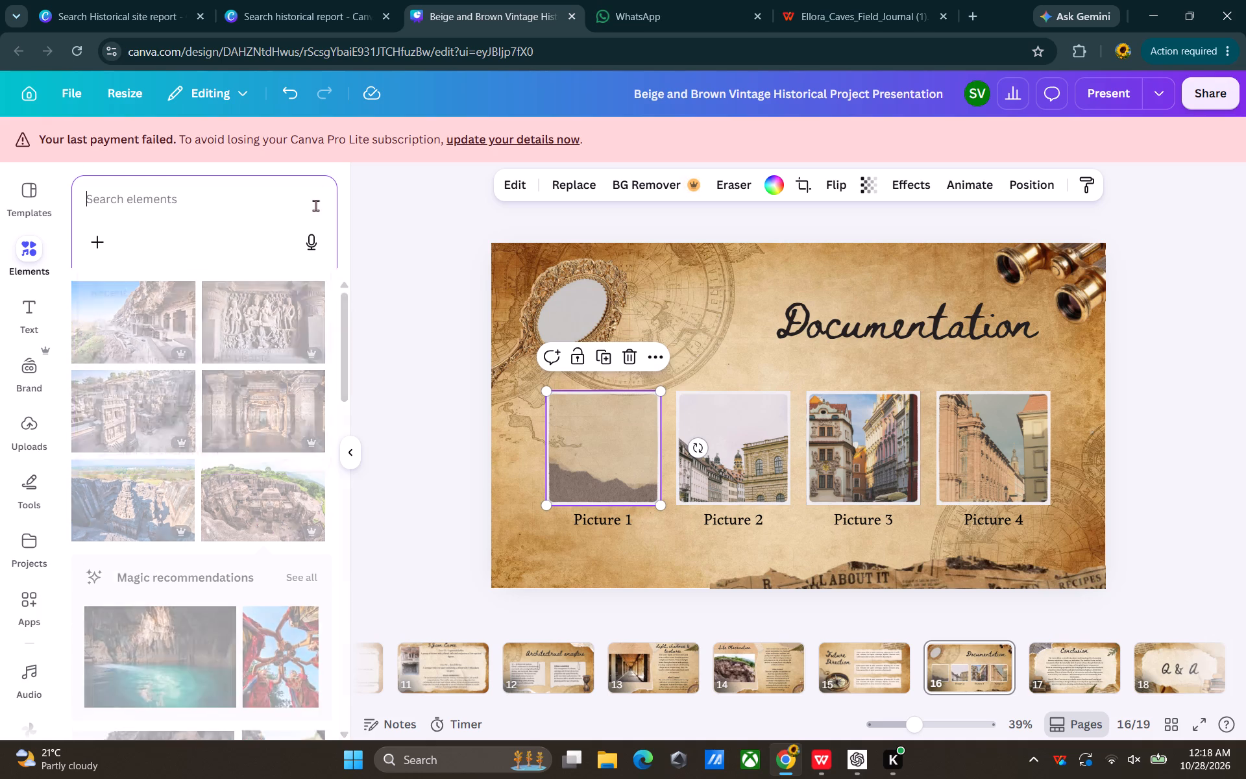
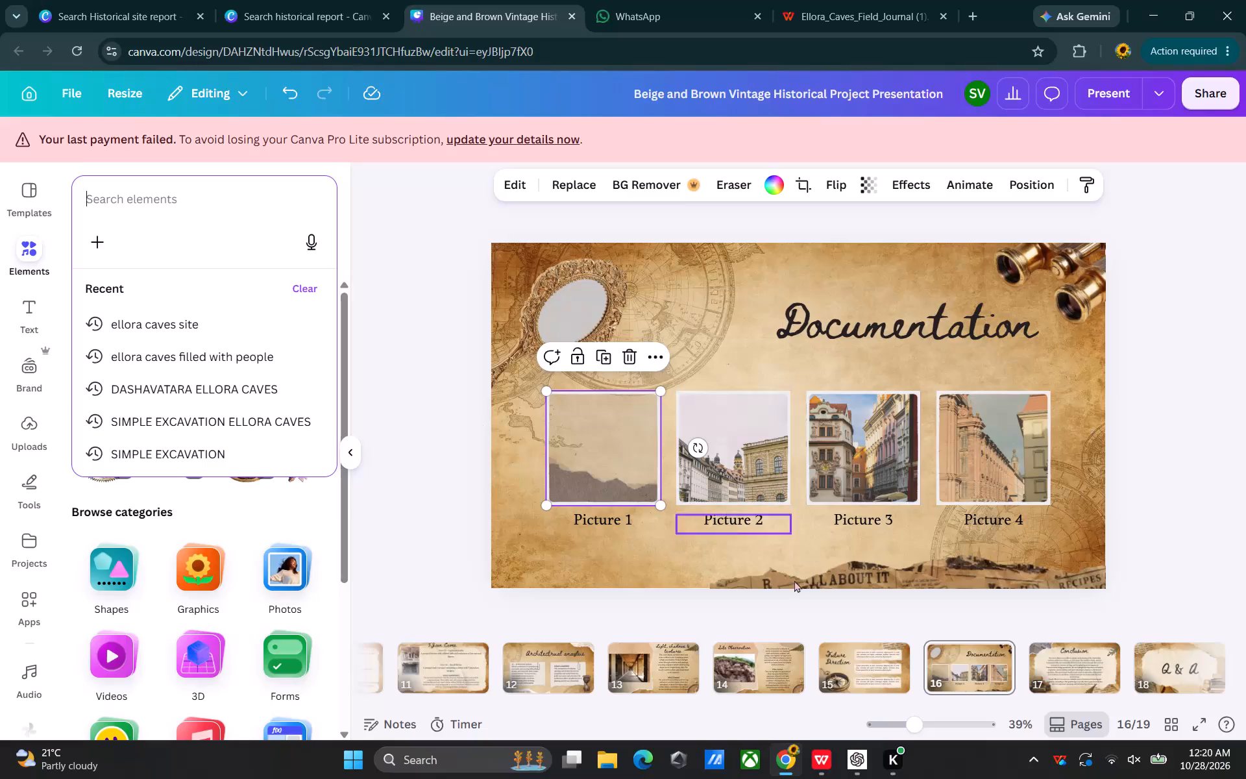
# Delete the vintage background image from page 15, the Future Direction slide.
pyautogui.click(865, 663)
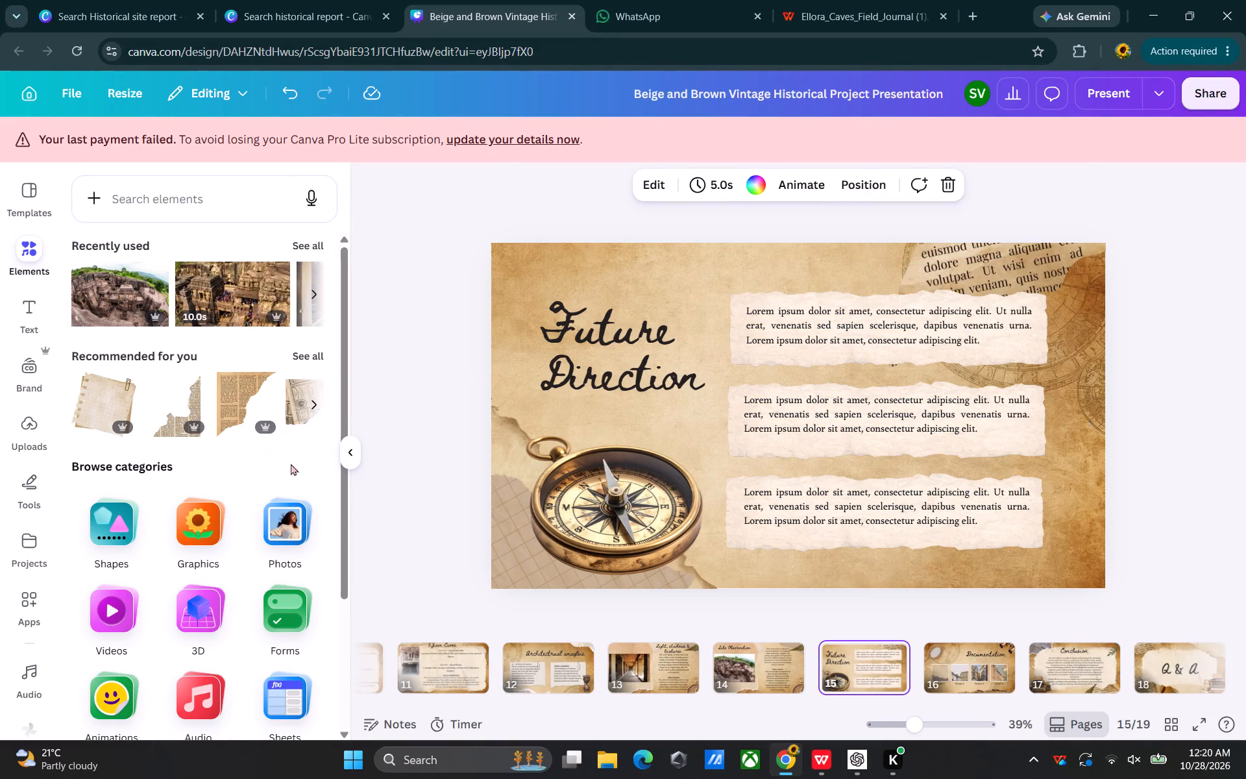
pyautogui.click(352, 454)
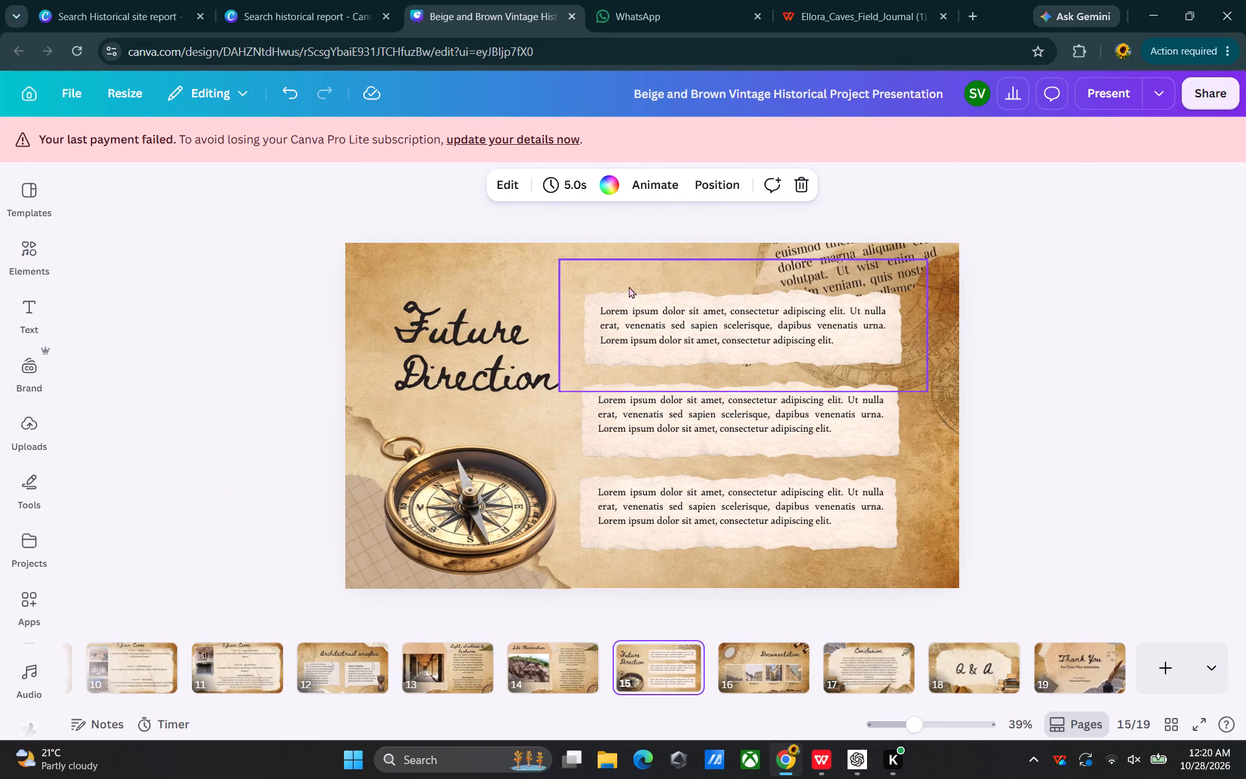
pyautogui.click(533, 258)
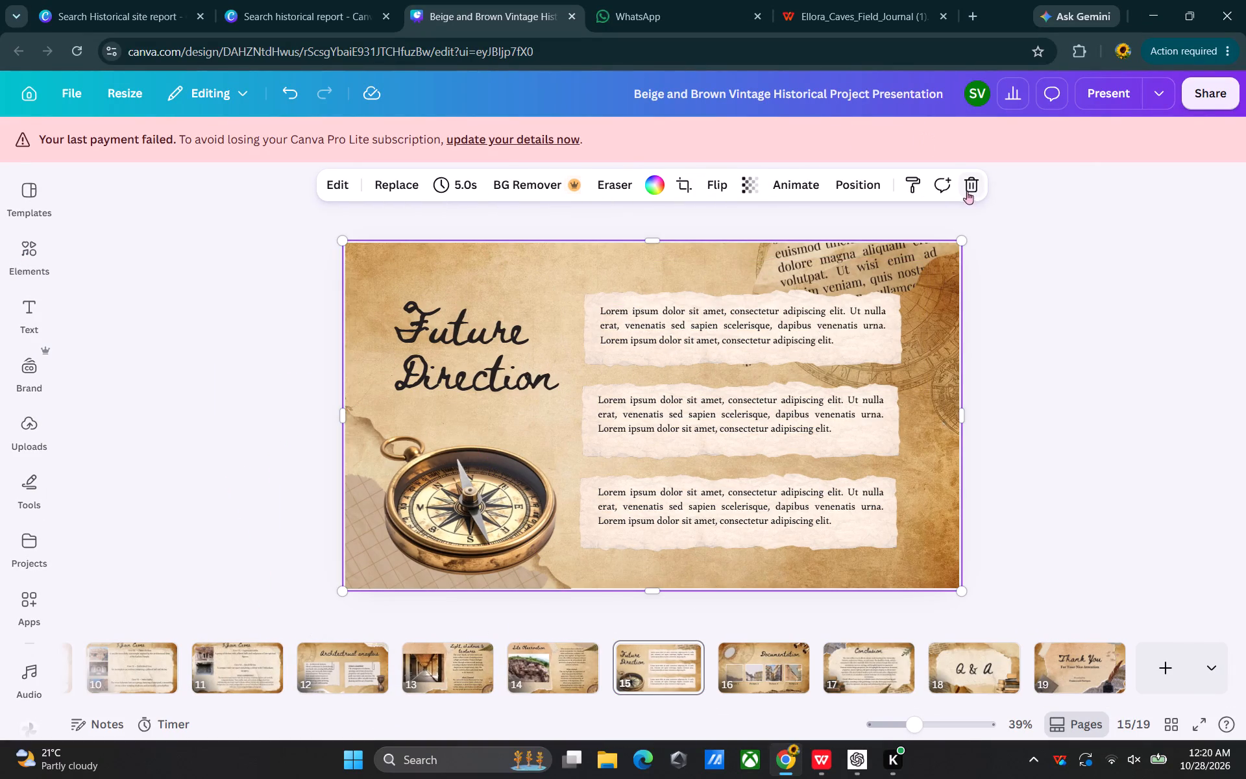
pyautogui.click(967, 192)
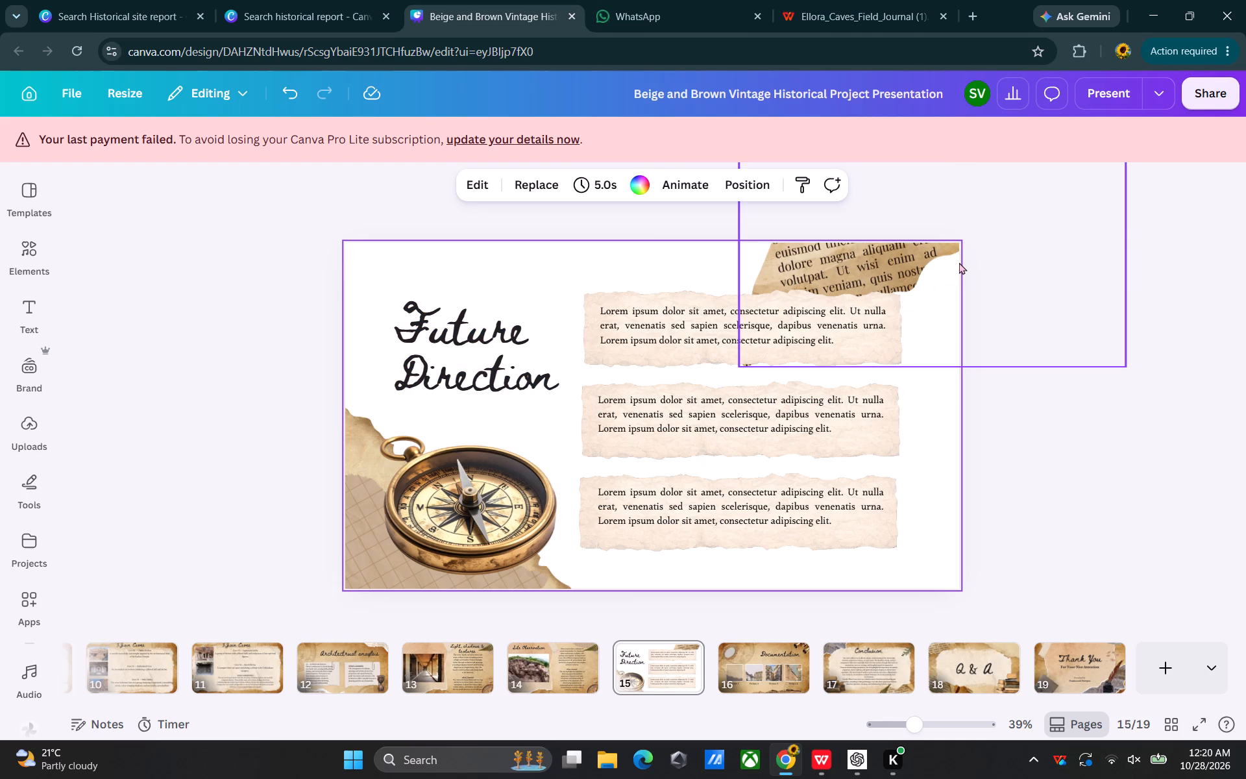
# Delete all remaining elements from page 15, including the Future Direction heading, placeholder texts, paper scraps and compass, leaving the page blank.
pyautogui.click(960, 262)
pyautogui.click(960, 262)
pyautogui.moveTo(960, 262); pyautogui.dragTo(946, 262)
pyautogui.click(946, 262)
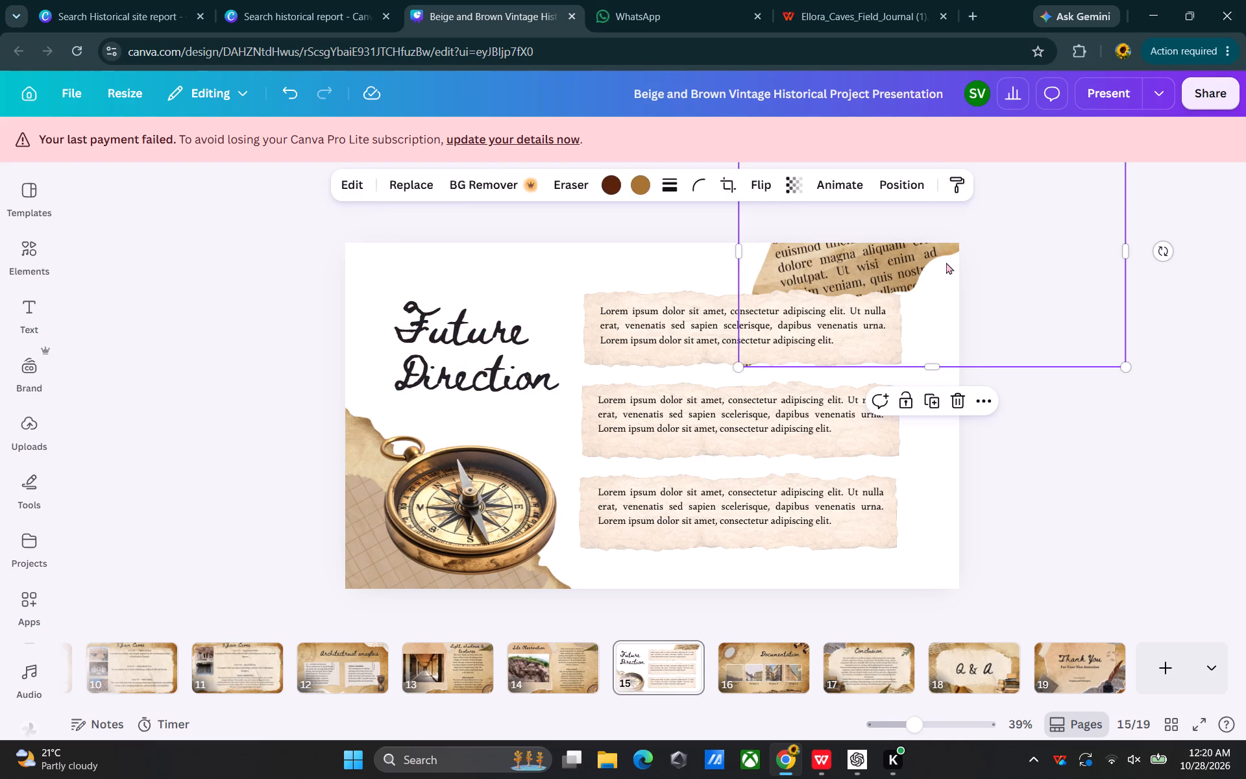
pyautogui.click(935, 301)
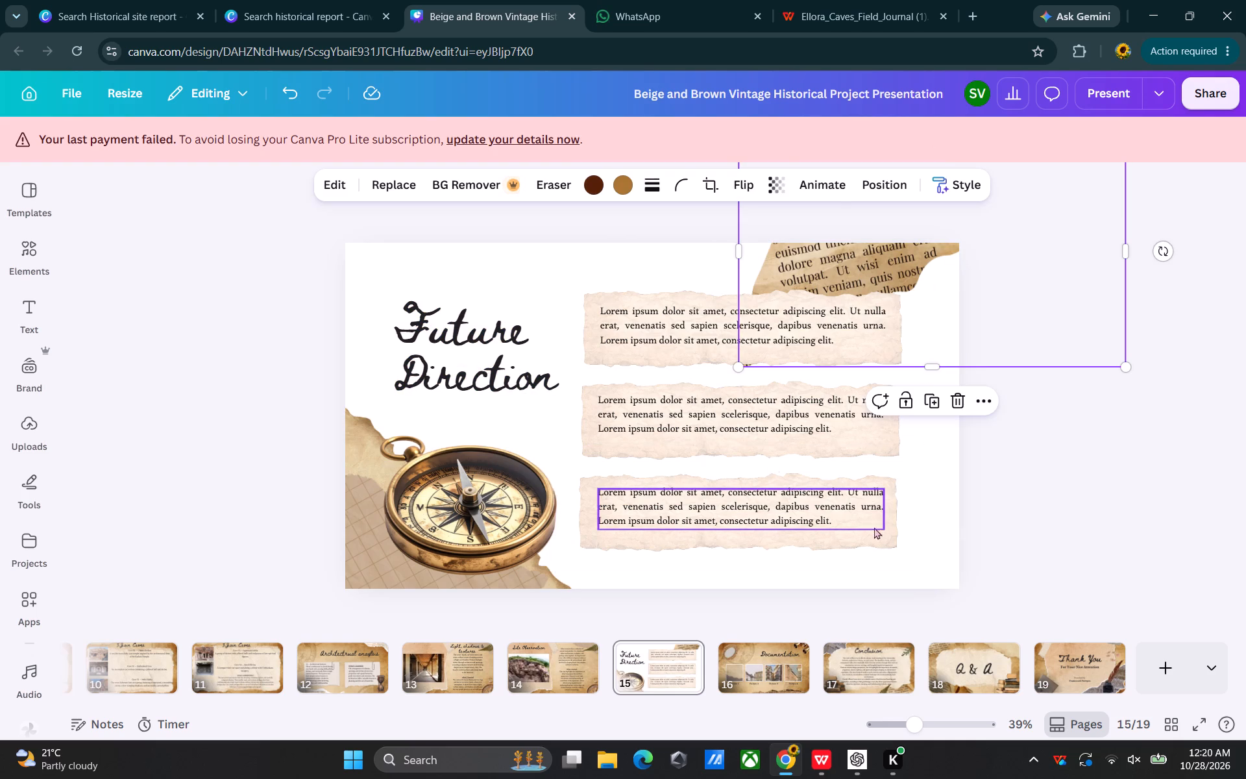
pyautogui.click(387, 249)
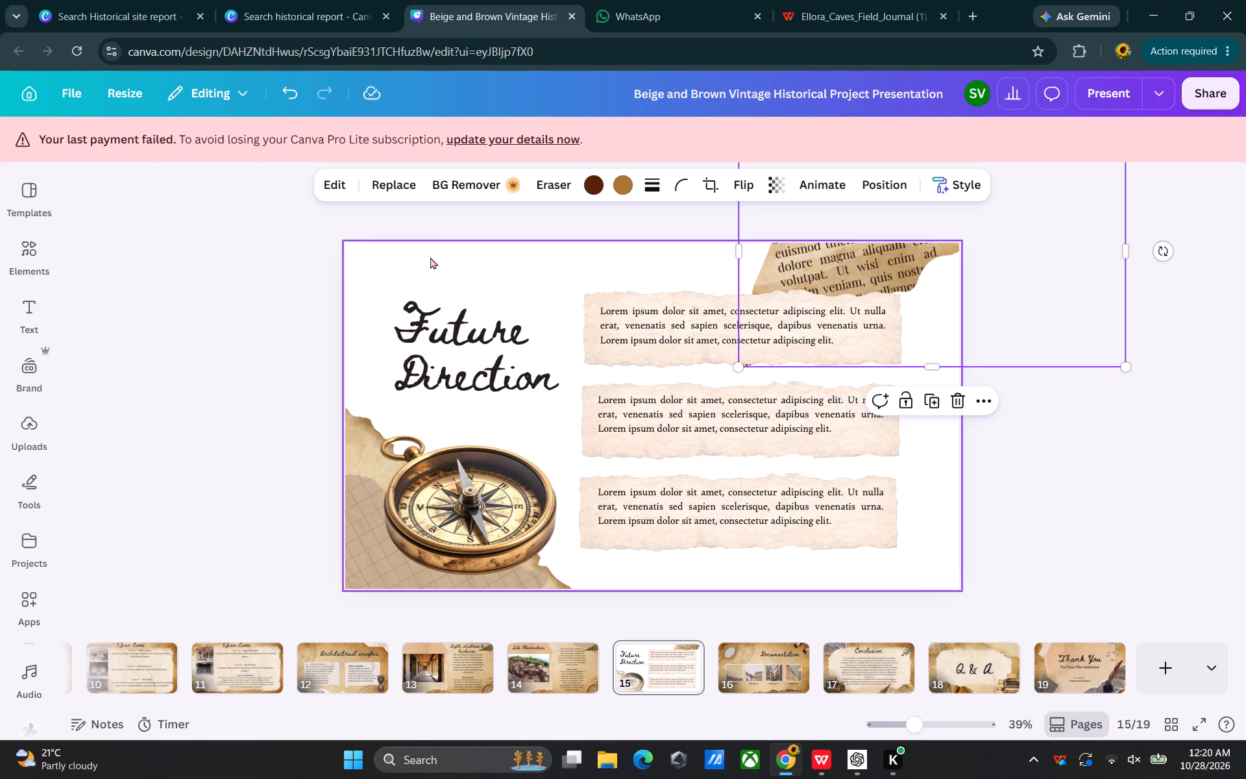
pyautogui.click(372, 247)
pyautogui.moveTo(341, 227); pyautogui.dragTo(362, 250)
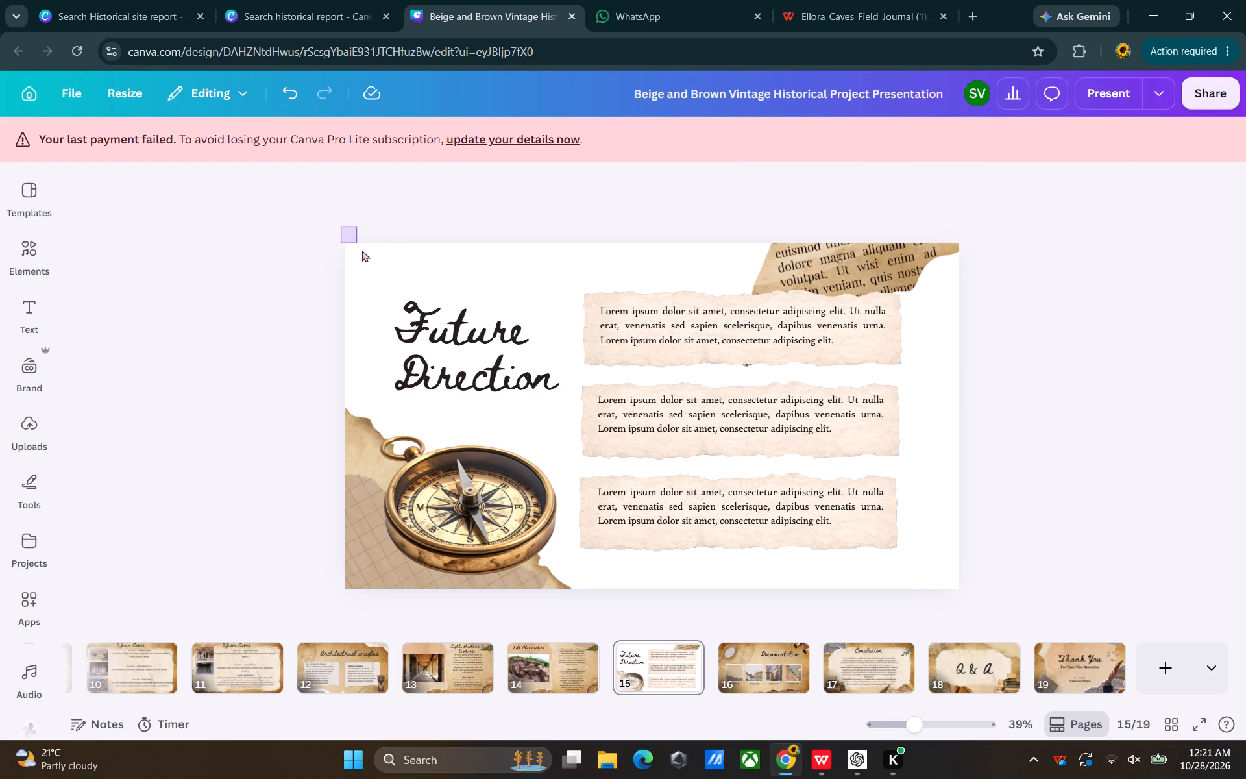
pyautogui.moveTo(362, 250); pyautogui.dragTo(999, 606)
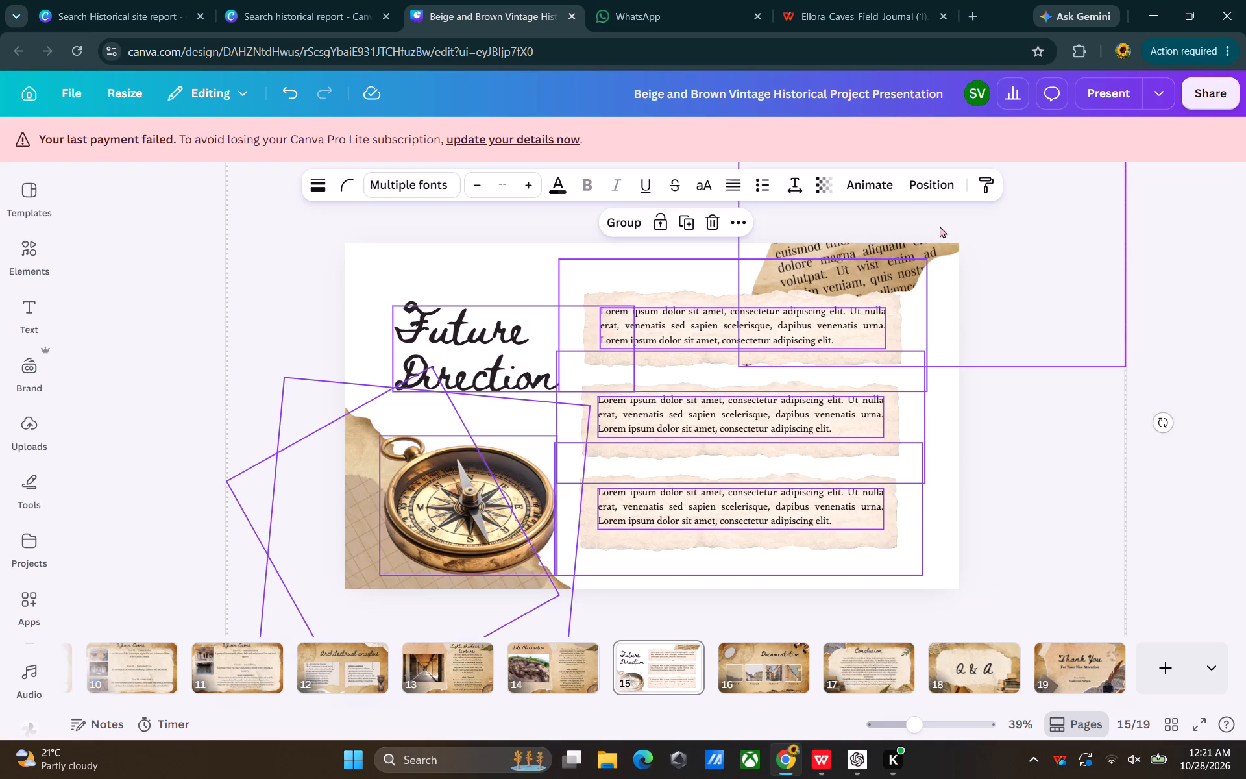
pyautogui.press('Delete')
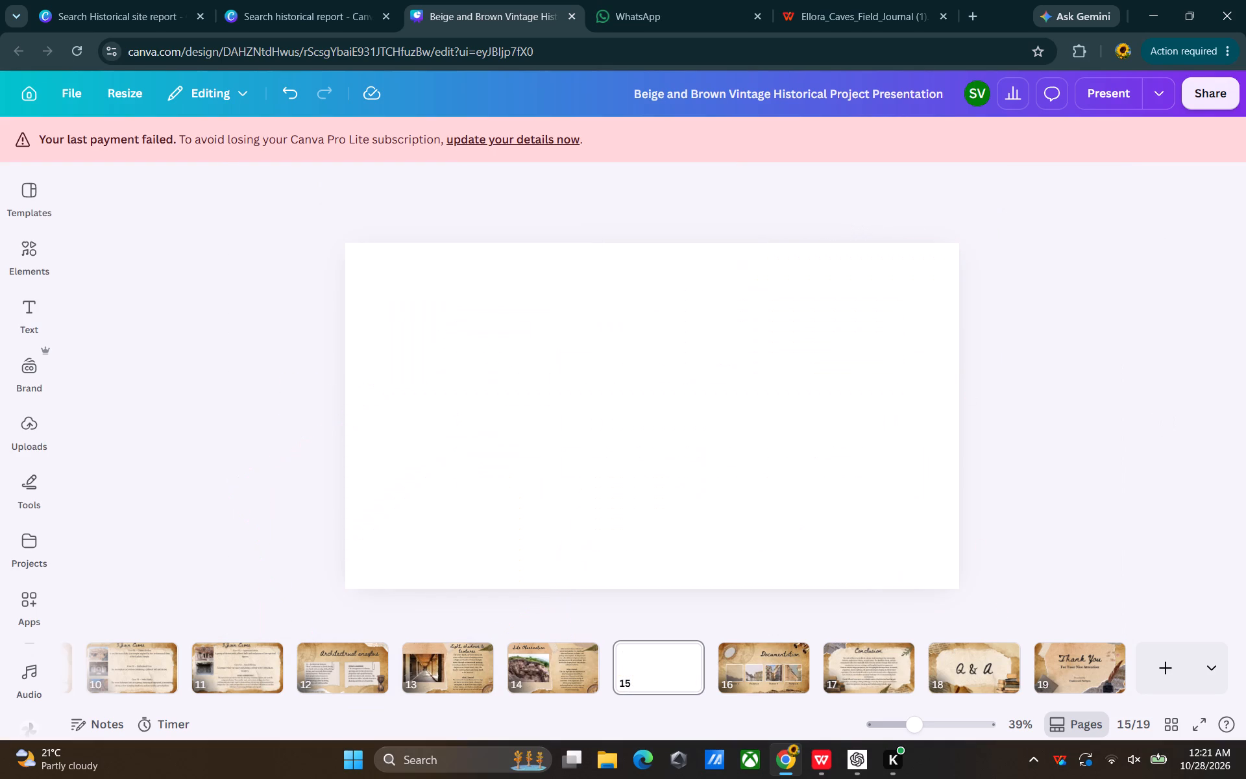
# Move the blank page 15 to the end of the presentation, after the Thank You slide.
pyautogui.moveTo(702, 660); pyautogui.dragTo(1035, 654)
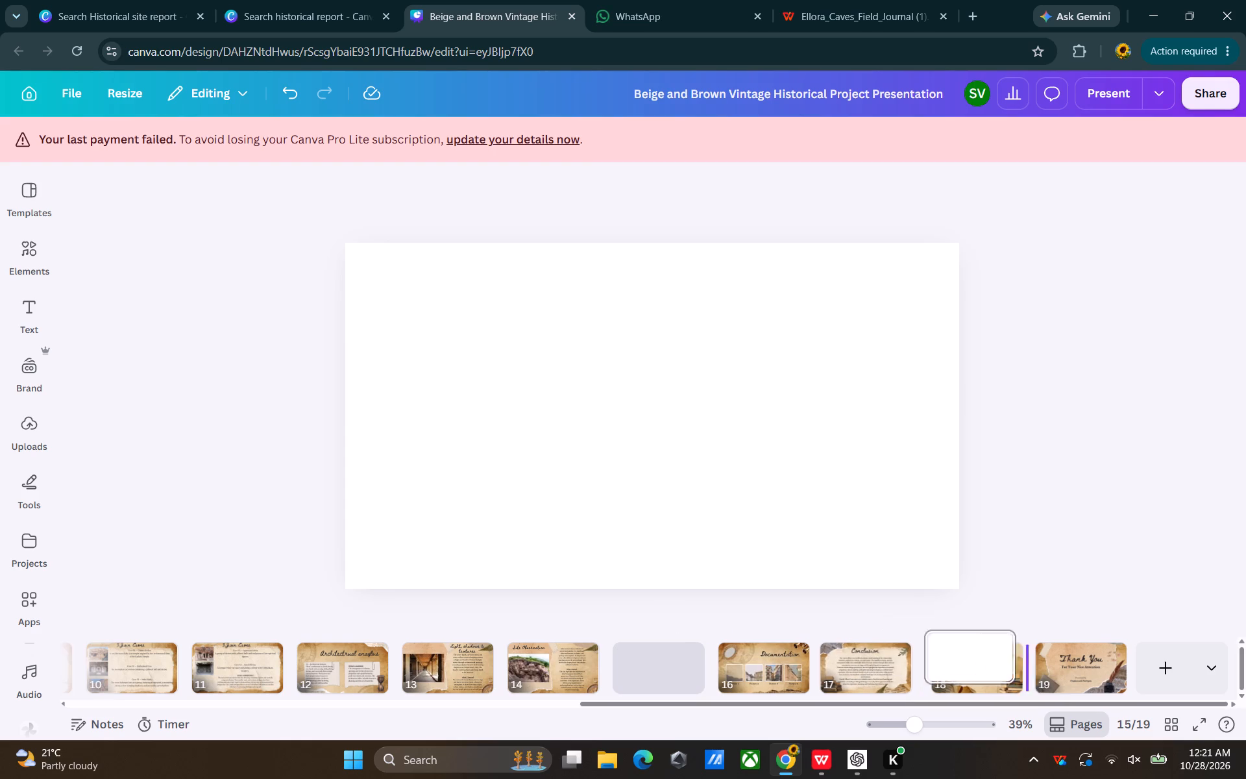
pyautogui.moveTo(1035, 654); pyautogui.dragTo(1183, 654)
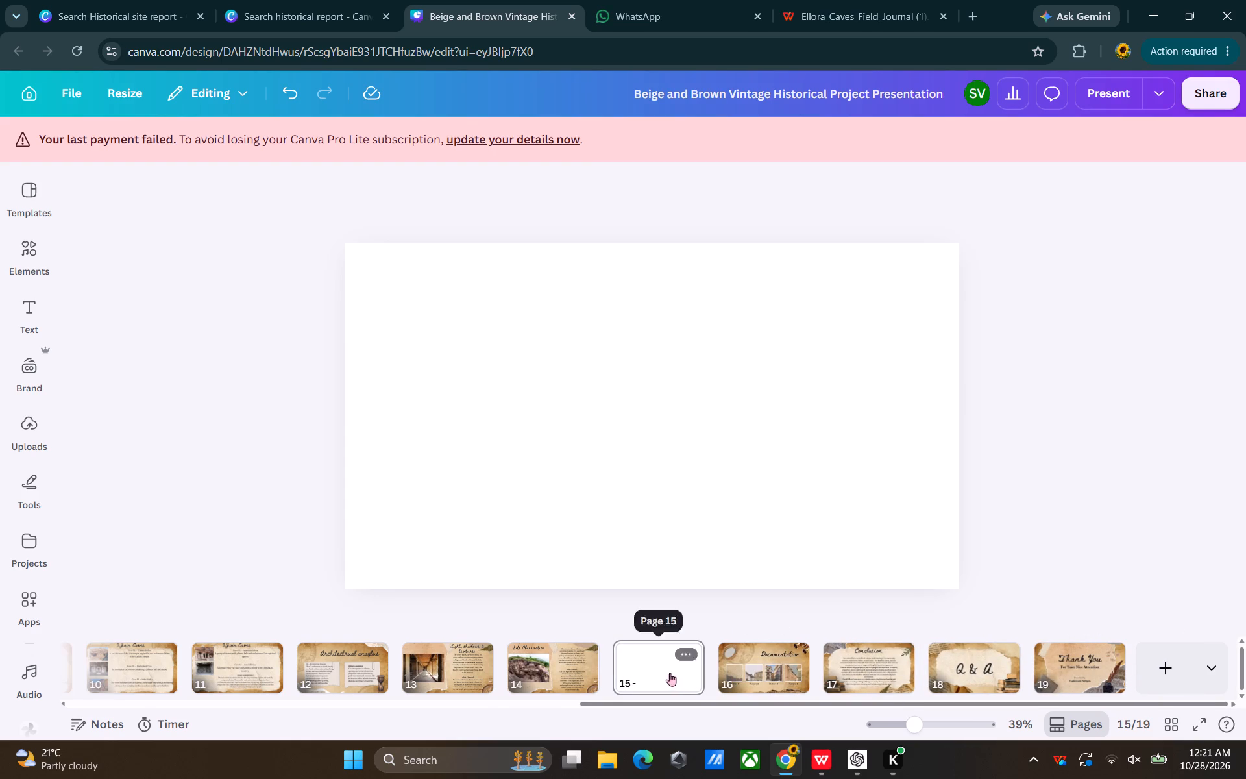
pyautogui.moveTo(672, 688); pyautogui.dragTo(1101, 704)
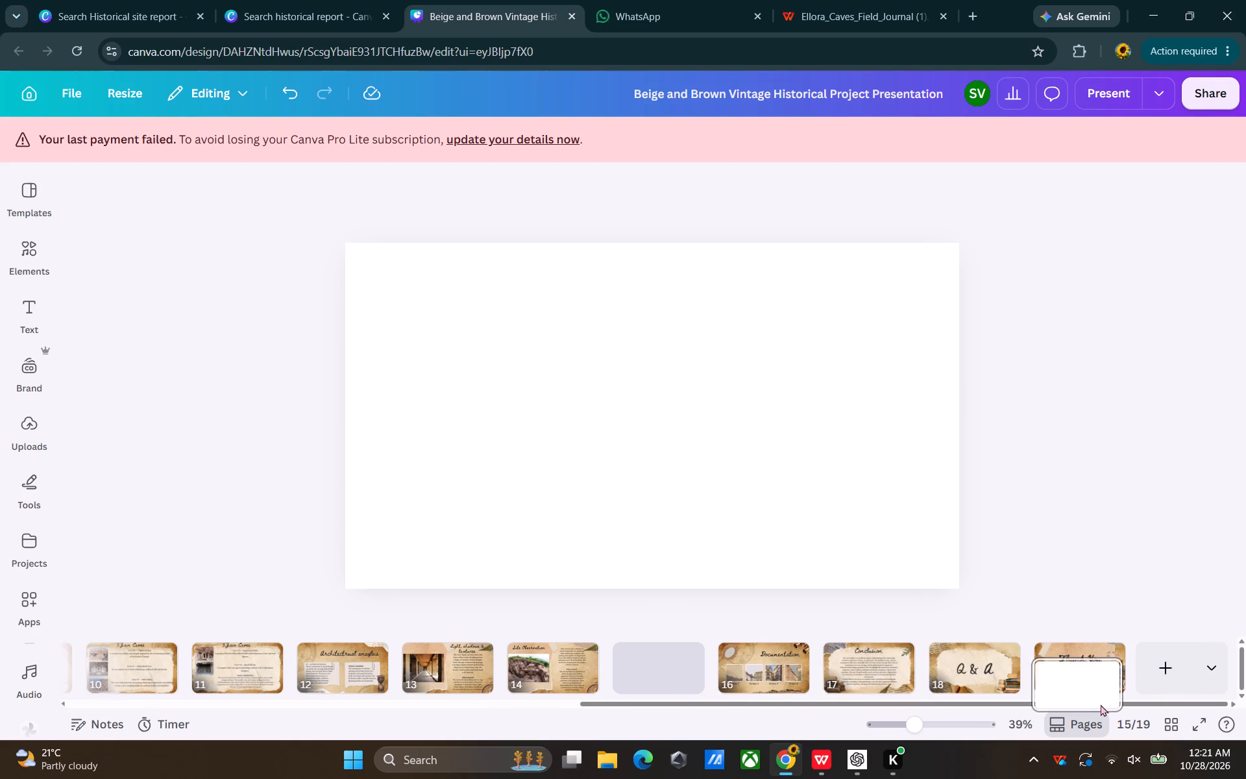
pyautogui.moveTo(1101, 704); pyautogui.dragTo(1138, 682)
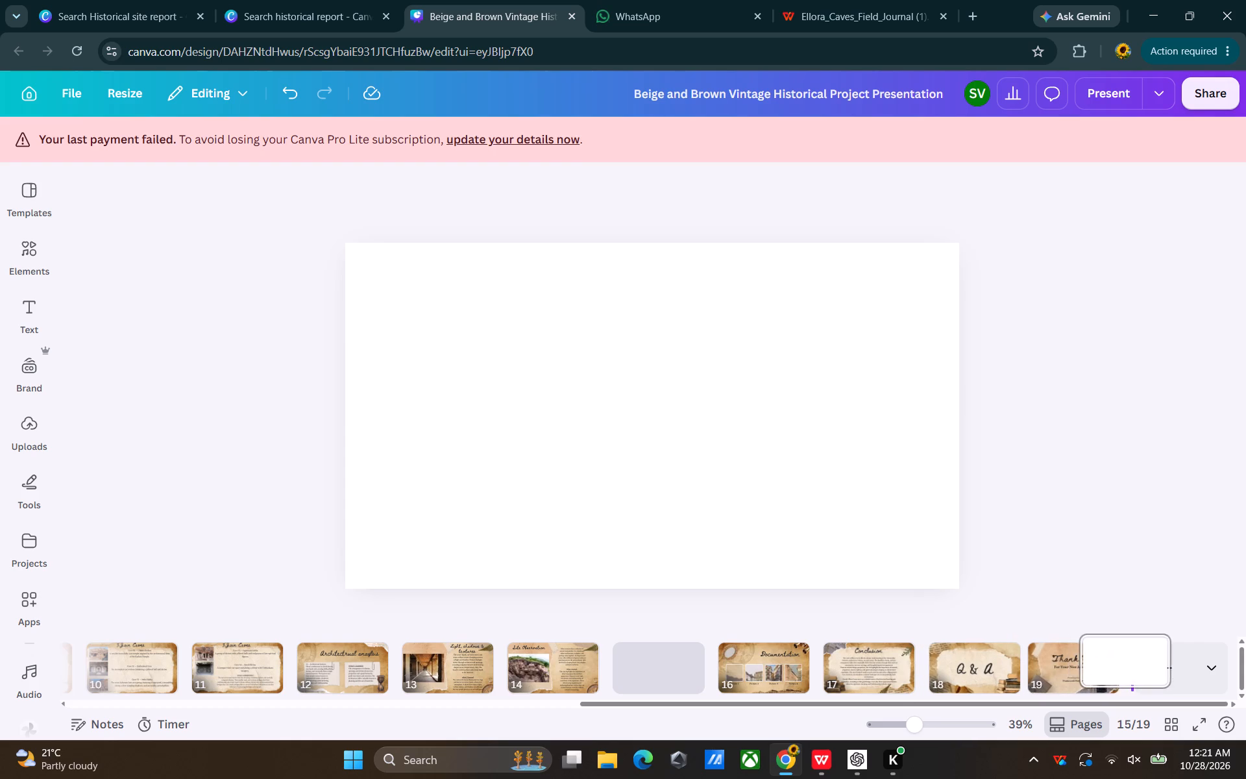
pyautogui.moveTo(1138, 682); pyautogui.dragTo(1138, 682)
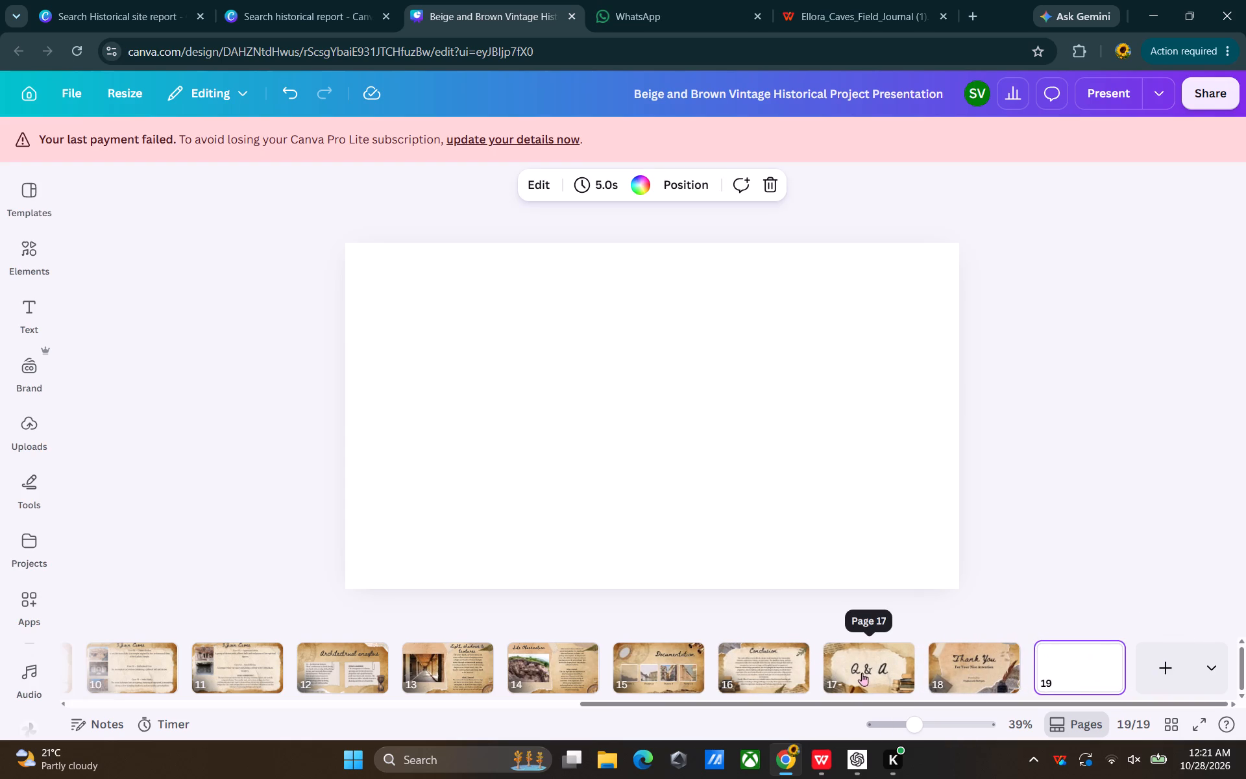
# Remove the "Q & A" heading from page 17.
pyautogui.click(877, 674)
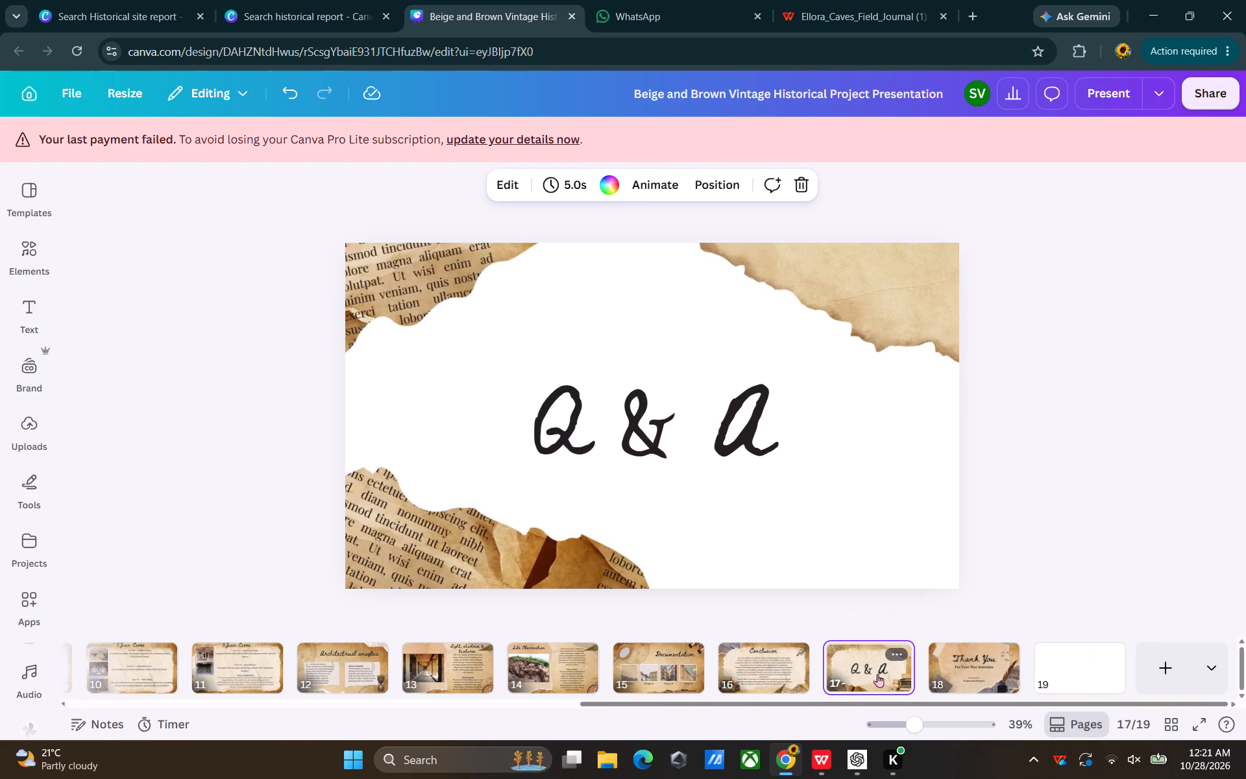
pyautogui.click(700, 419)
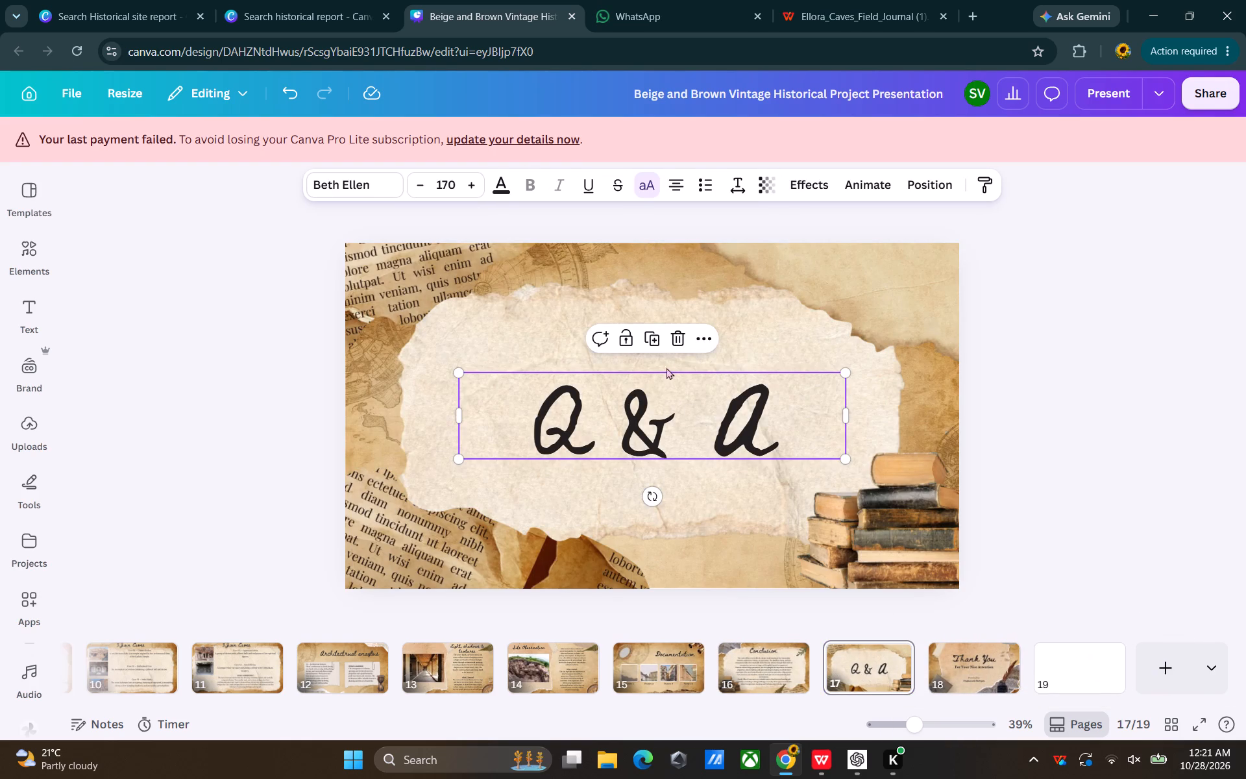
# Delete the "Q & A" heading from page 17, keeping the torn-paper background and the books.
pyautogui.click(678, 338)
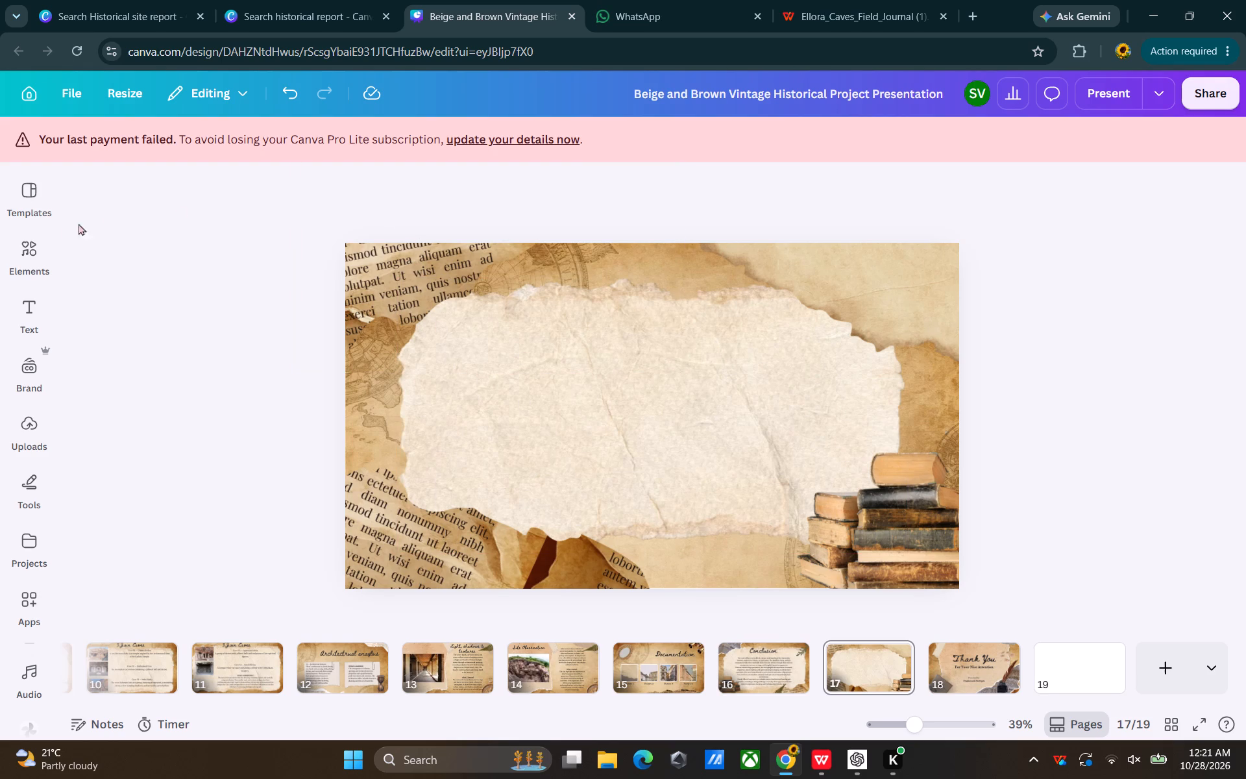
# Upload the JPEG "WhatsApp Image 2026-10-26 at 2.37.42" from the Downloads folder to the design's uploads.
pyautogui.click(40, 237)
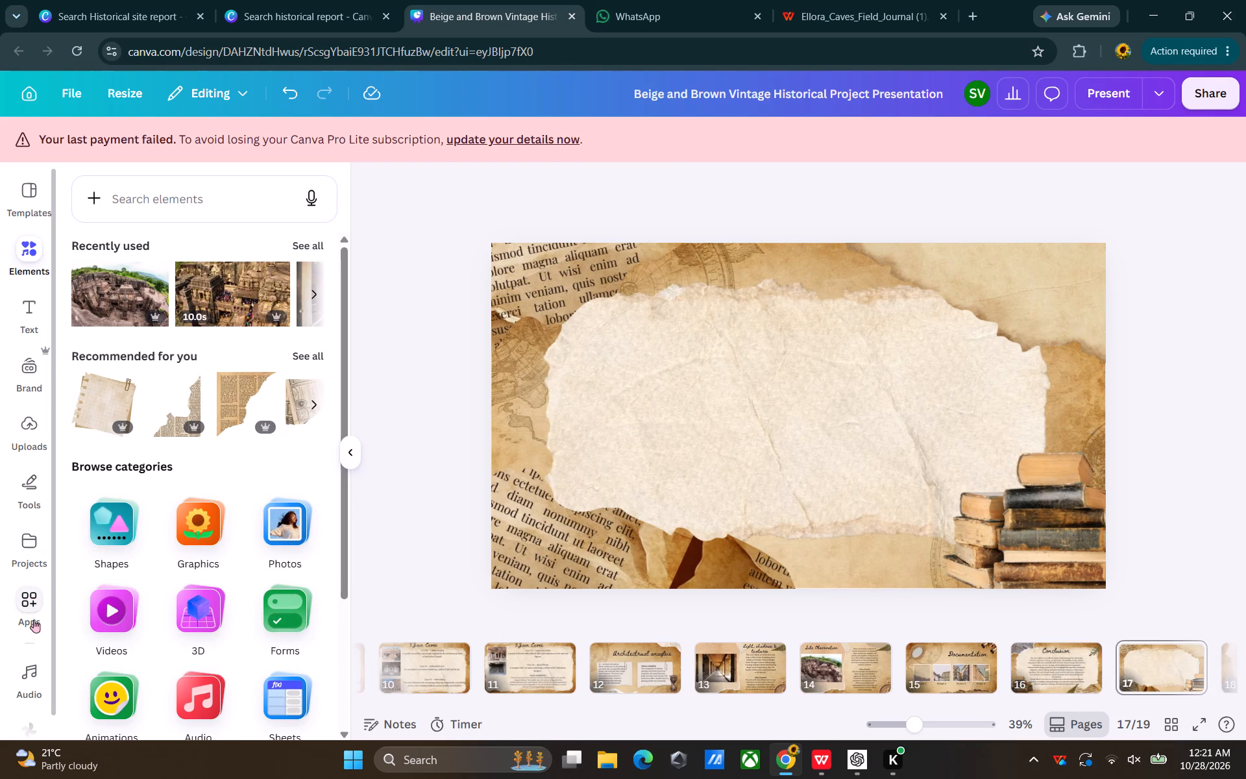
pyautogui.click(29, 437)
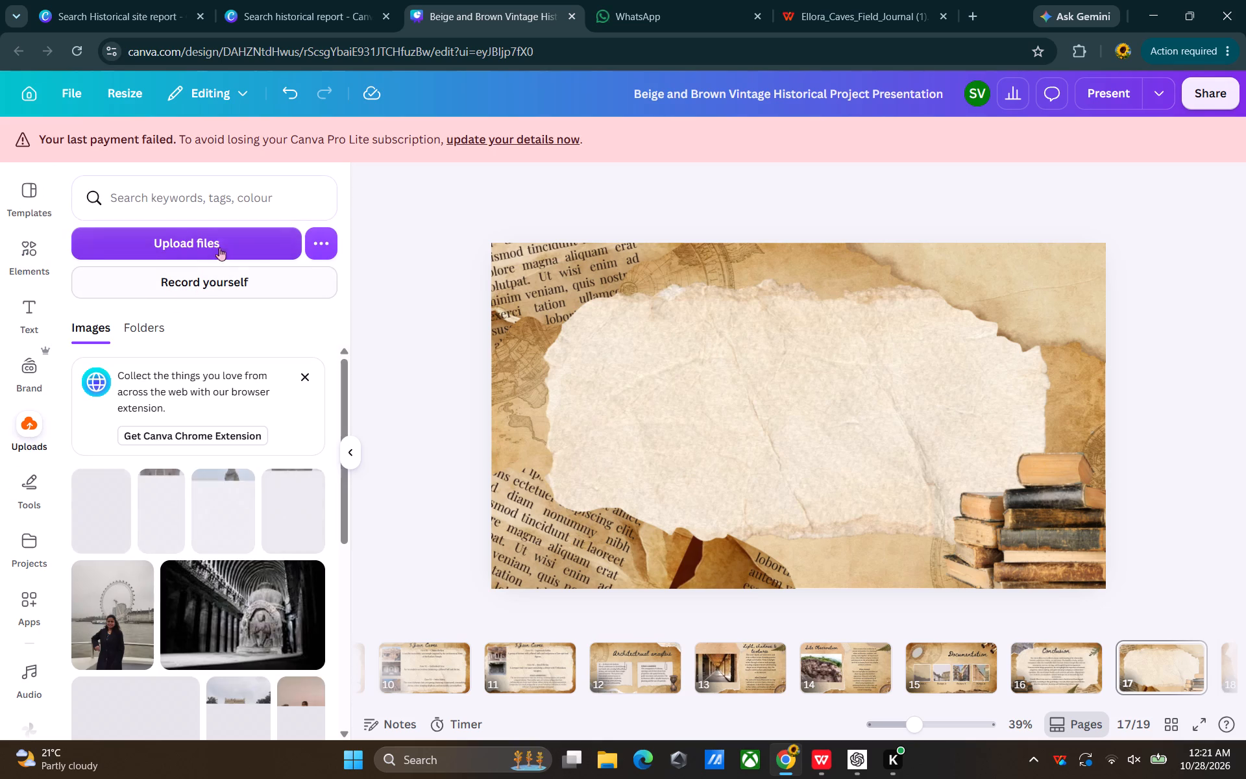
pyautogui.click(222, 236)
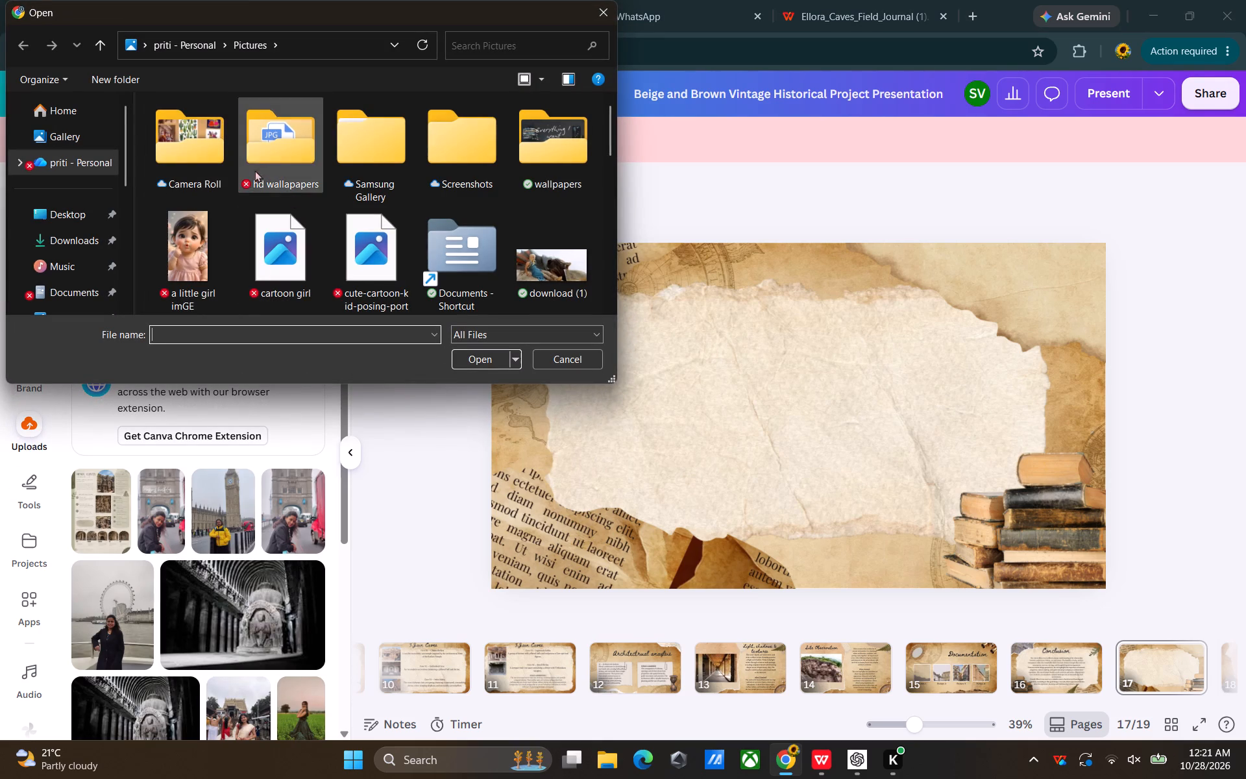
pyautogui.click(206, 142)
pyautogui.doubleClick(206, 142)
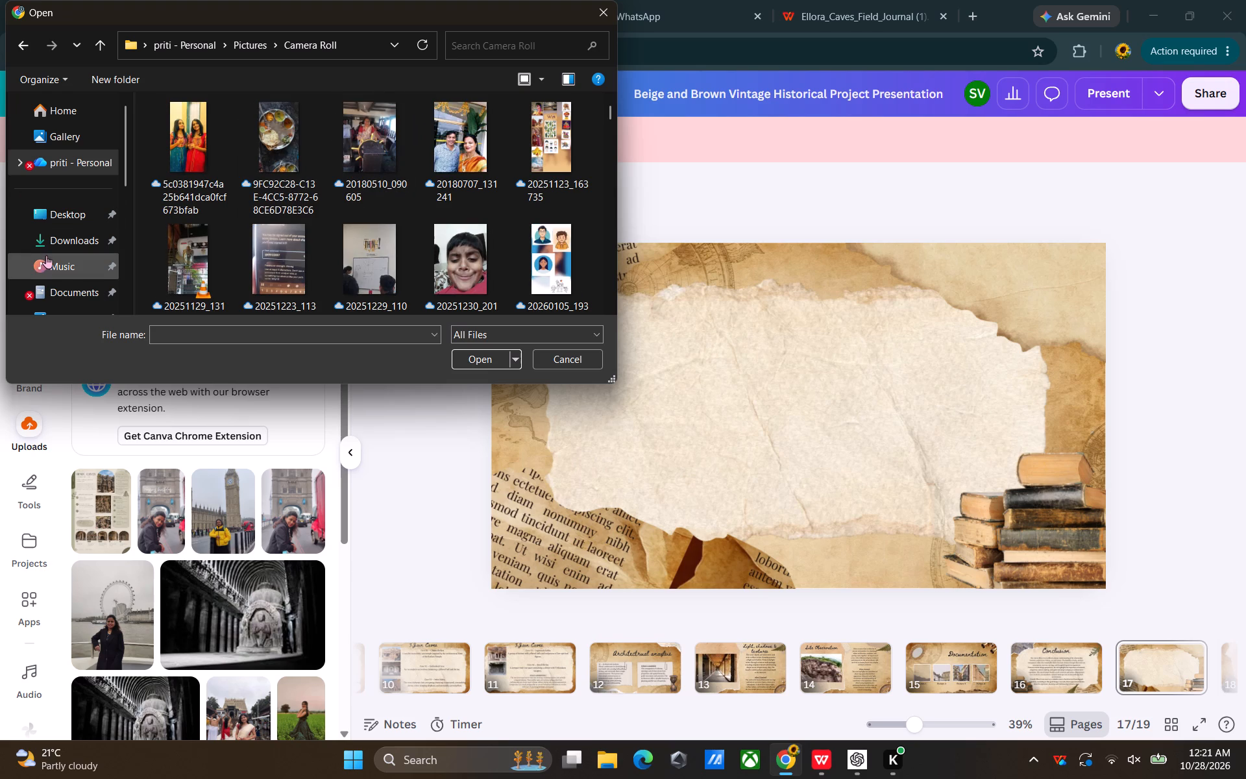
pyautogui.click(60, 232)
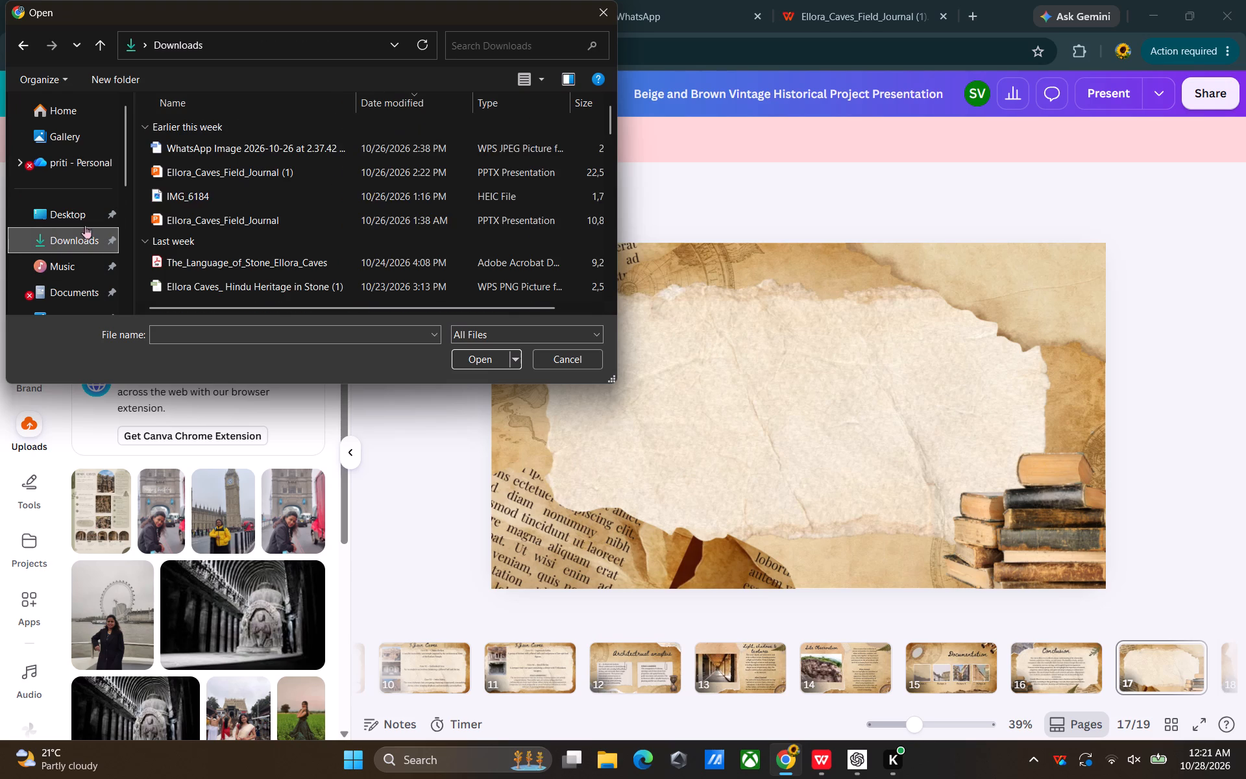
pyautogui.doubleClick(317, 149)
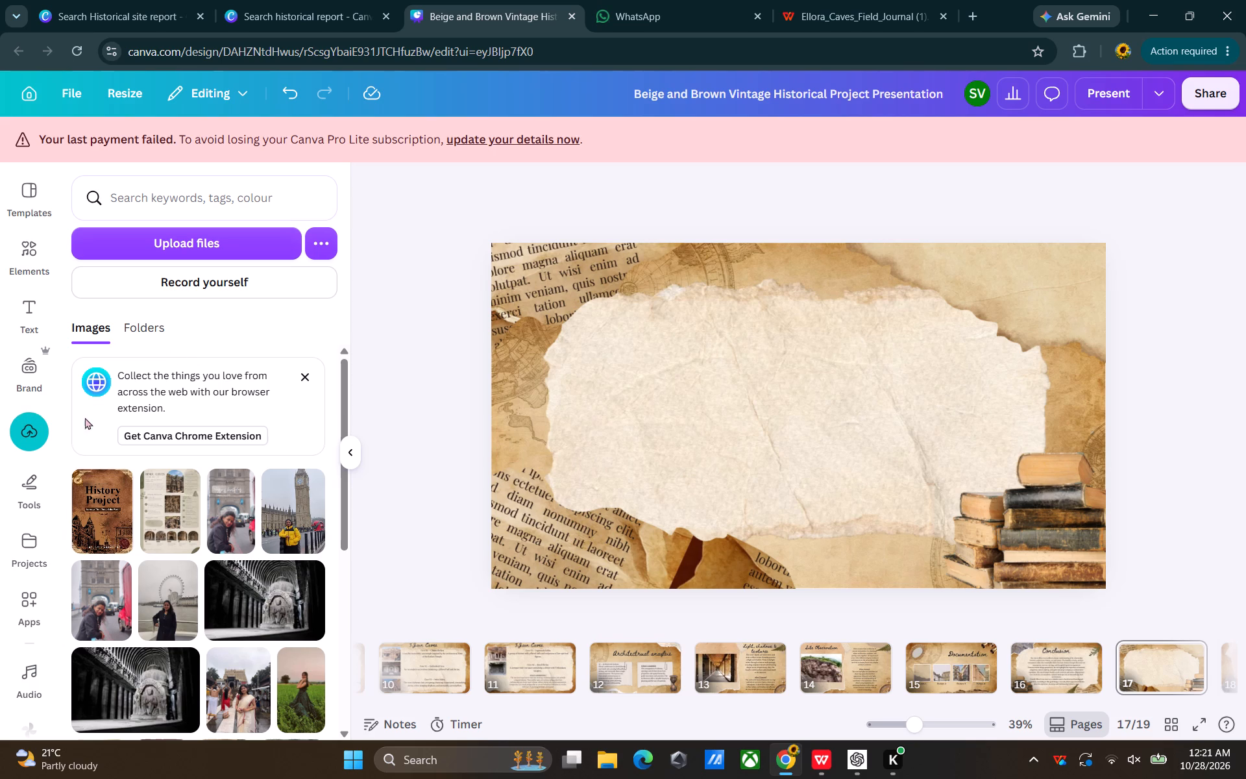
# Open the file chooser on the Downloads folder for another upload.
pyautogui.click(184, 240)
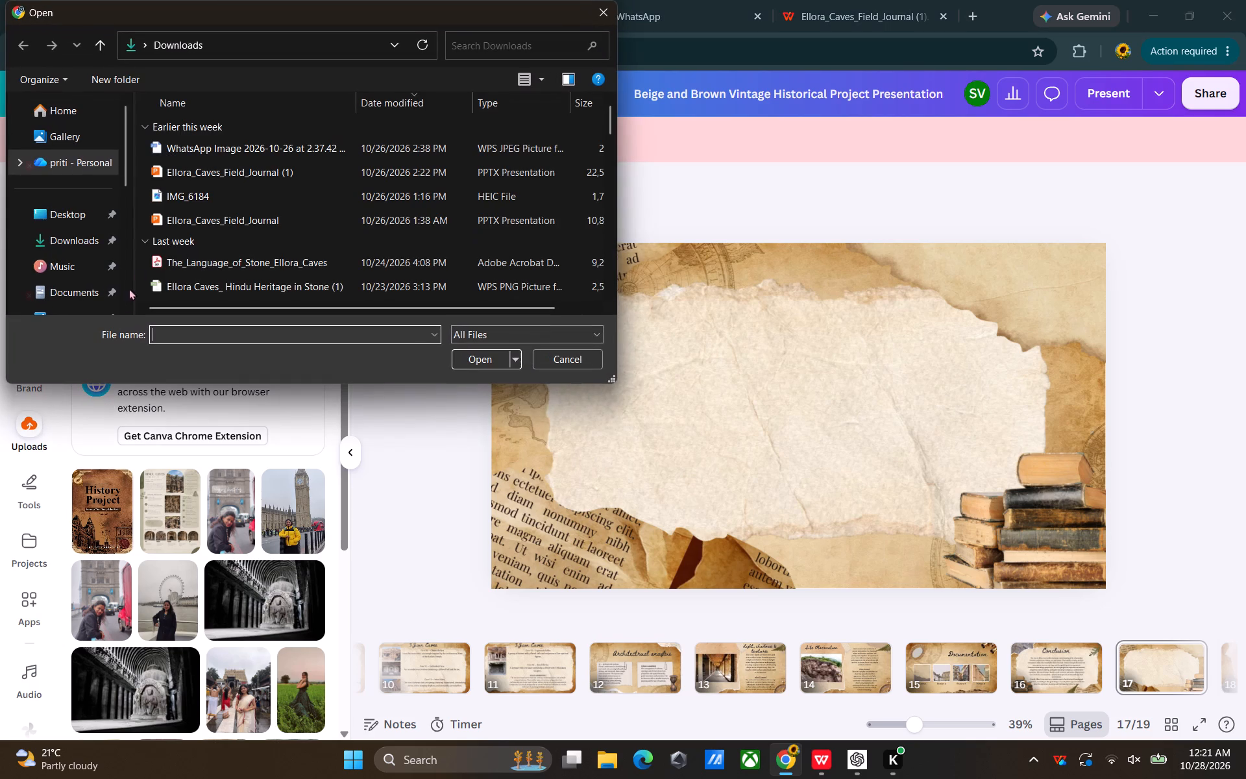
# Upload IMG_6184 from the Downloads folder and place the group photo on page 17.
pyautogui.click(71, 235)
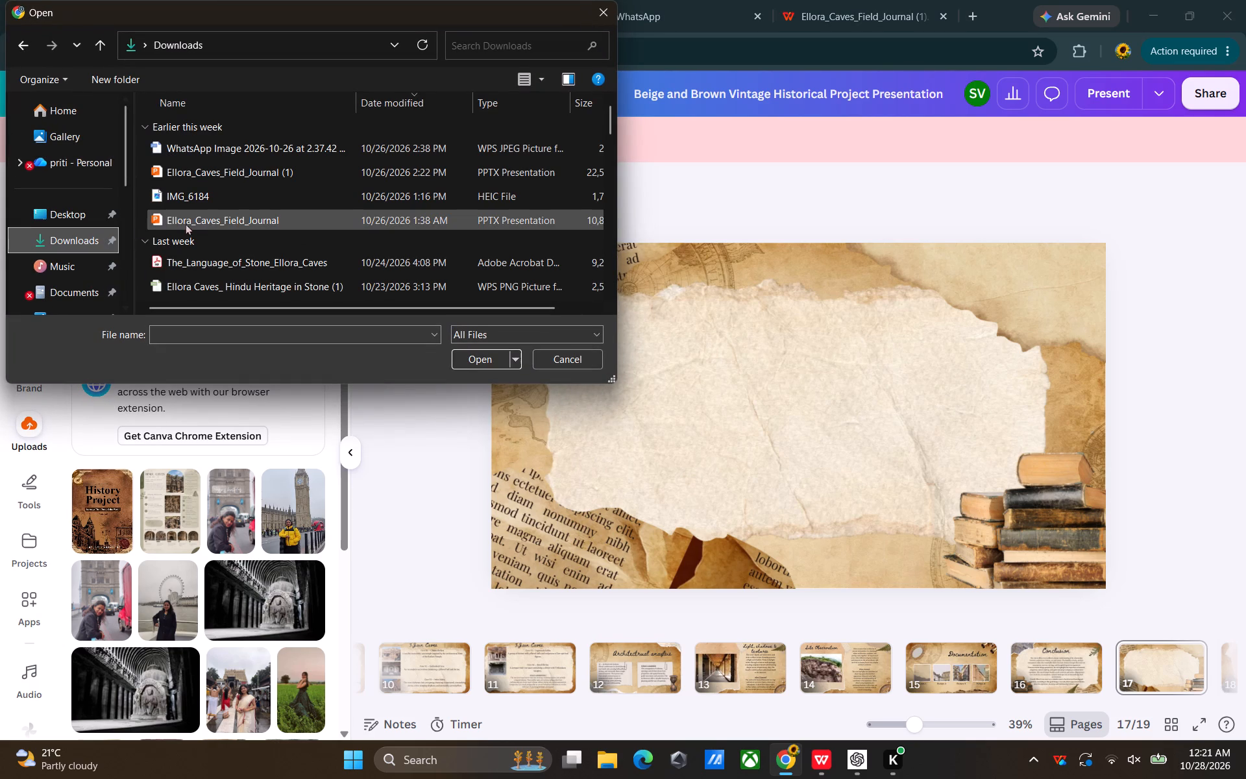
pyautogui.doubleClick(205, 190)
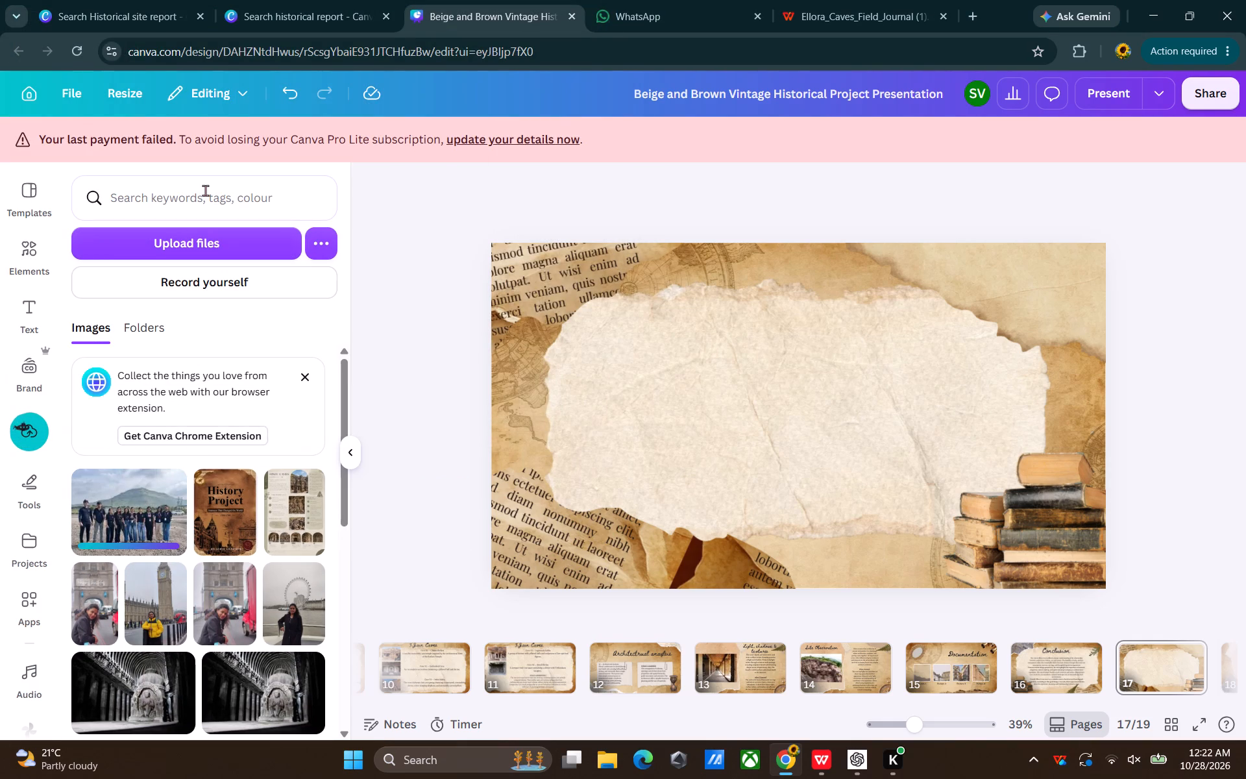
pyautogui.click(136, 500)
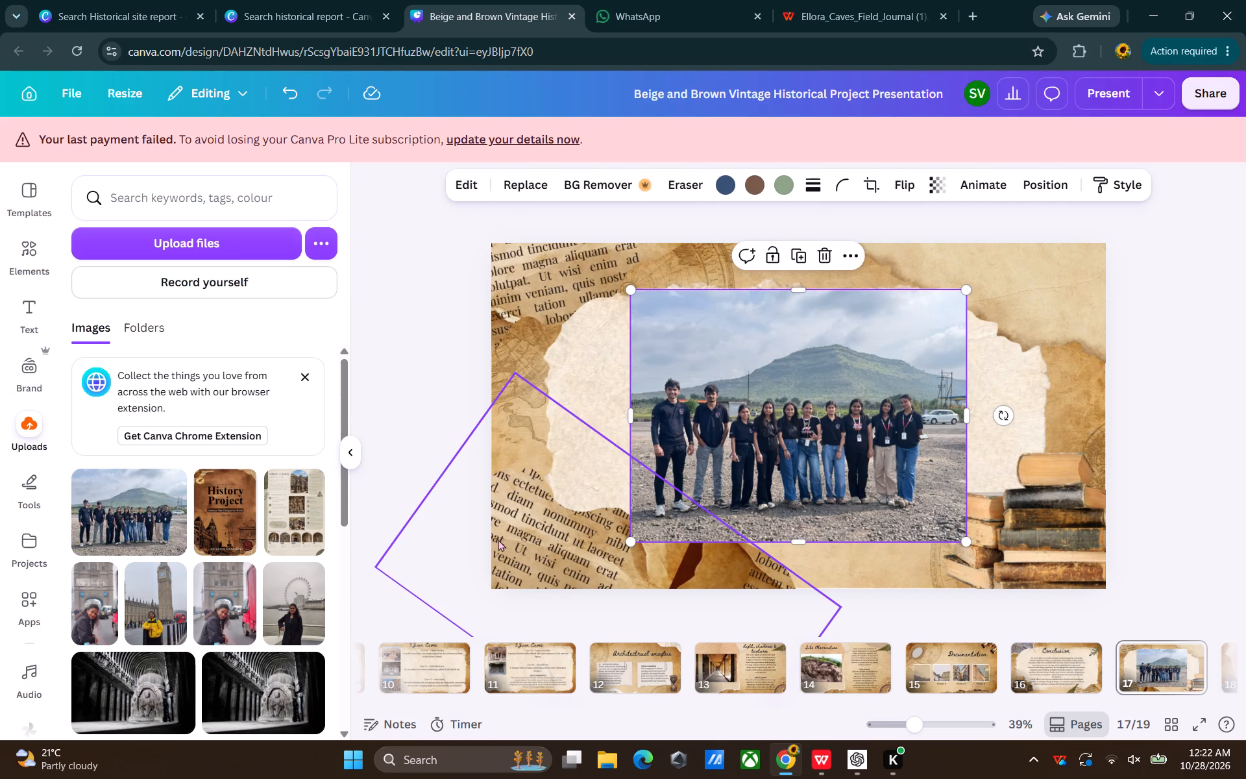
# Clear space around the group photo by deleting the book stack and central torn paper and shifting both newsprint scraps outward toward the corners.
pyautogui.moveTo(498, 539); pyautogui.dragTo(489, 606)
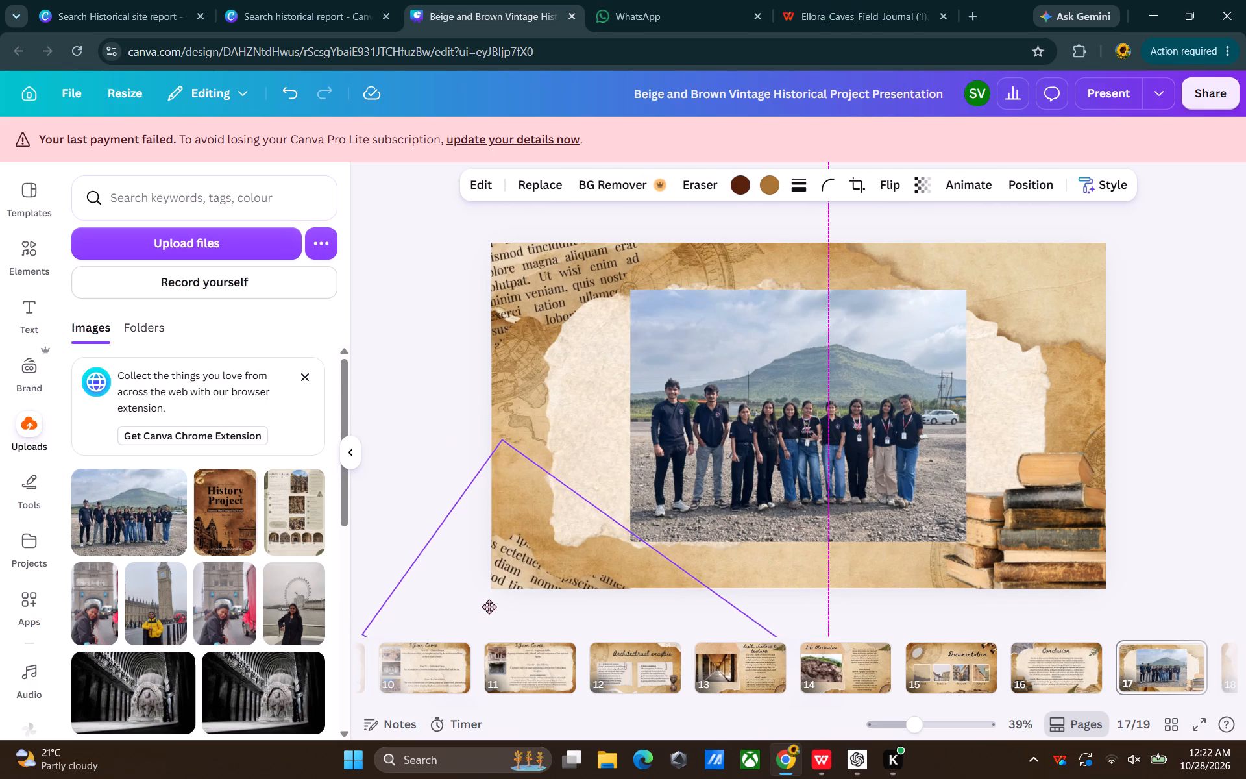
pyautogui.moveTo(489, 606); pyautogui.dragTo(488, 606)
pyautogui.click(993, 563)
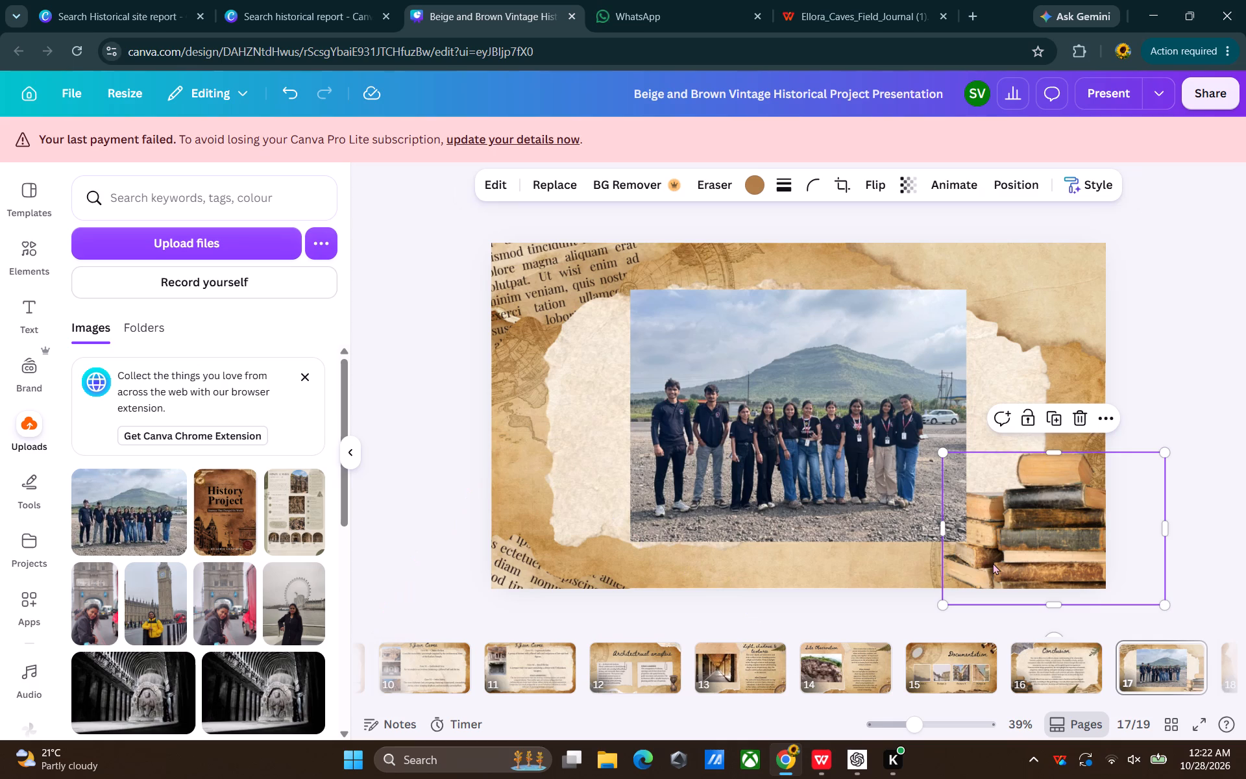
pyautogui.press('Delete')
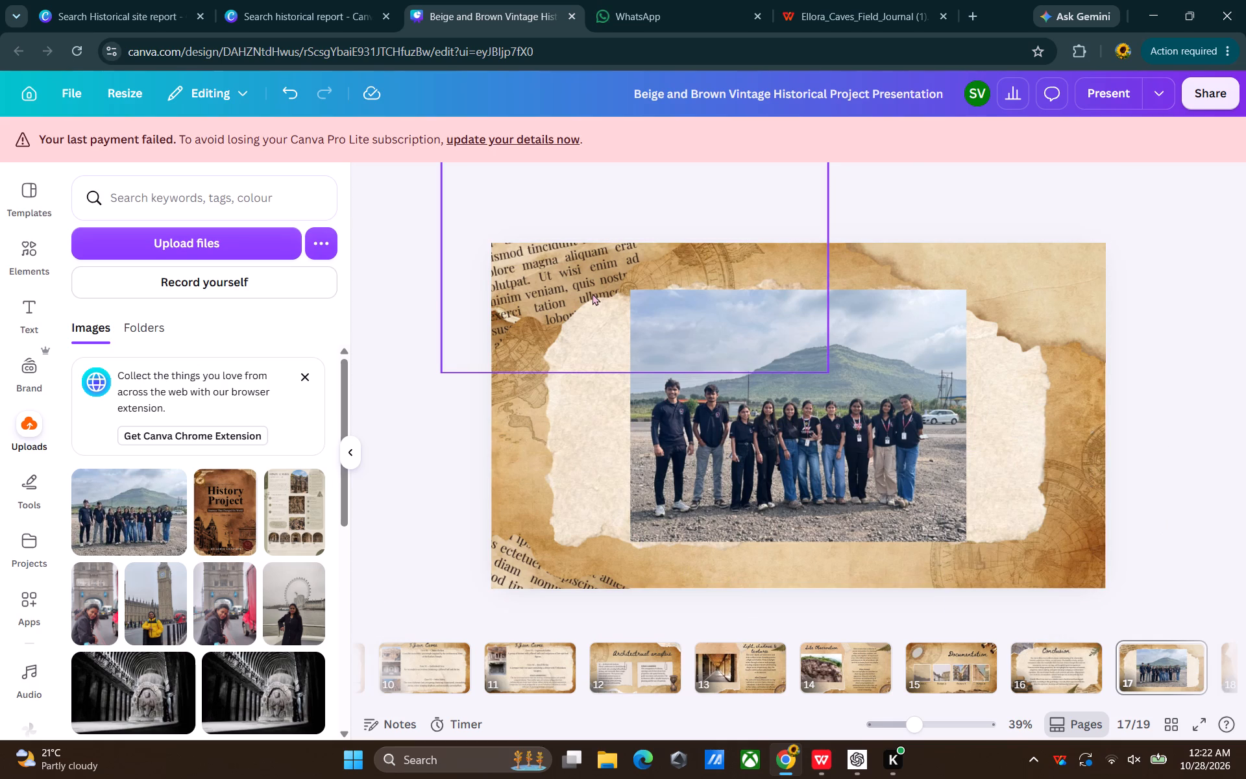
pyautogui.moveTo(584, 286); pyautogui.dragTo(541, 260)
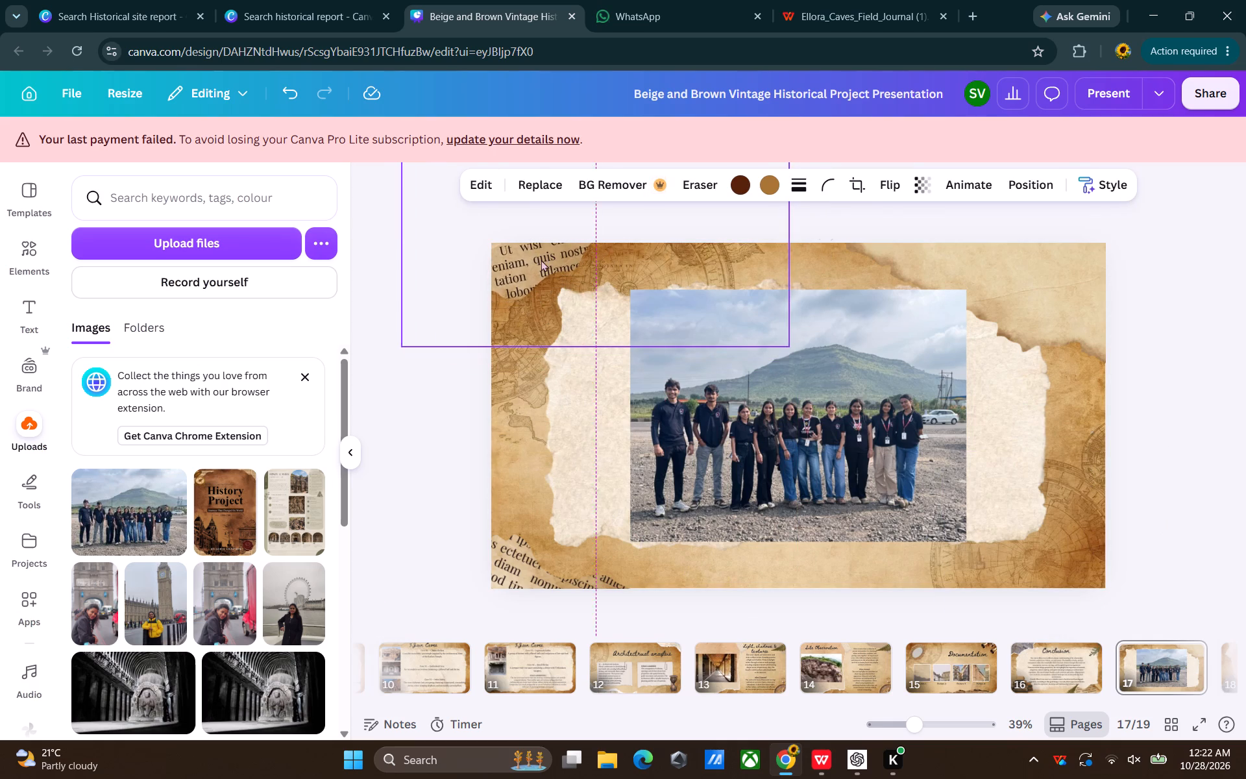
pyautogui.click(994, 444)
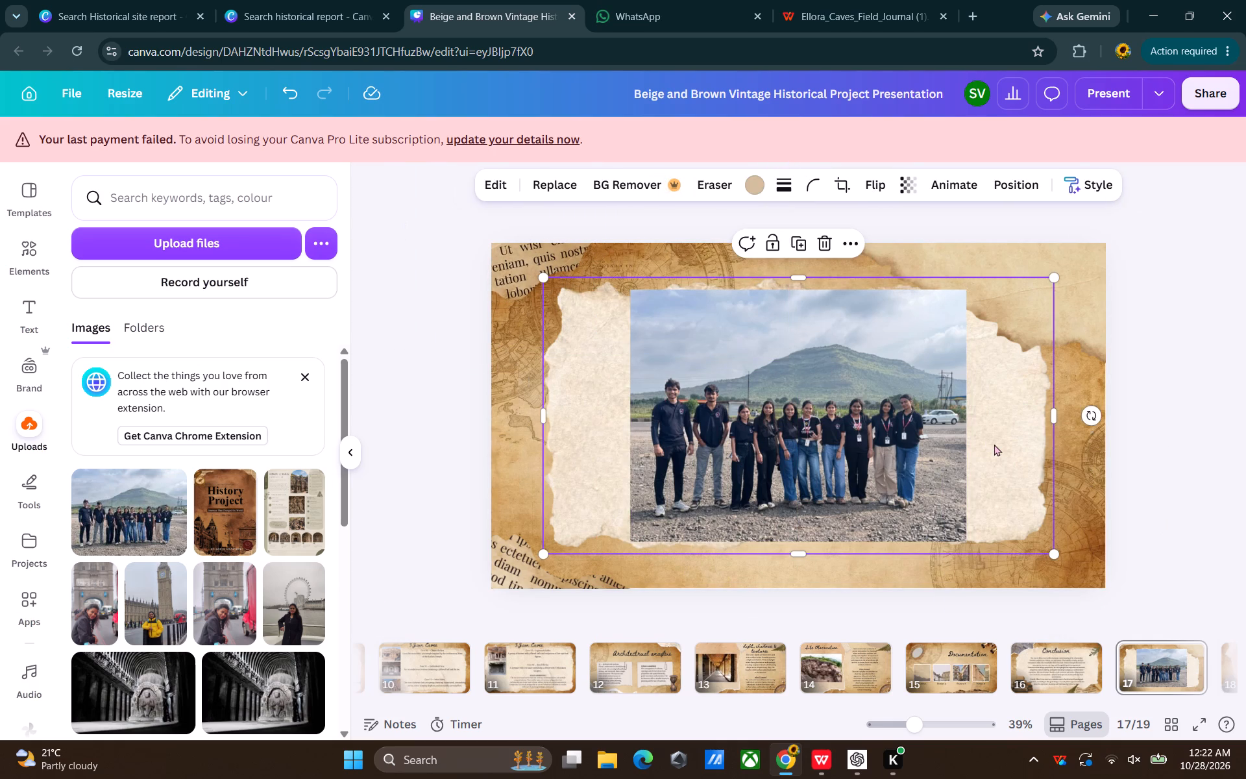
pyautogui.press('Delete')
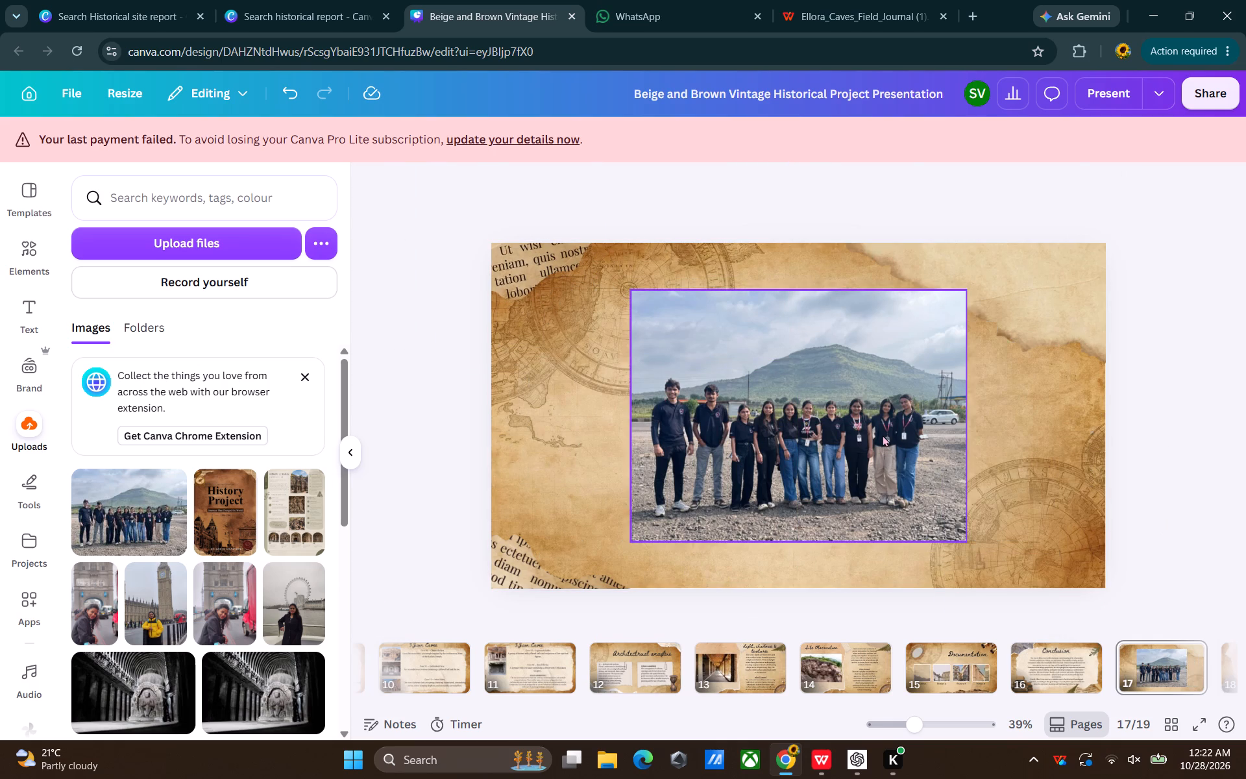
# Enlarge and widen page 17's group photo and reposition it near the middle of the slide.
pyautogui.moveTo(883, 435); pyautogui.dragTo(867, 424)
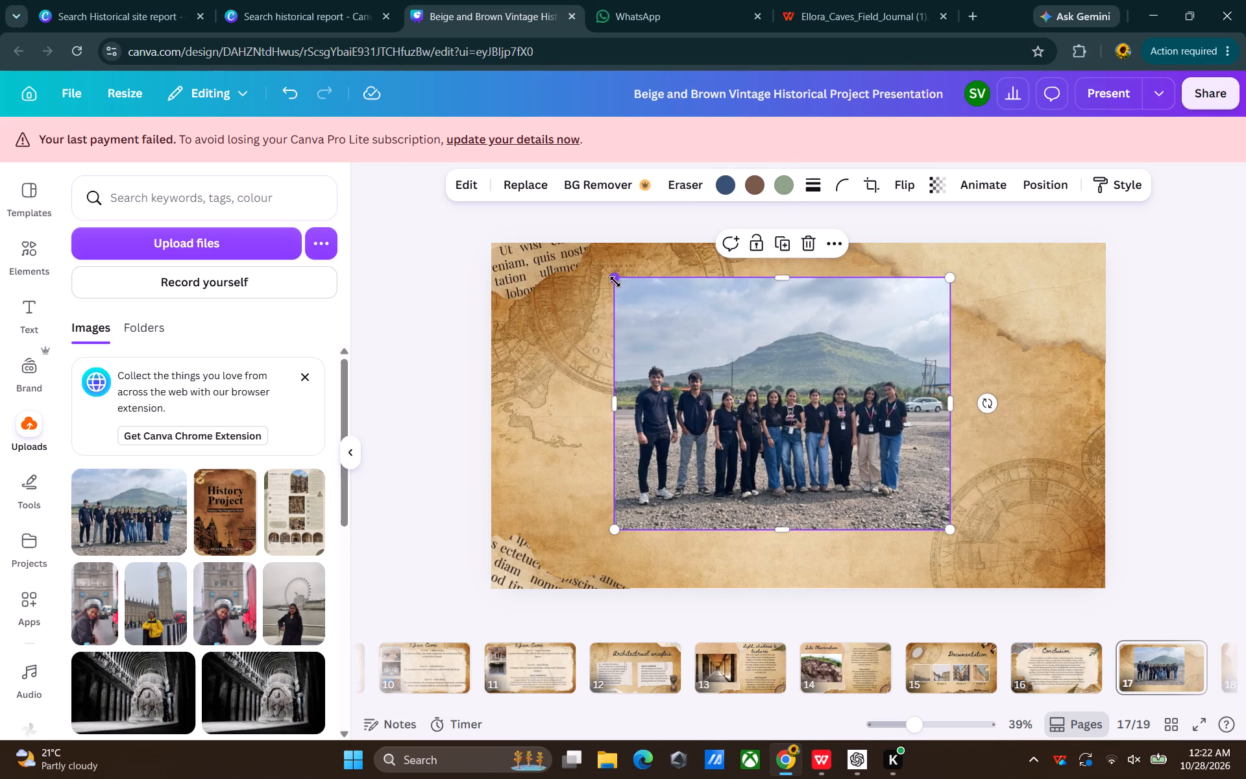
pyautogui.moveTo(616, 282); pyautogui.dragTo(568, 271)
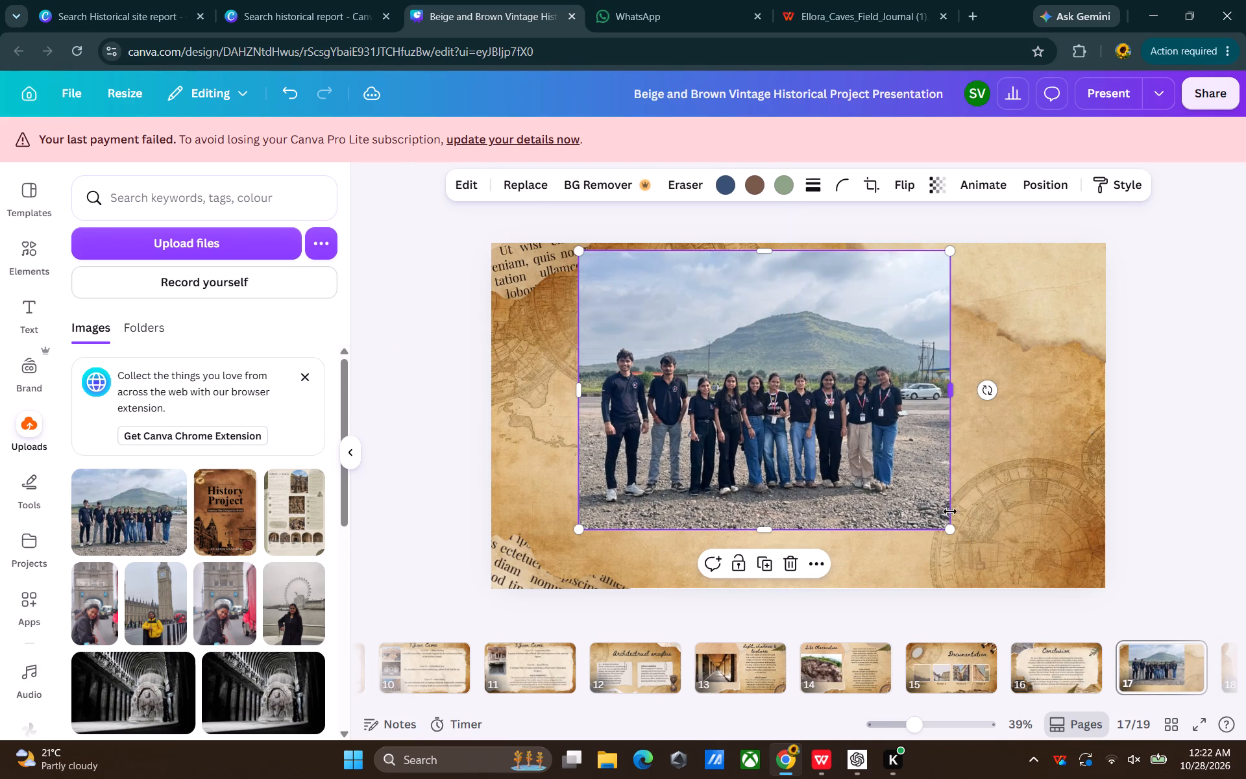
pyautogui.moveTo(950, 393); pyautogui.dragTo(984, 408)
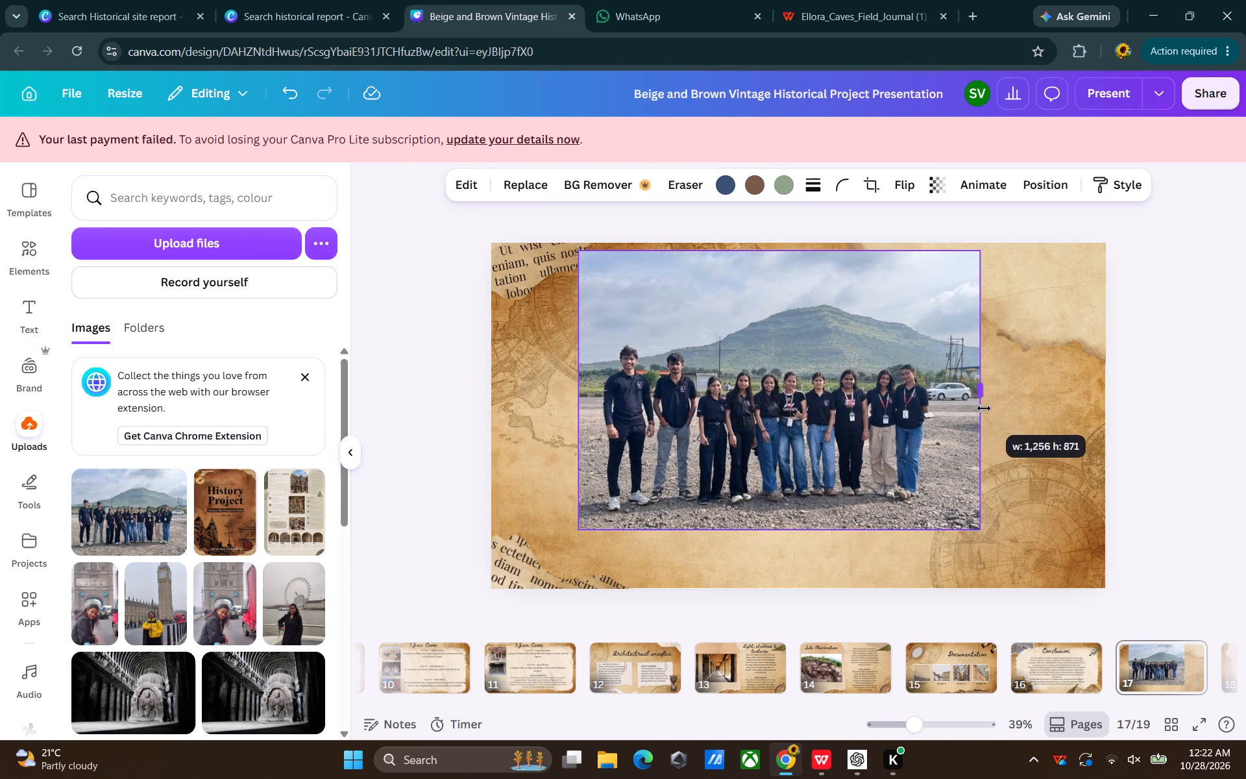
pyautogui.moveTo(984, 408); pyautogui.dragTo(1006, 420)
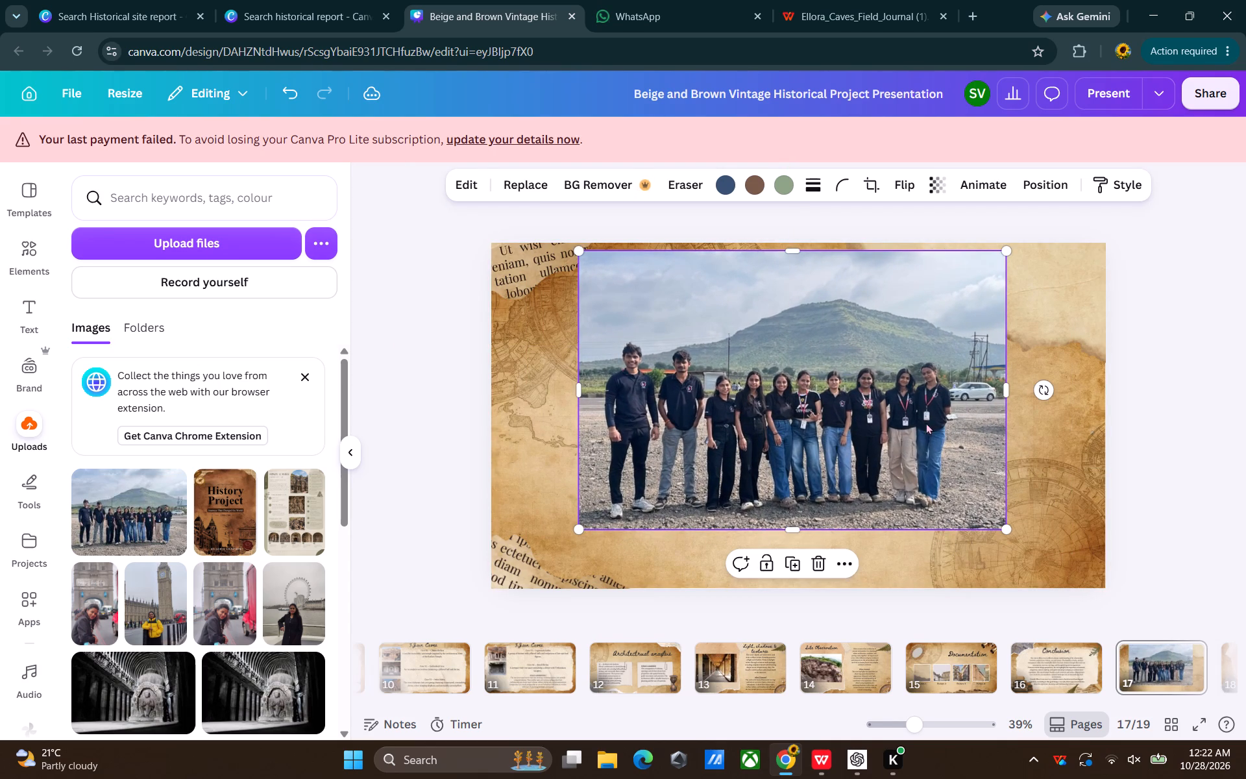
pyautogui.moveTo(923, 426); pyautogui.dragTo(923, 432)
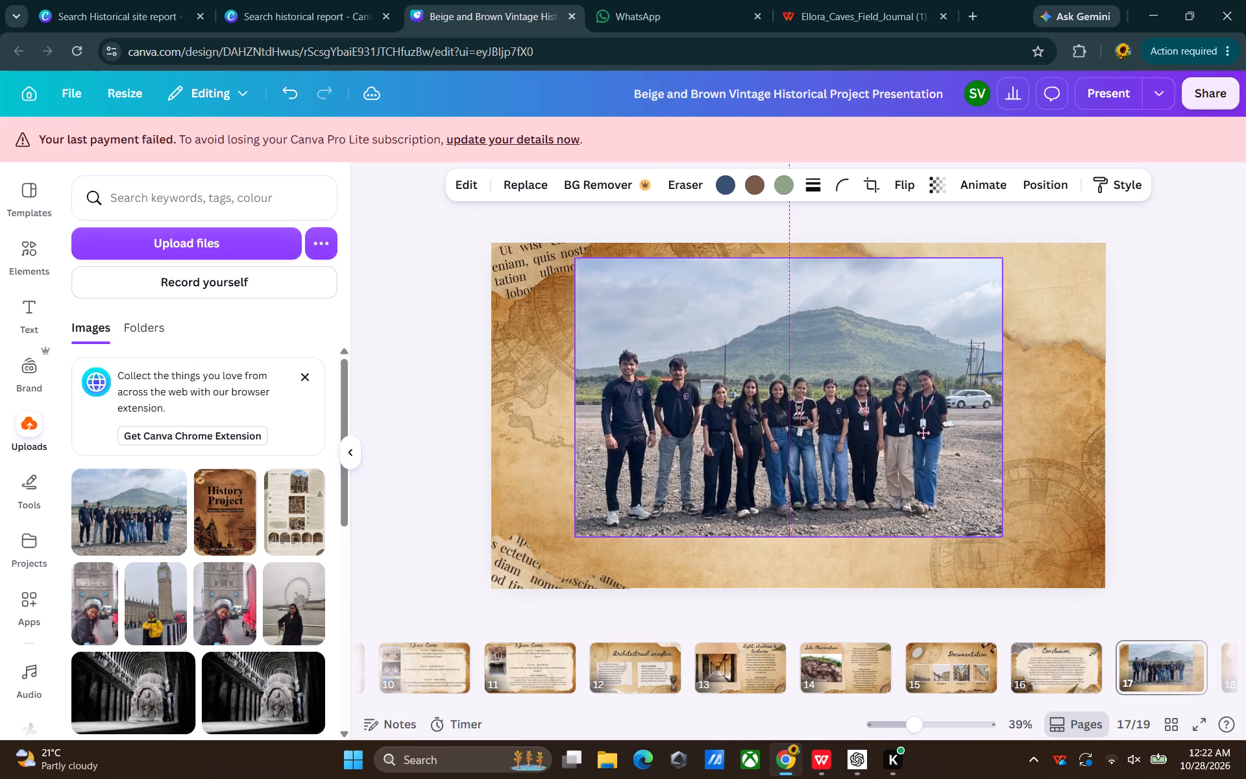
pyautogui.moveTo(923, 432); pyautogui.dragTo(923, 435)
pyautogui.click(916, 550)
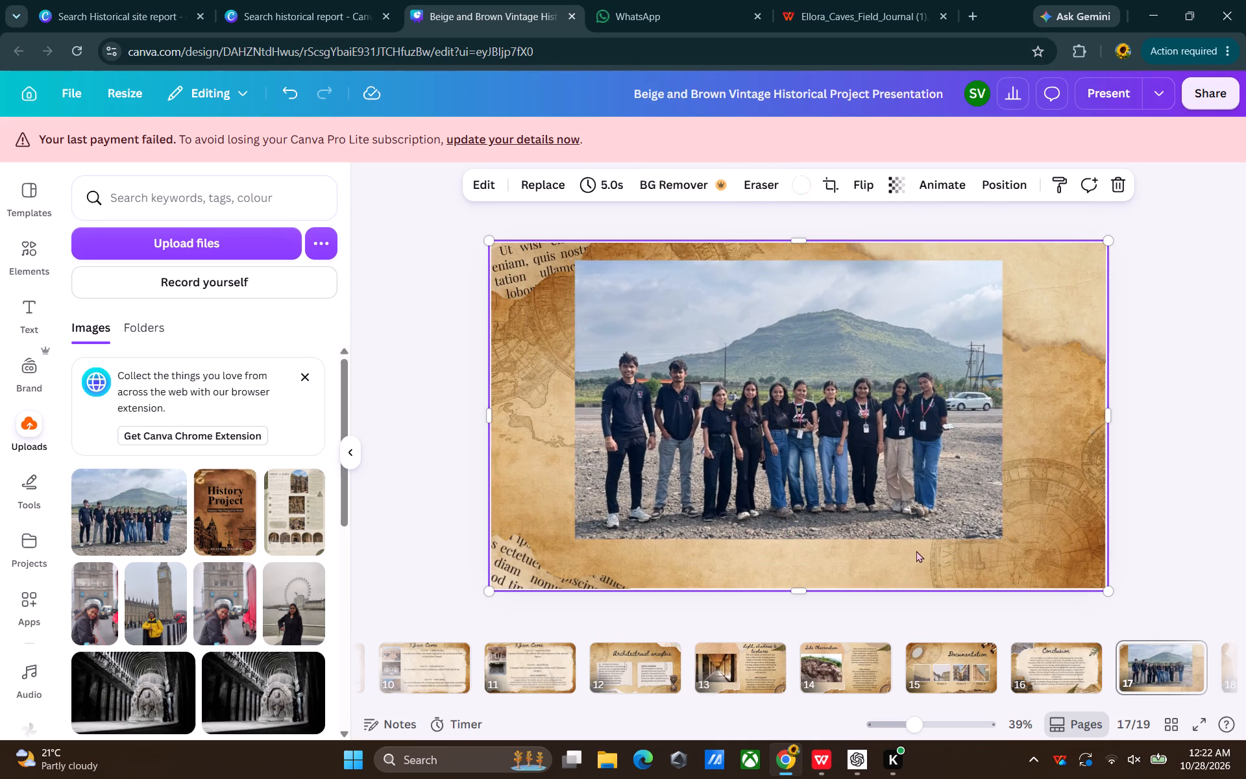
# Add a body-text box to page 17 over the group photo.
pyautogui.click(349, 451)
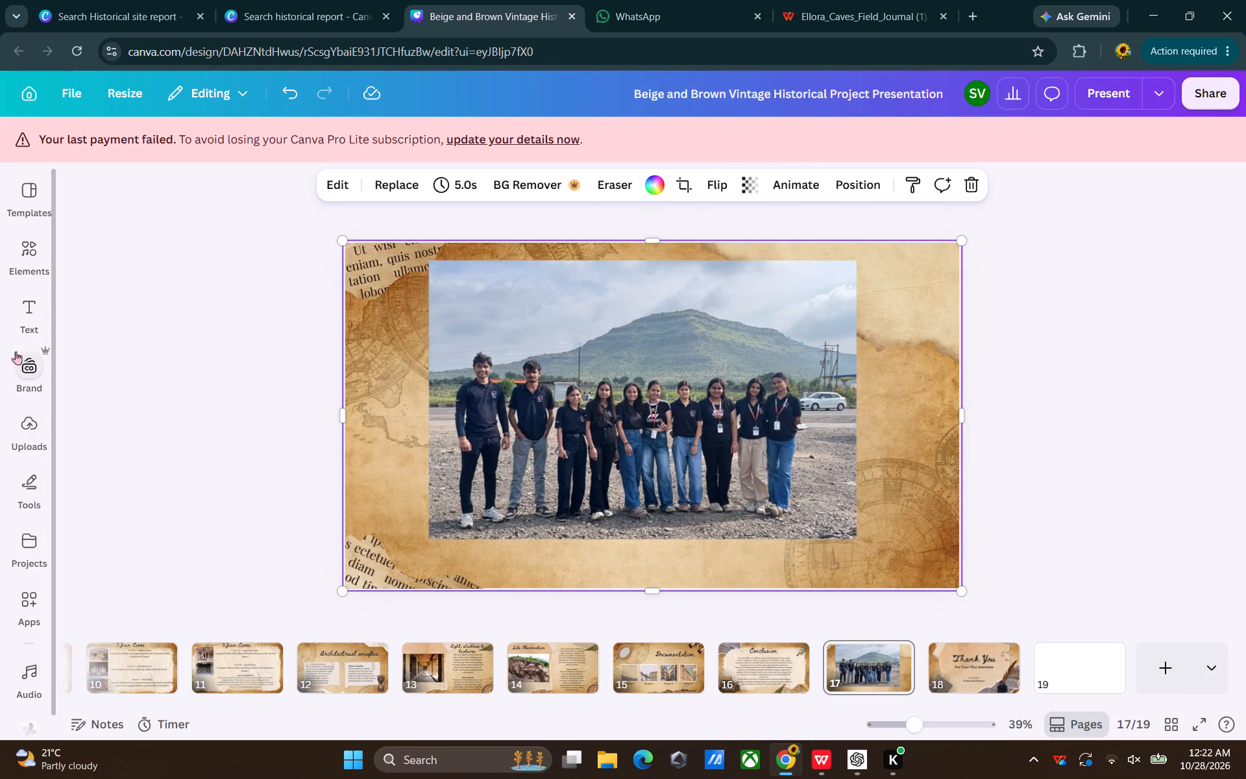
pyautogui.click(27, 316)
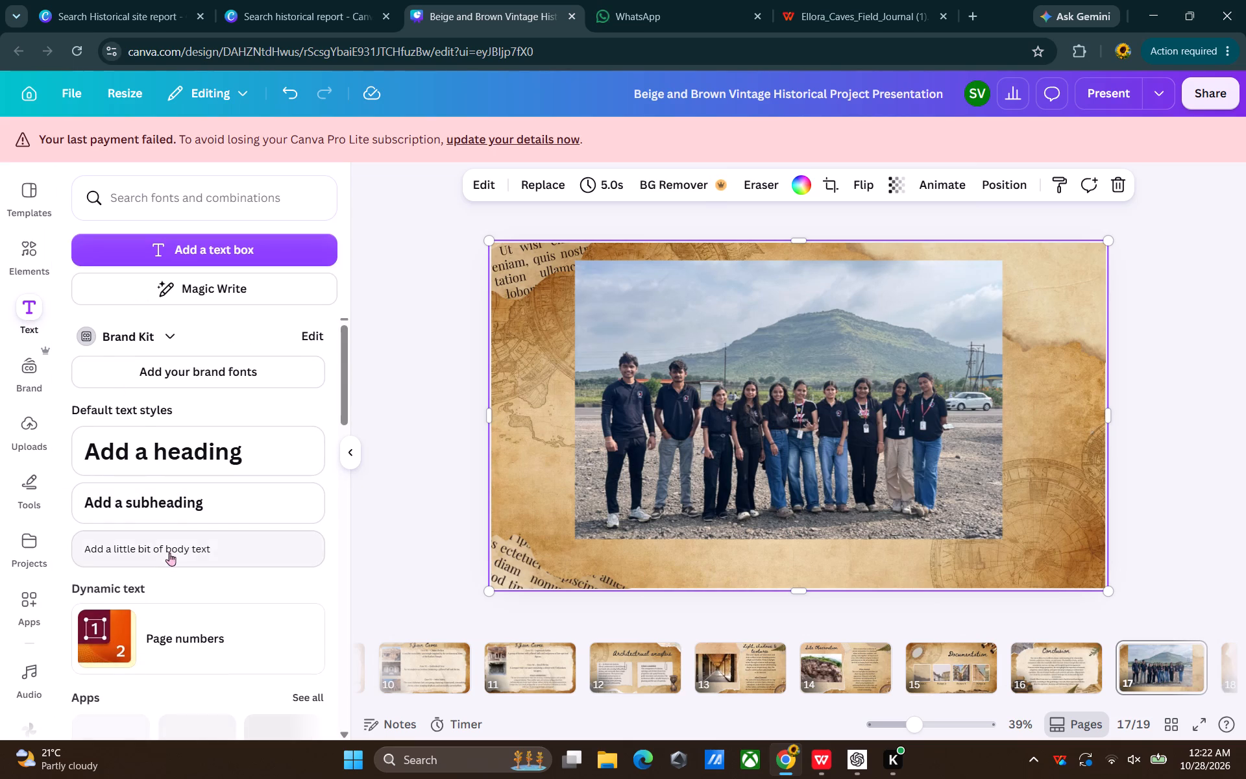
pyautogui.moveTo(169, 552); pyautogui.dragTo(263, 549)
pyautogui.click(263, 549)
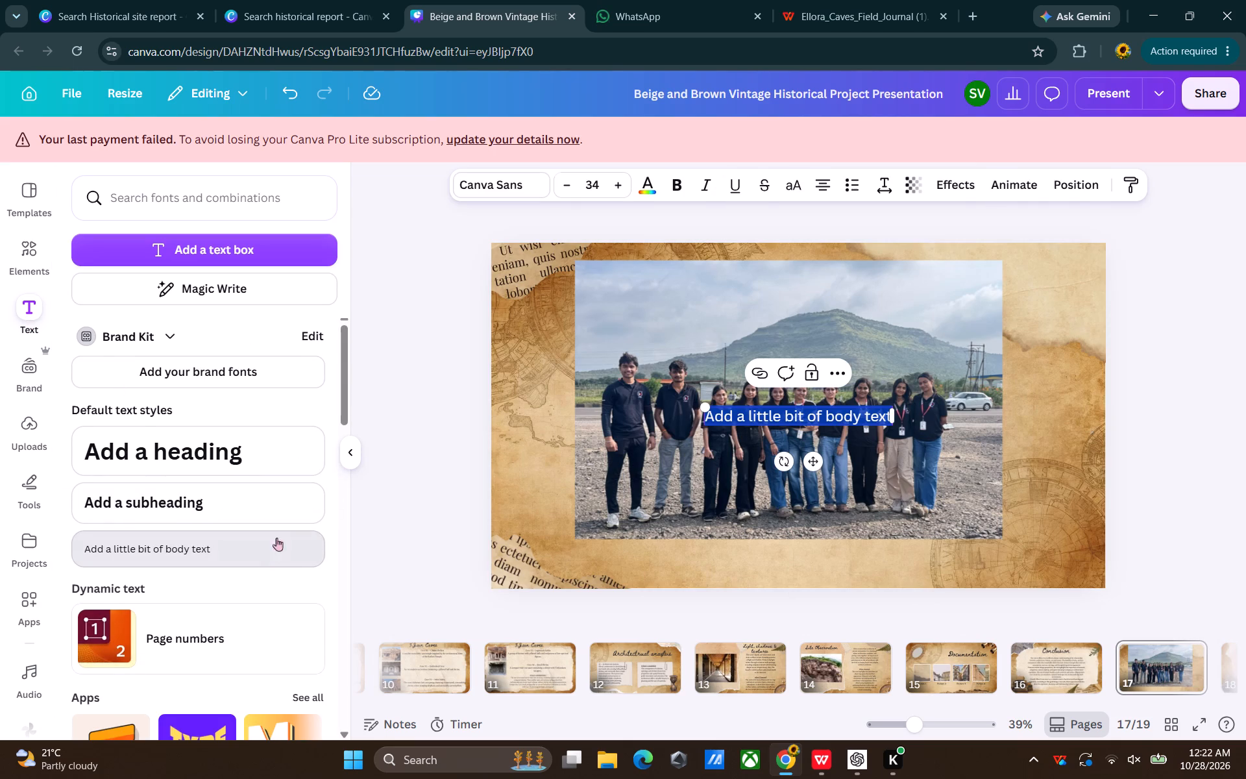
pyautogui.click(354, 446)
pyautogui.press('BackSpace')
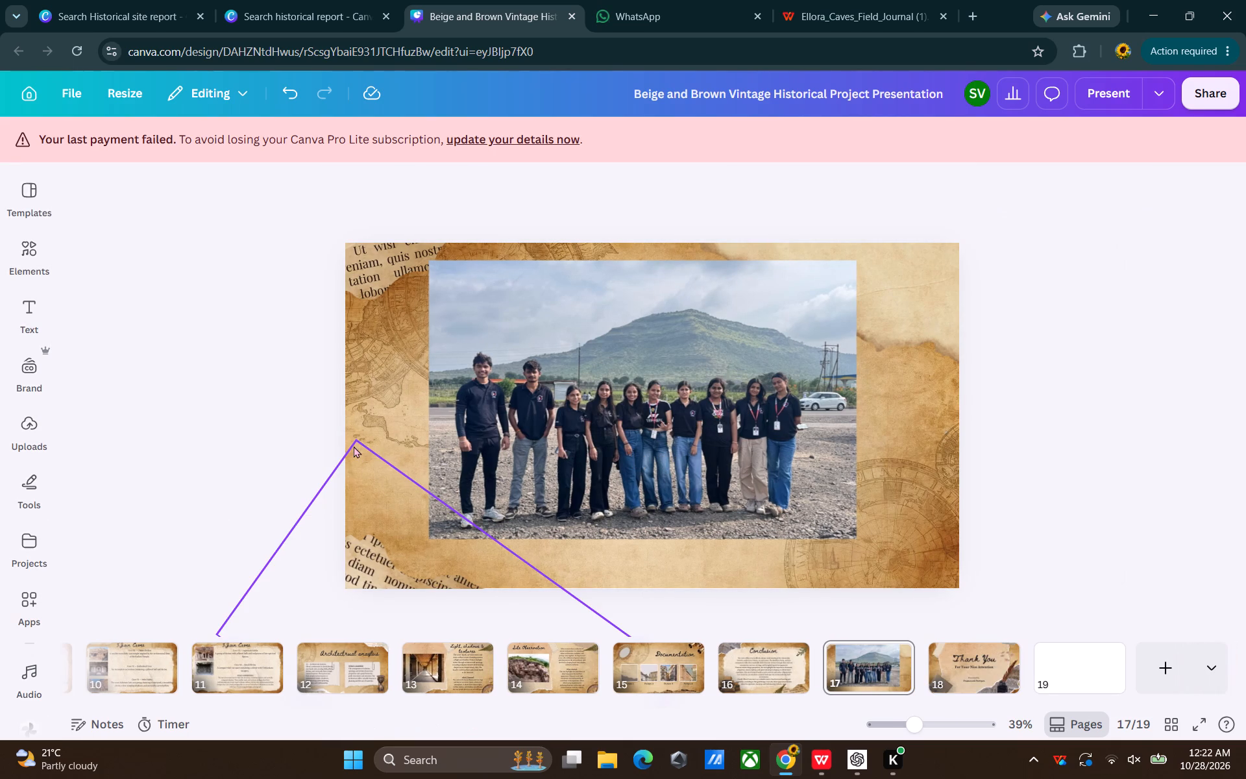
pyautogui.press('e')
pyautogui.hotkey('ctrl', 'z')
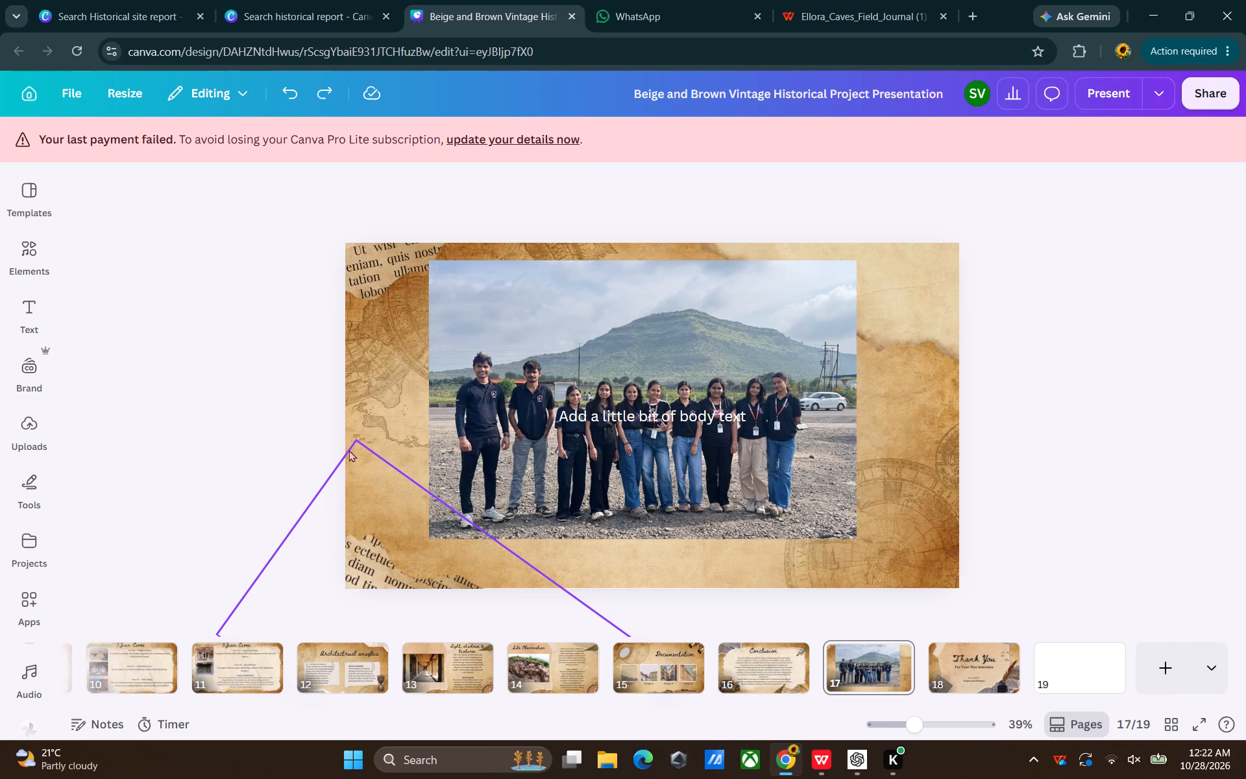
# Replace the new text box's placeholder with the caption "ELLORA CAVES : 2K26 HISTORICAL SITE VISIT".
pyautogui.click(600, 410)
pyautogui.doubleClick(600, 410)
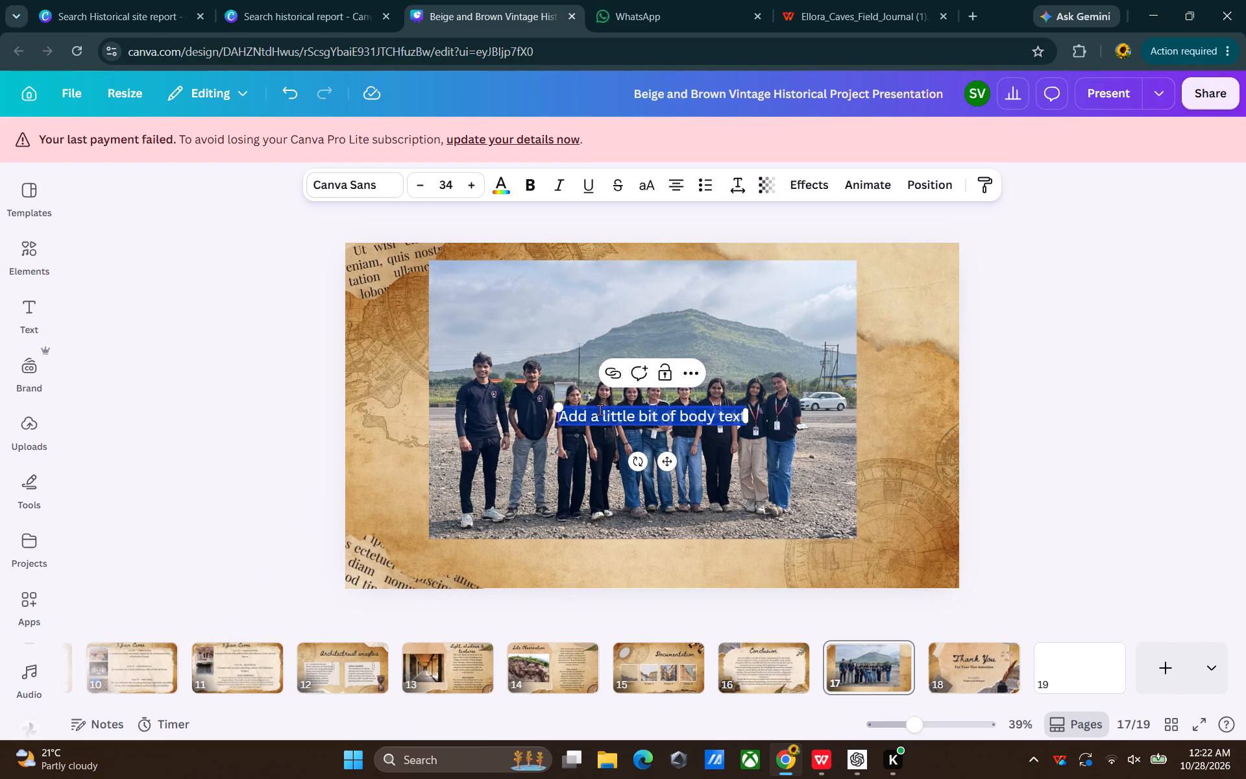
pyautogui.press('BackSpace')
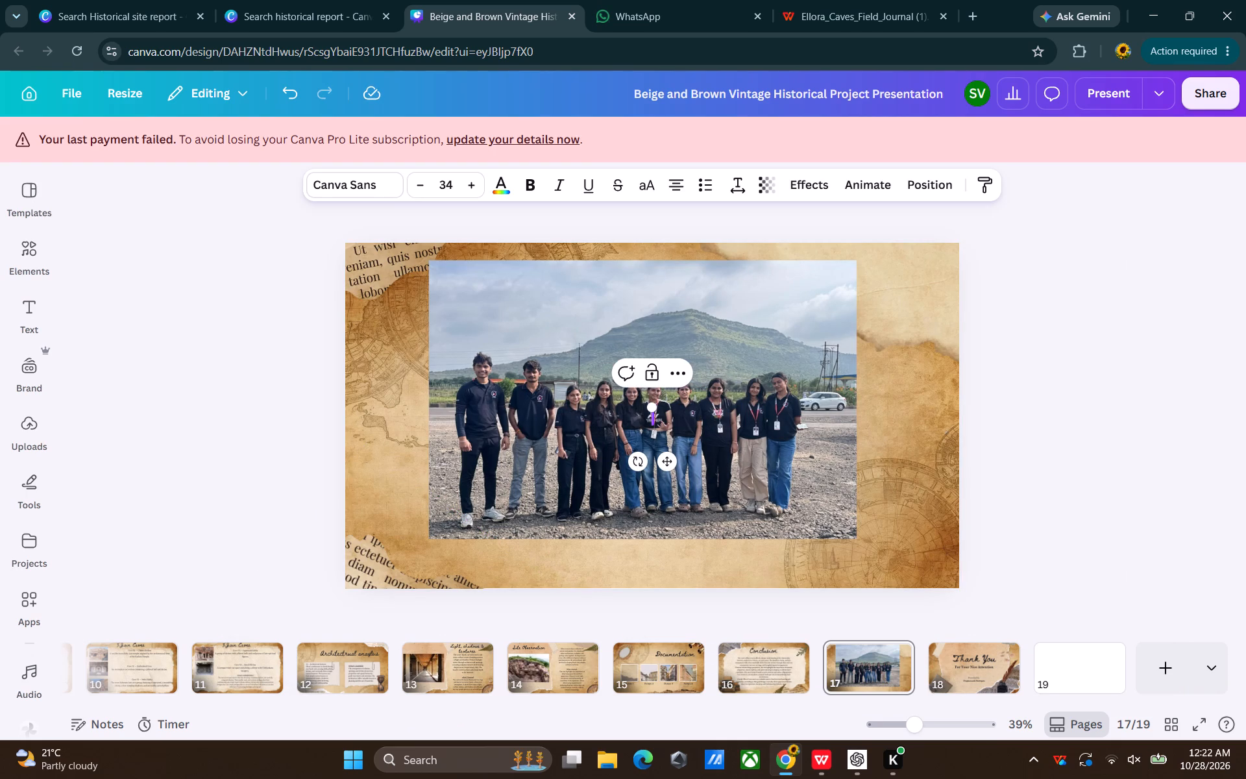
pyautogui.write('ELLORA CAVES')
pyautogui.press('space')
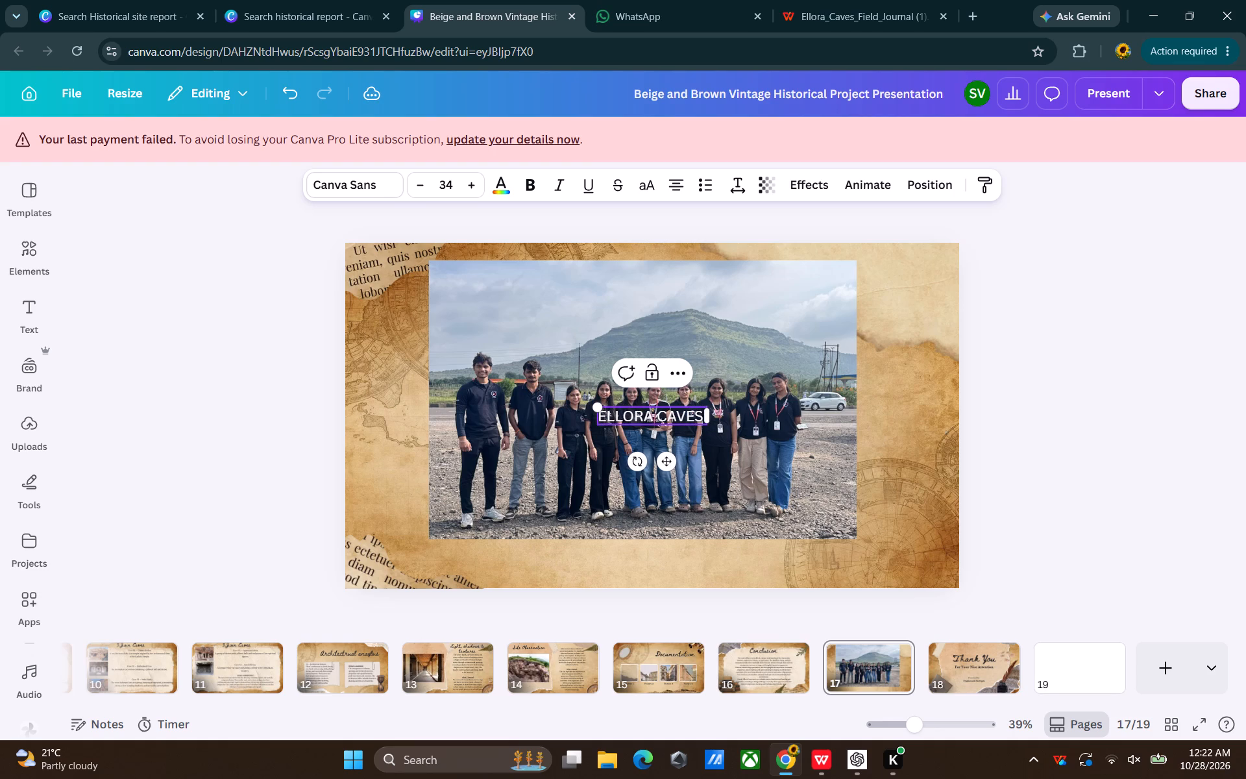
pyautogui.hotkey('shift', ':')
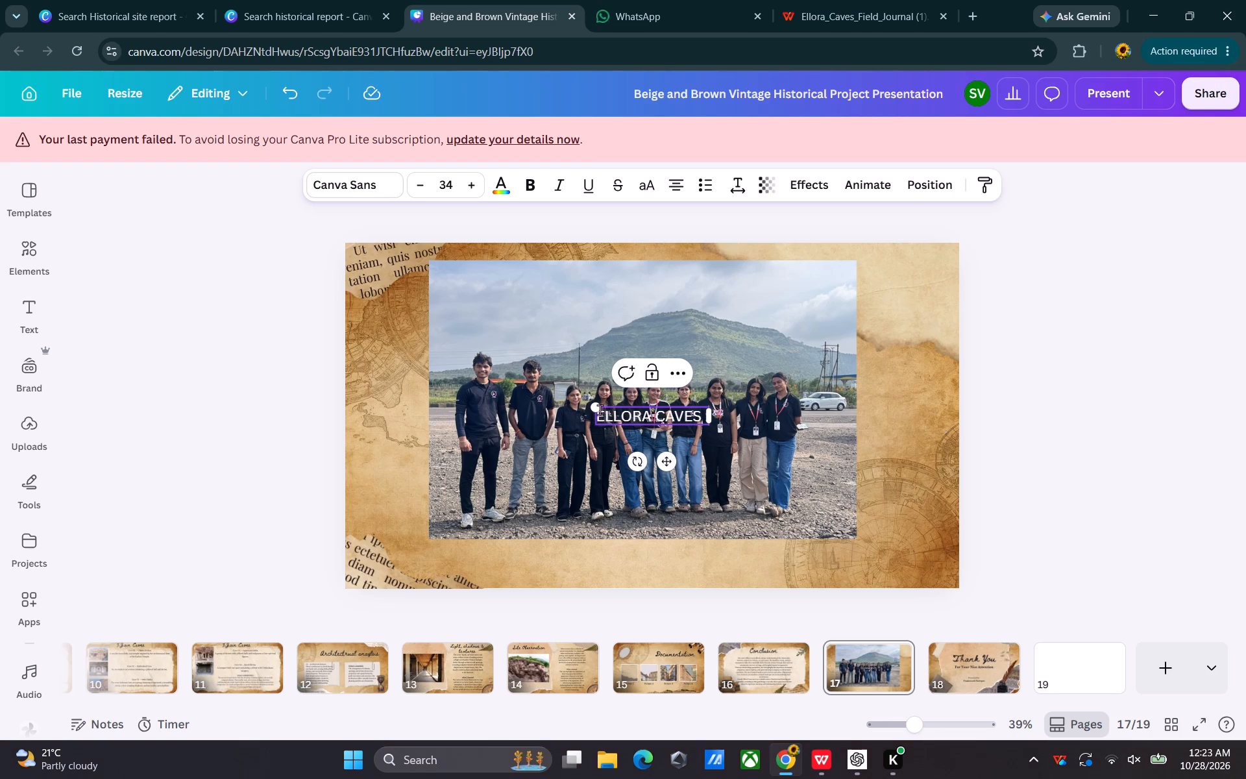
pyautogui.press('space')
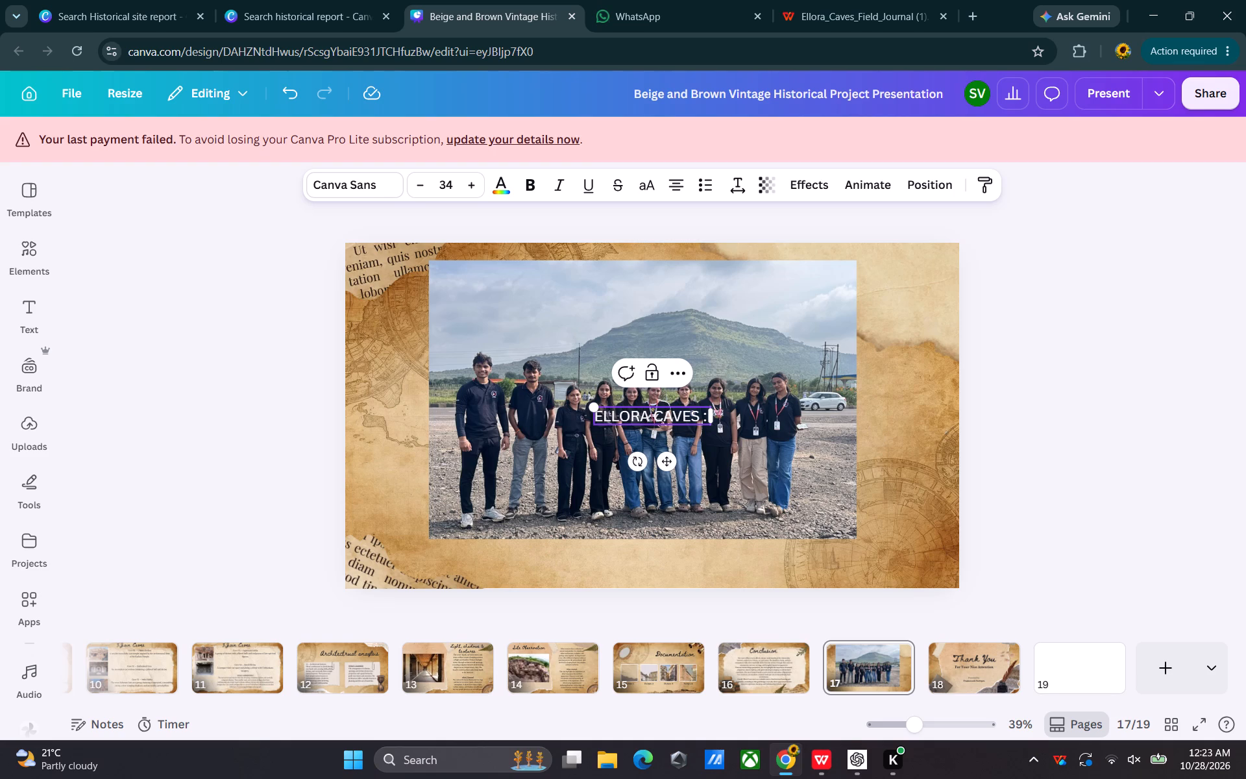
pyautogui.press('Right')
pyautogui.press('Right')
pyautogui.press('Right')
pyautogui.press('2')
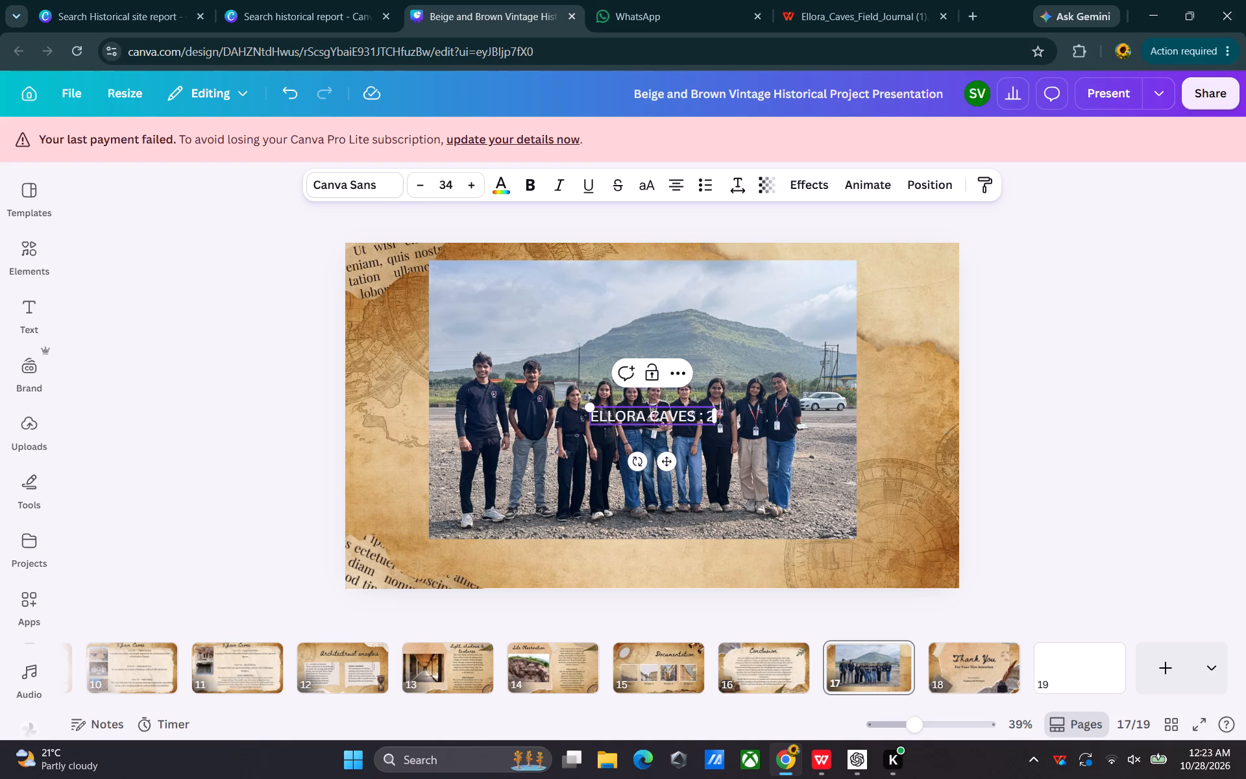
pyautogui.press('k')
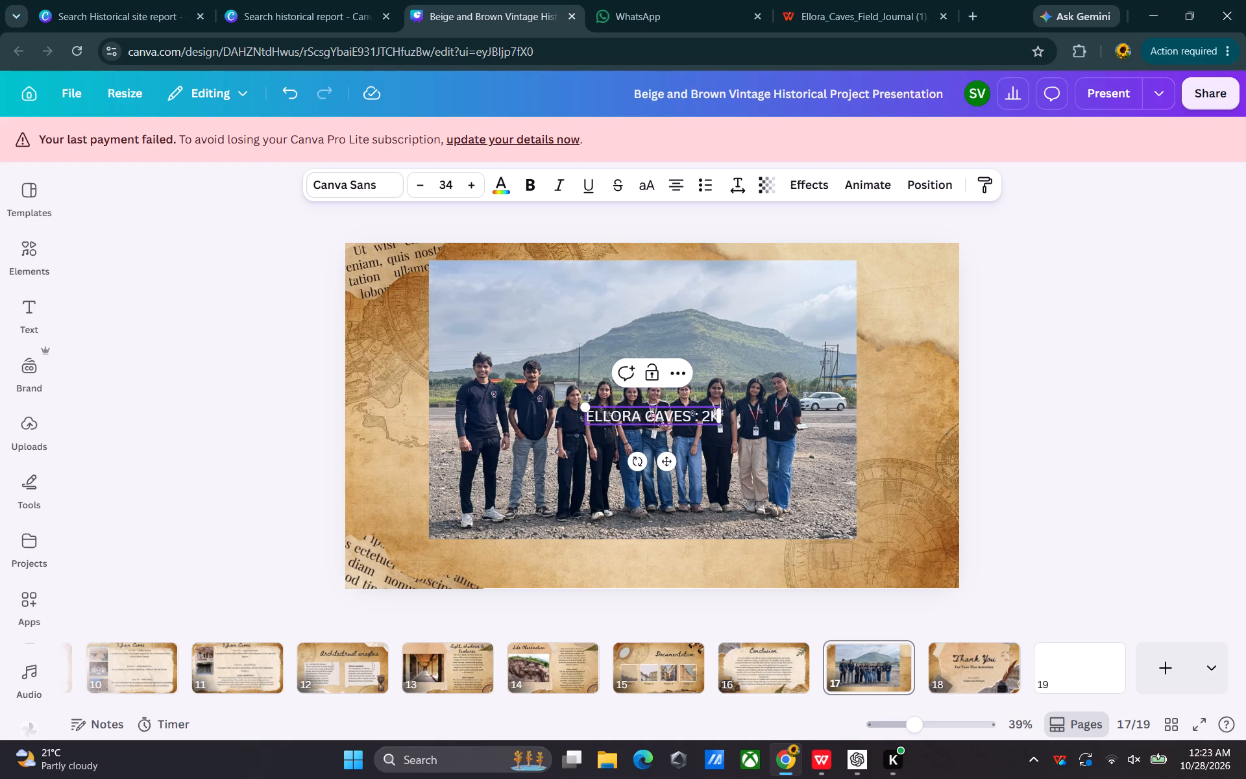
pyautogui.write('26')
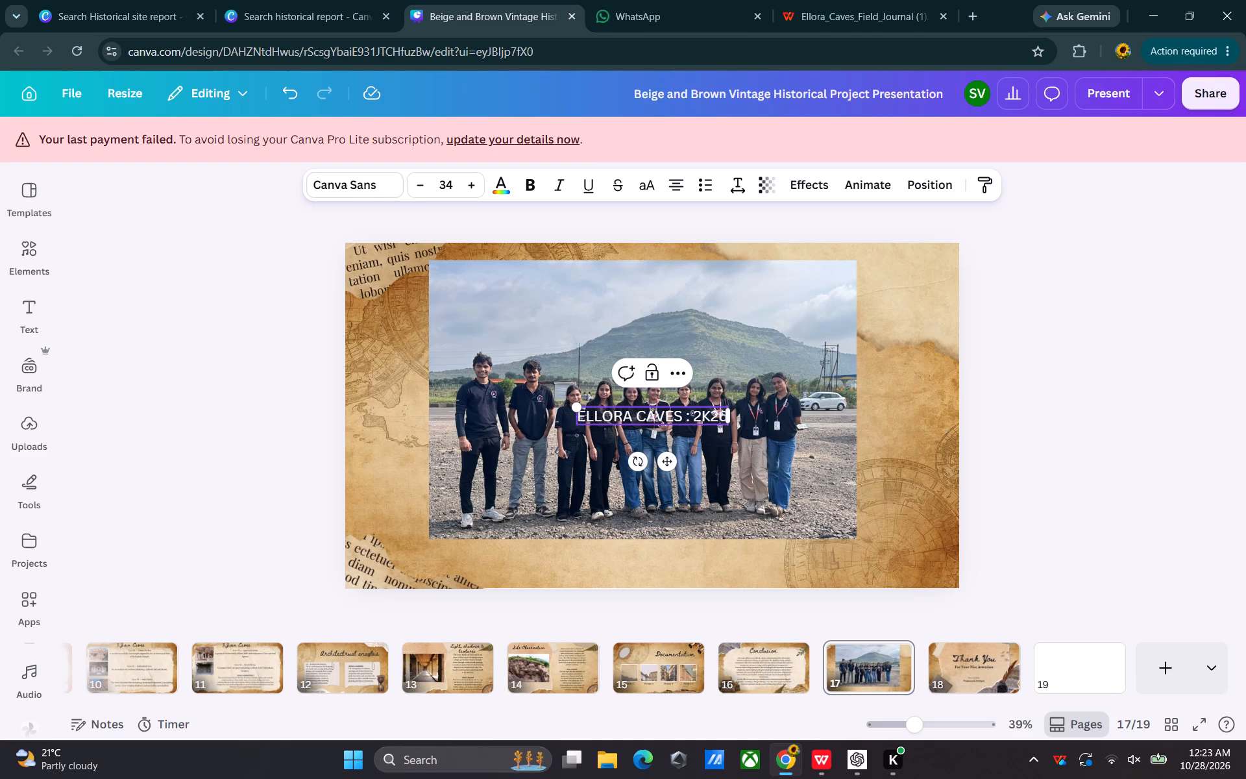
pyautogui.press('space')
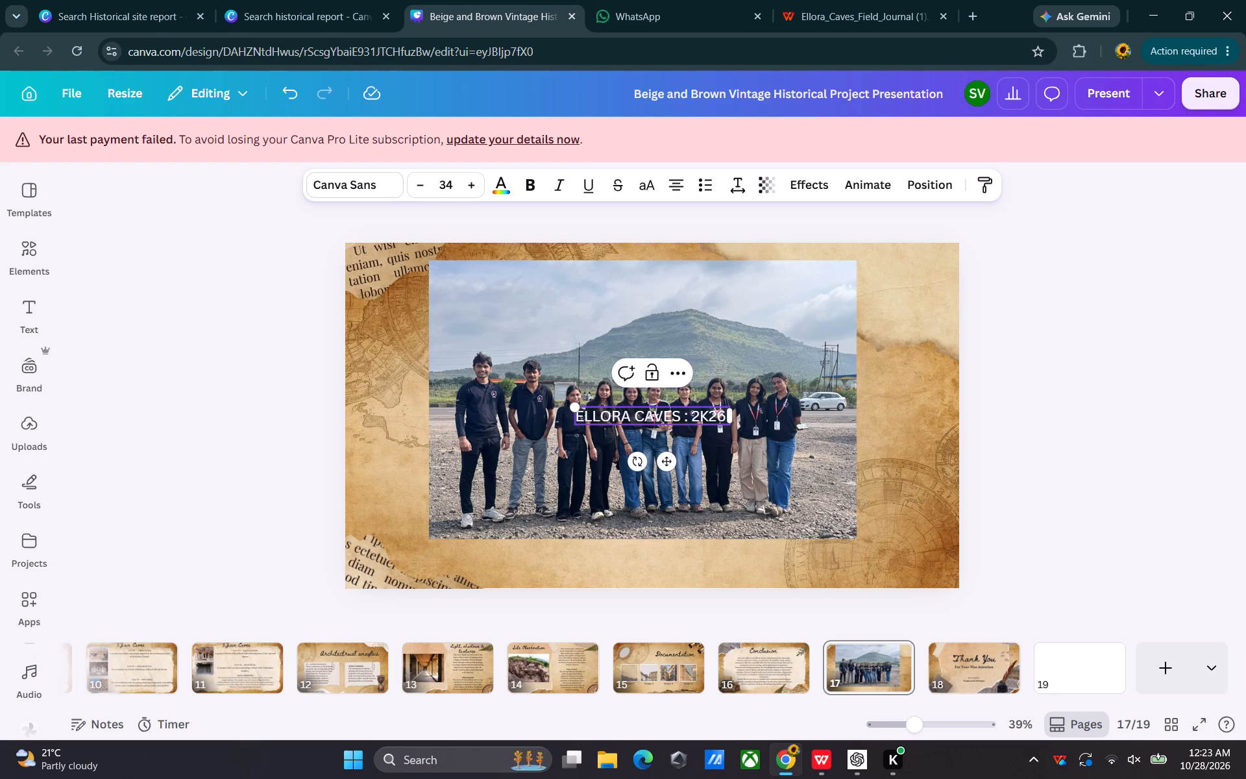
pyautogui.write('HISTORICAL')
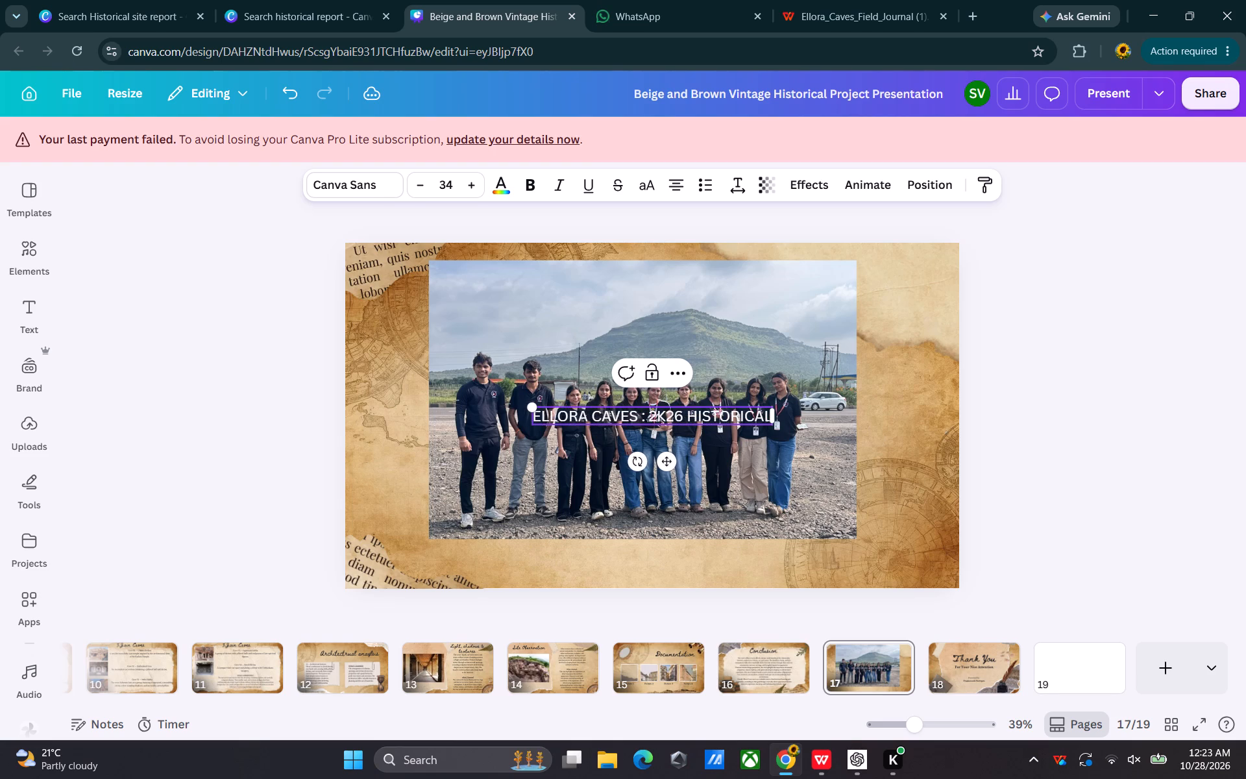
pyautogui.press('space')
pyautogui.write('SITE')
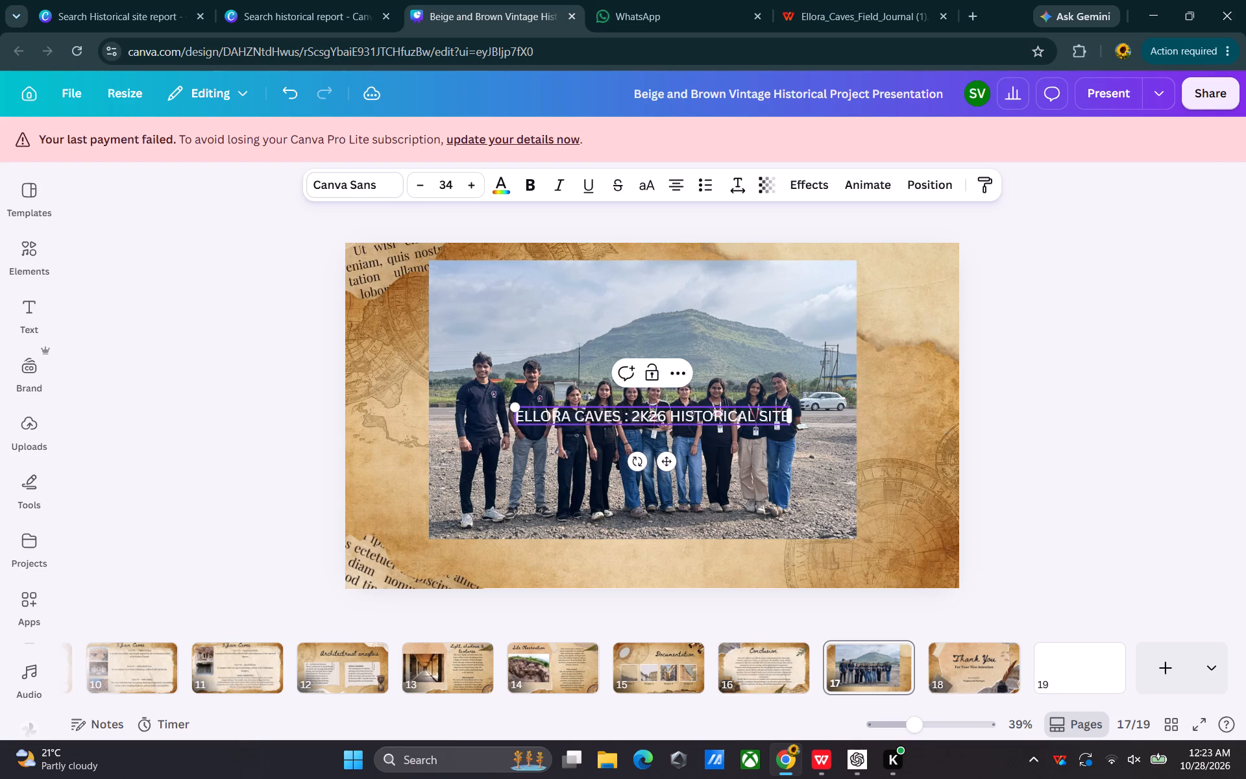
pyautogui.press('space')
pyautogui.write('VISIT')
# Try the Beth Ellen font on the caption and settle on Ruwudu.
pyautogui.click(369, 182)
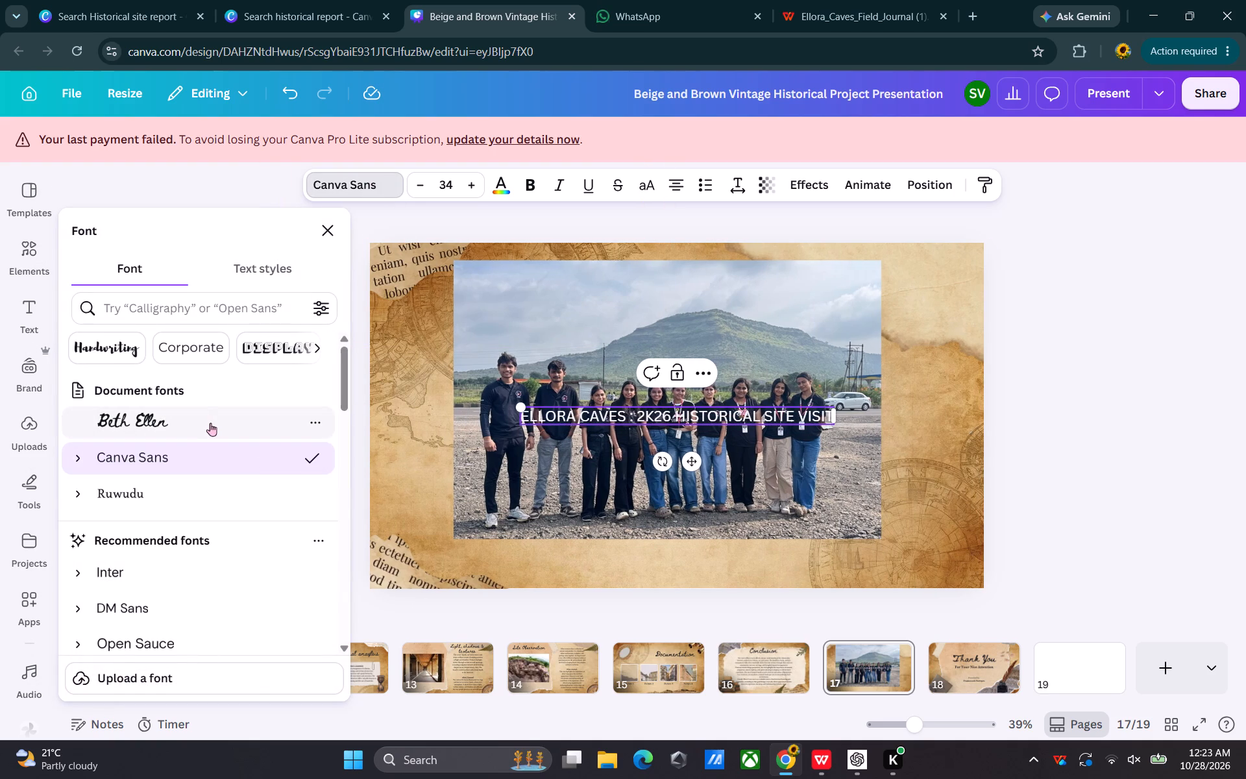
pyautogui.click(211, 423)
pyautogui.click(202, 473)
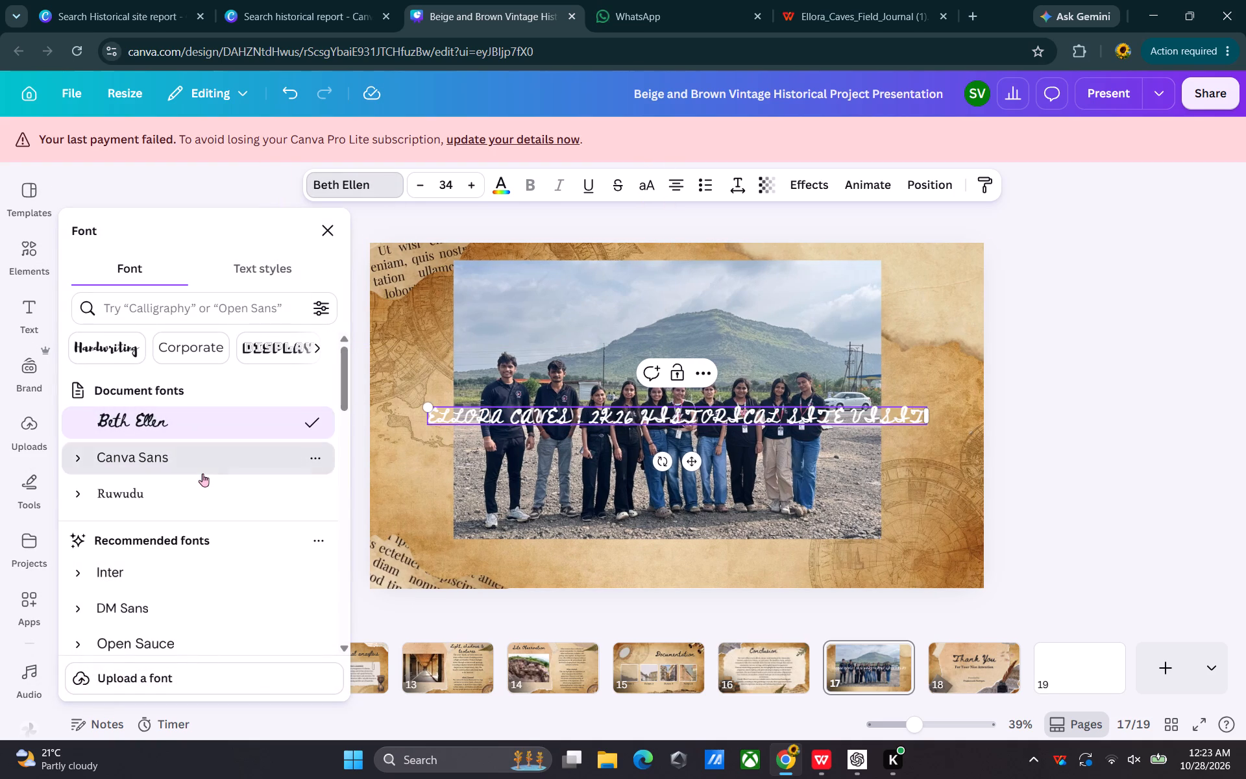
pyautogui.click(197, 496)
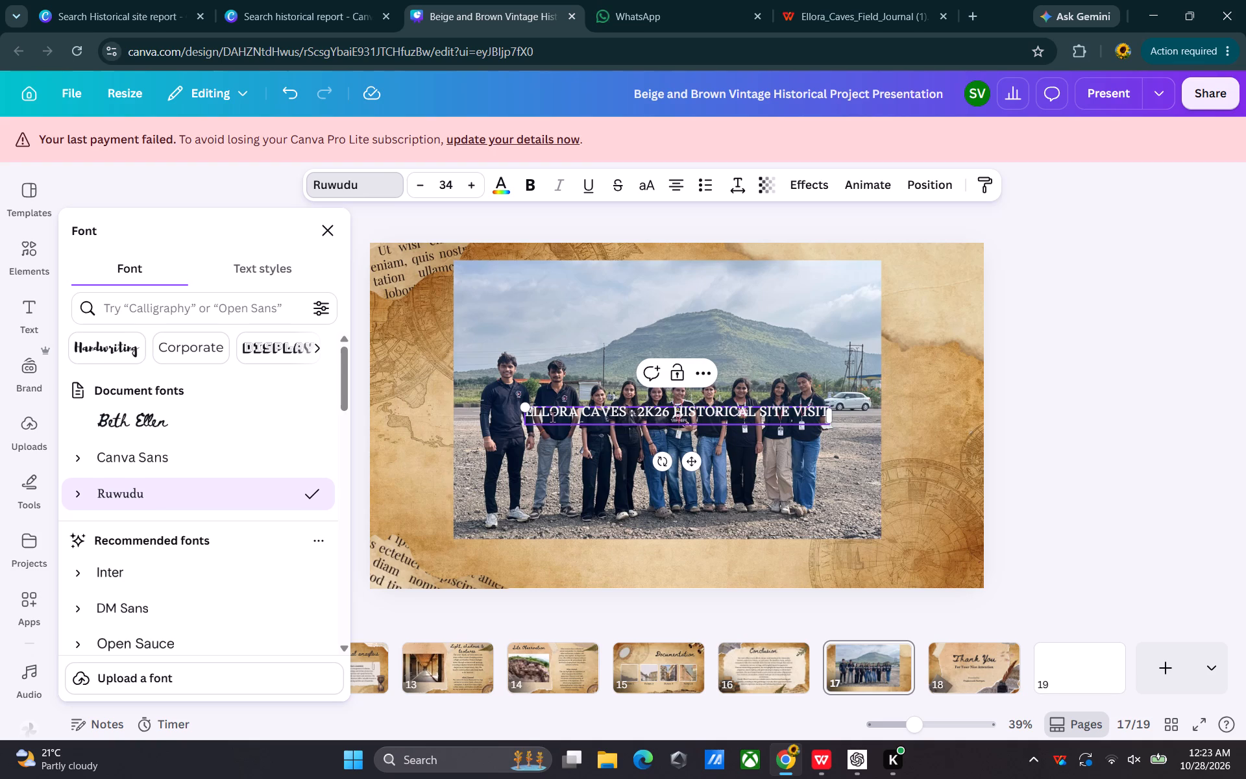
# Move the caption down to sit centred just below the group photo.
pyautogui.moveTo(550, 426); pyautogui.dragTo(541, 488)
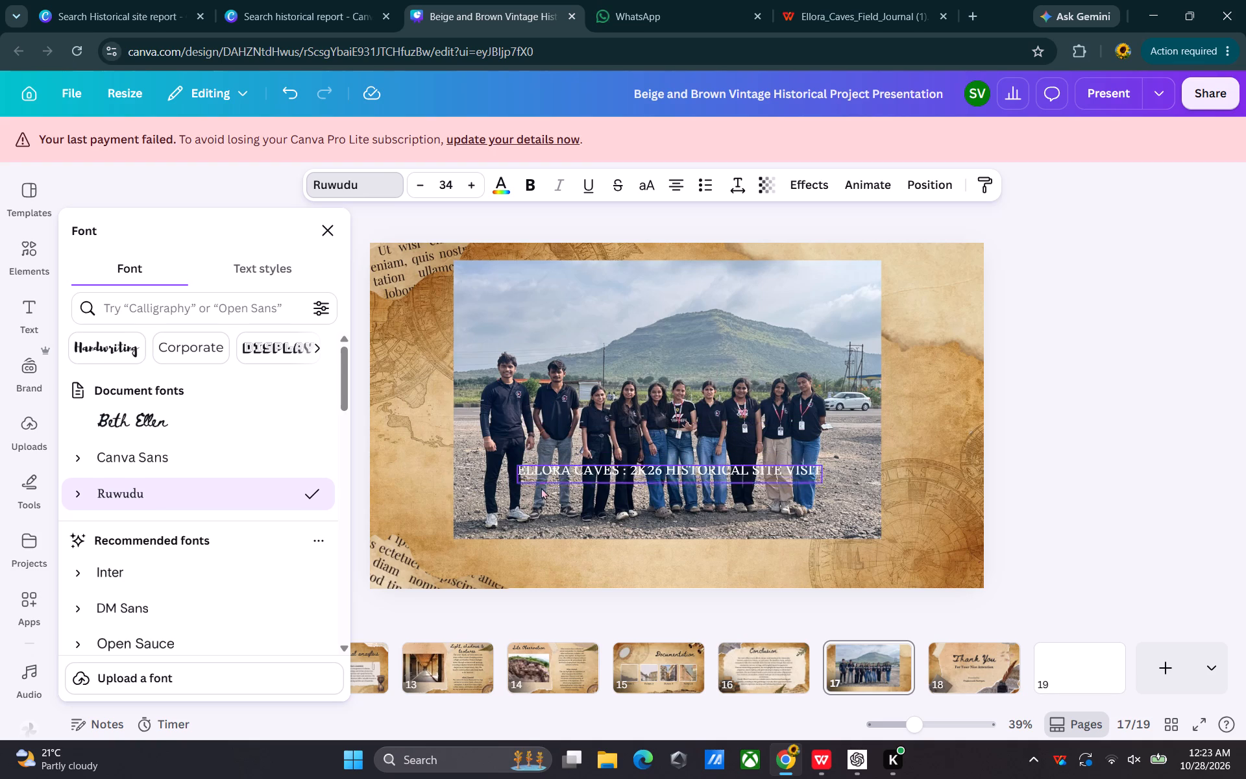
pyautogui.moveTo(541, 488); pyautogui.dragTo(554, 571)
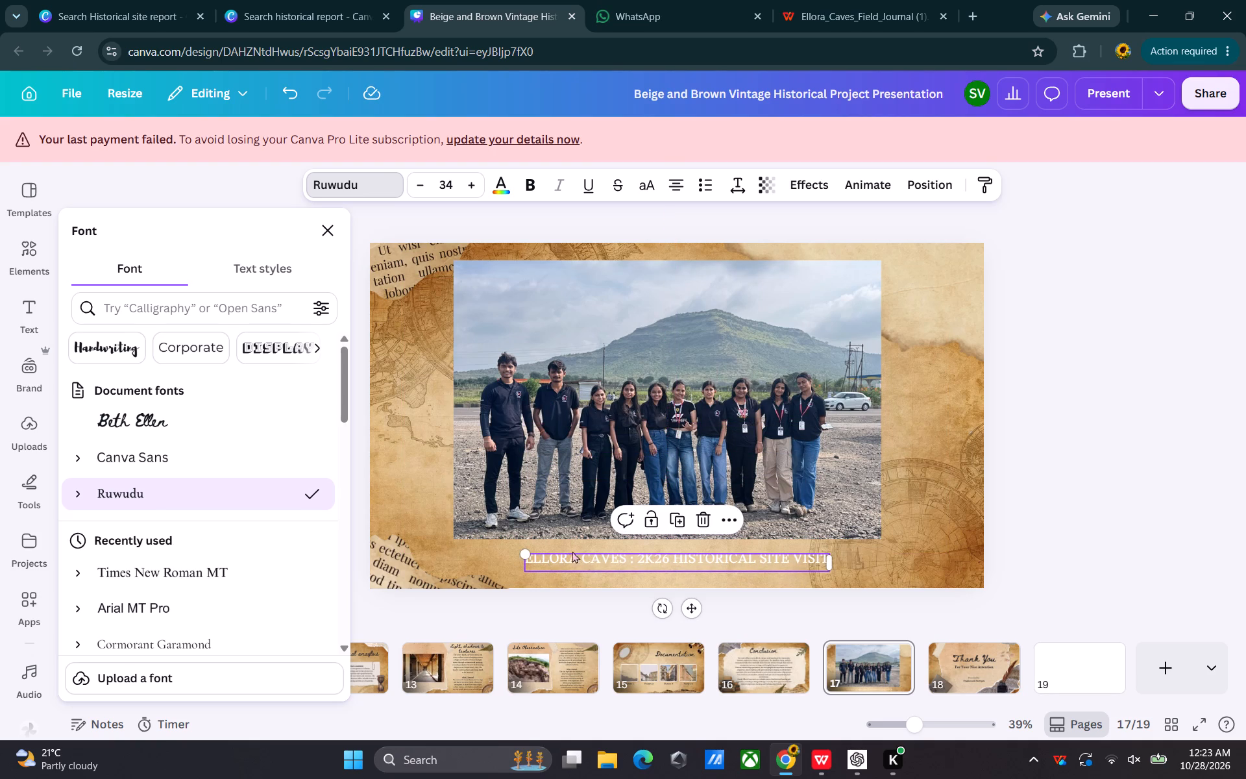
# Recolour the caption from "ELLORA" through "VISI" in the design's dark red, after trying black.
pyautogui.doubleClick(819, 555)
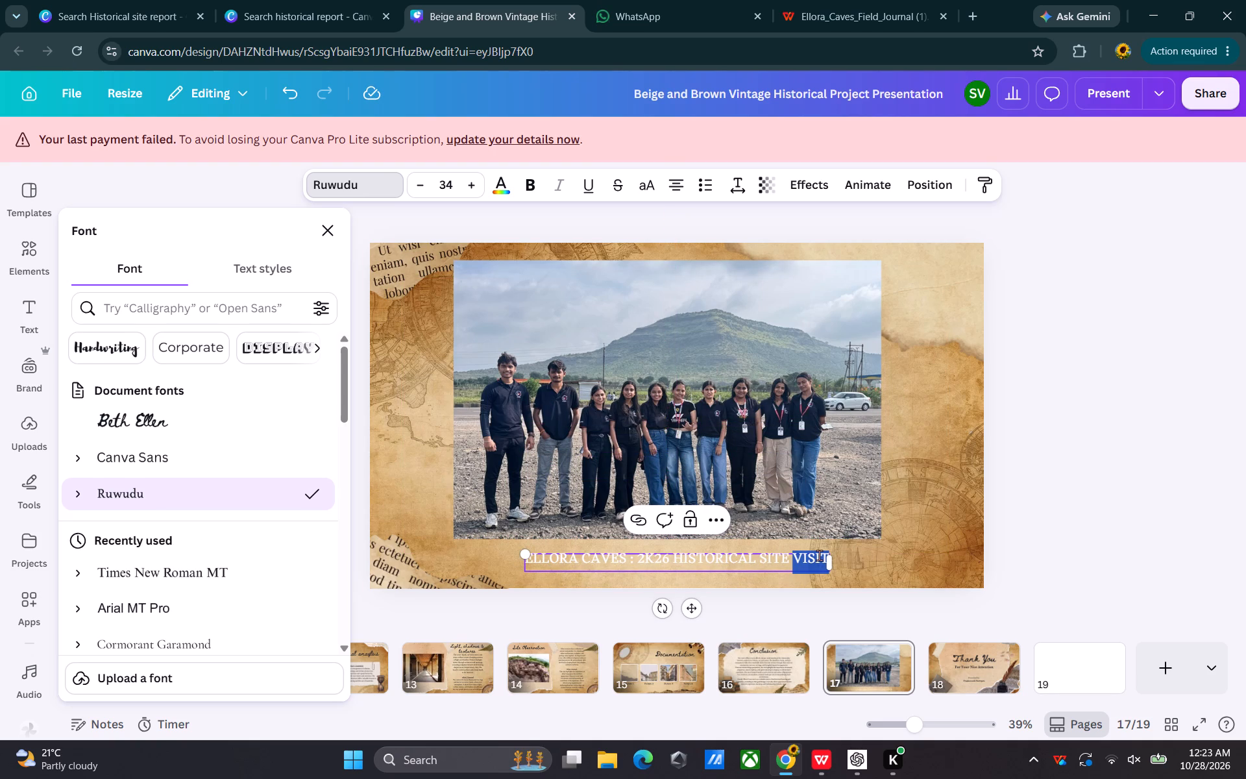
pyautogui.click(822, 558)
pyautogui.moveTo(822, 558); pyautogui.dragTo(793, 558)
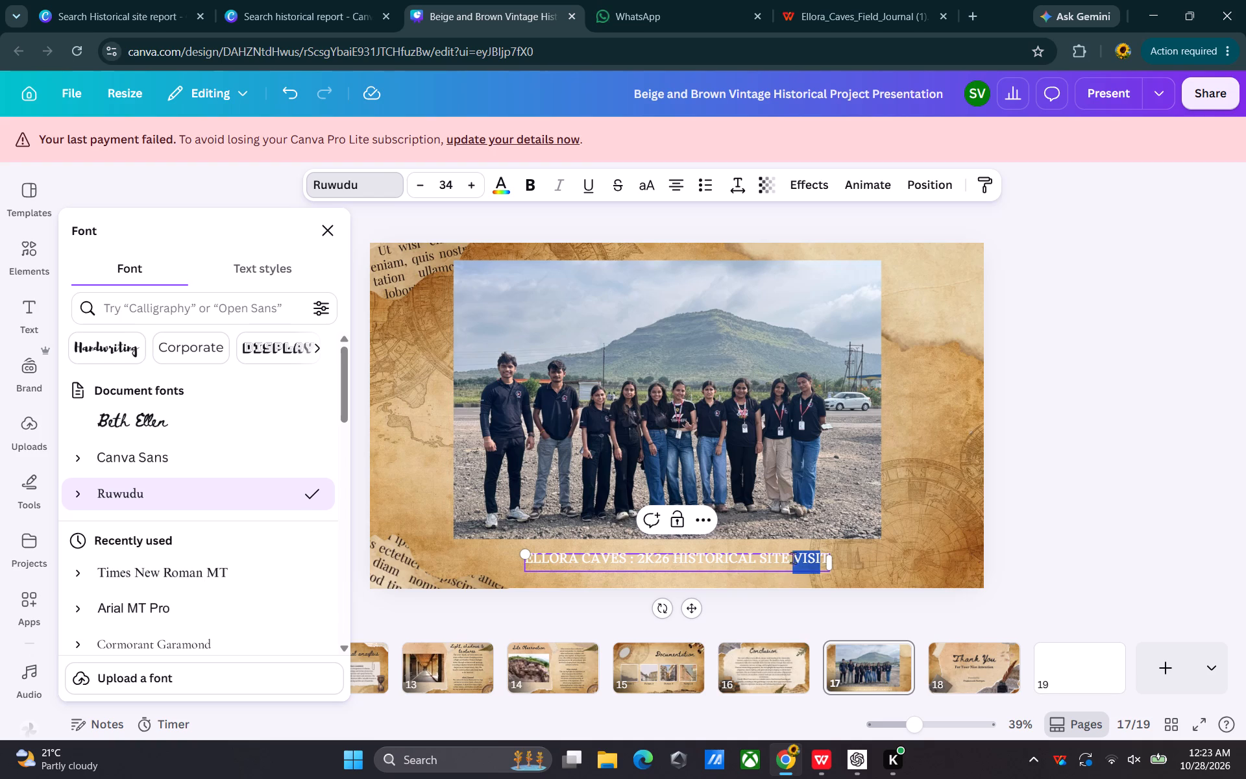
pyautogui.moveTo(793, 558); pyautogui.dragTo(524, 565)
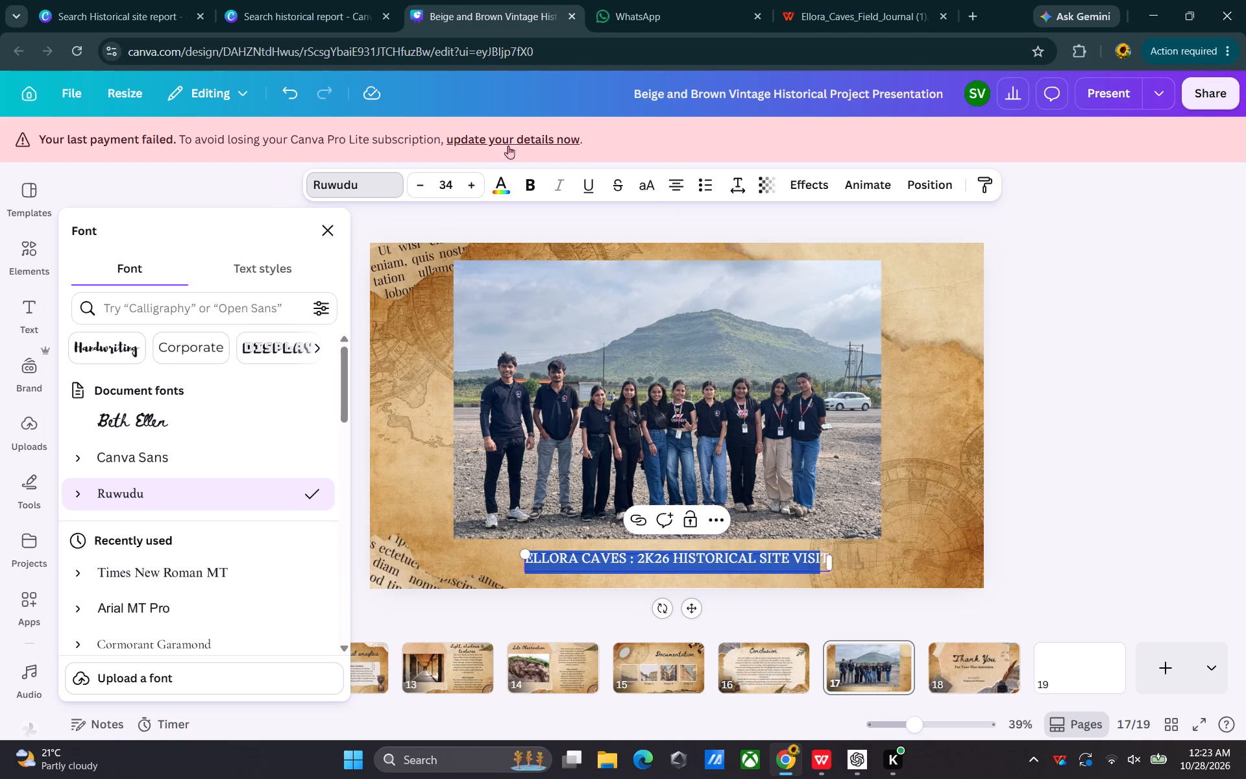
pyautogui.click(499, 195)
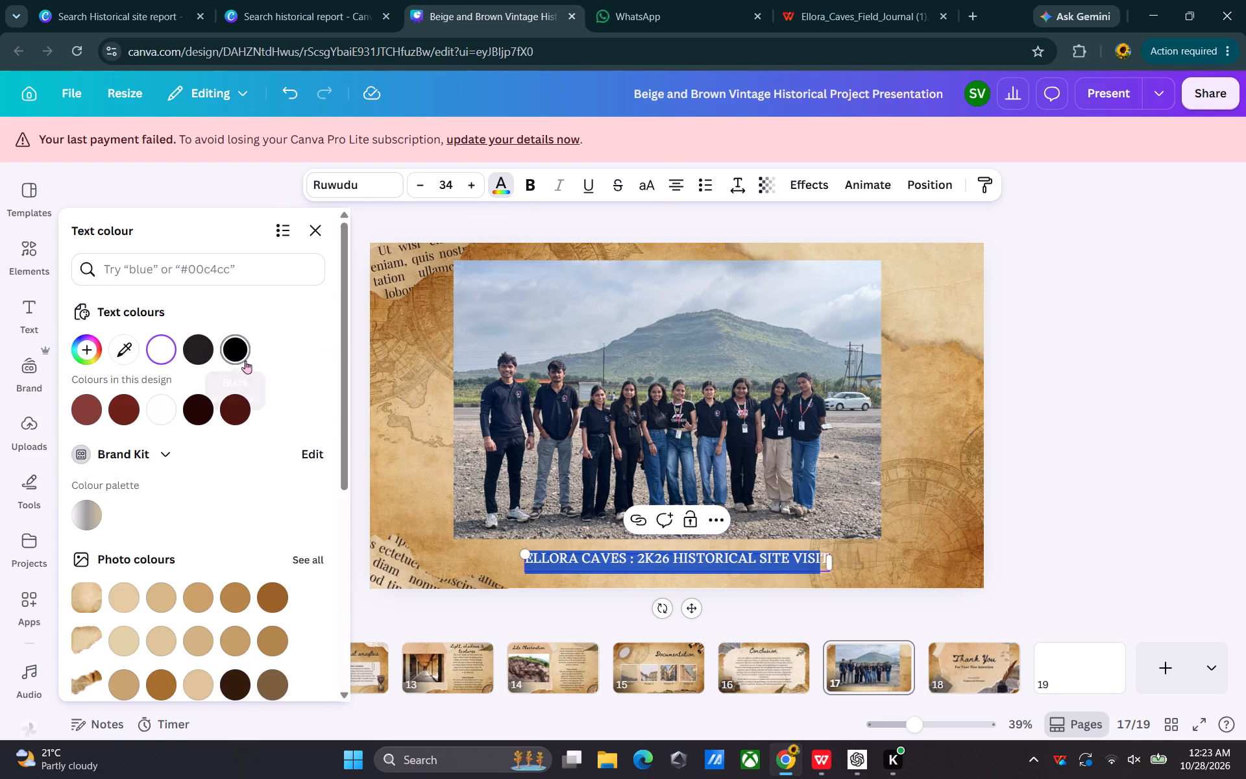
pyautogui.click(245, 360)
pyautogui.click(239, 408)
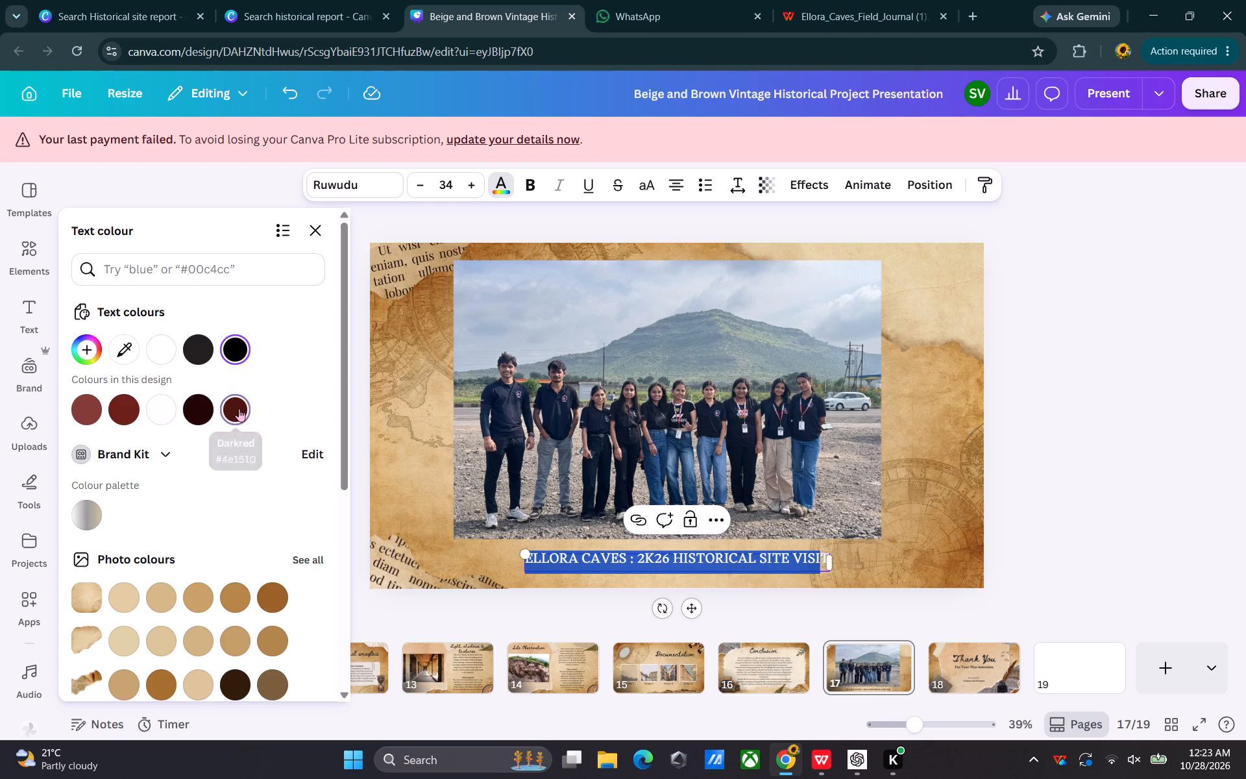
pyautogui.click(1040, 465)
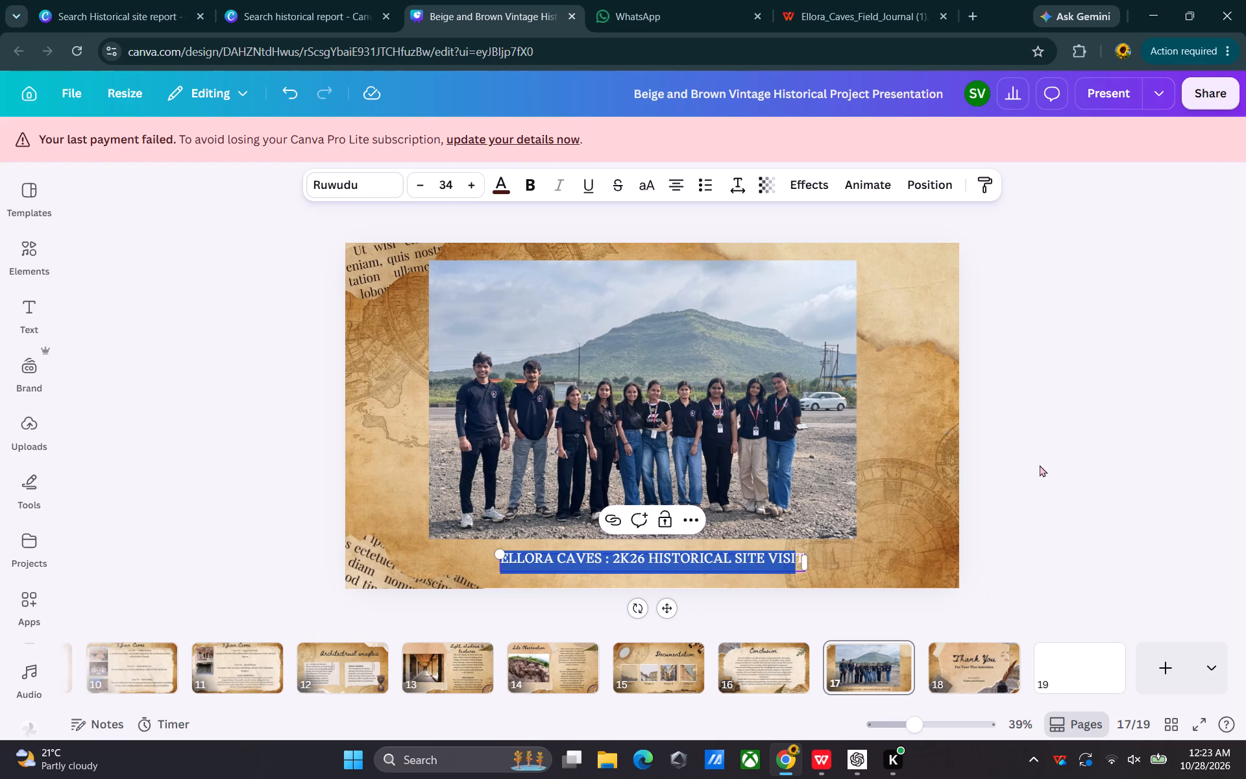
pyautogui.click(939, 497)
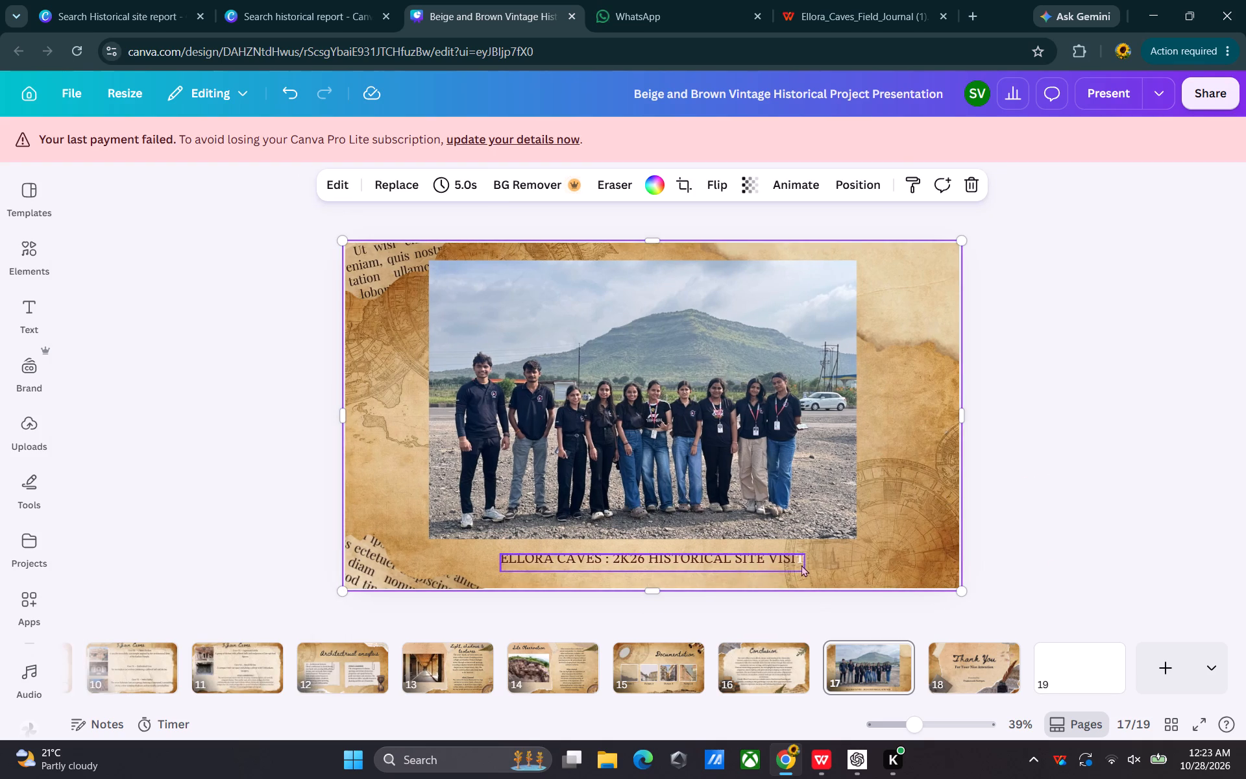
# Apply the same dark red to the final "T" of "VISIT" in the caption.
pyautogui.click(801, 558)
pyautogui.click(801, 558)
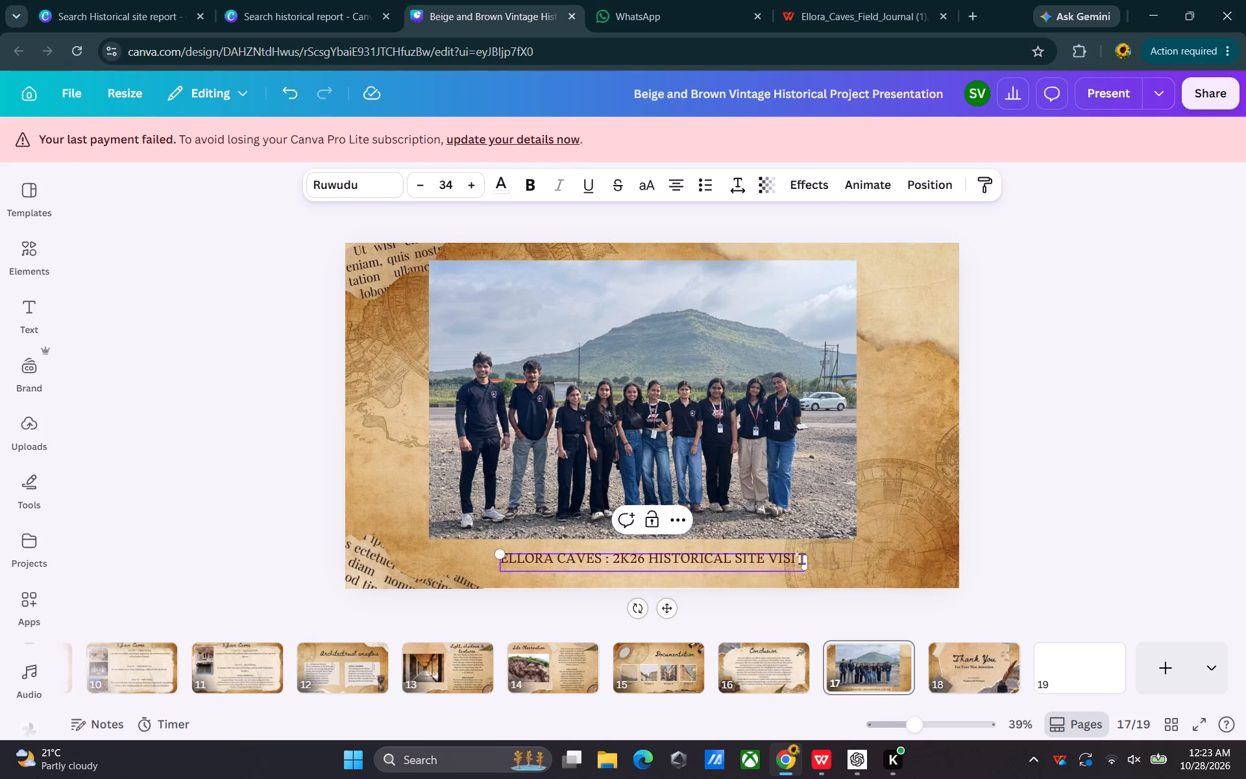
pyautogui.moveTo(801, 558); pyautogui.dragTo(794, 558)
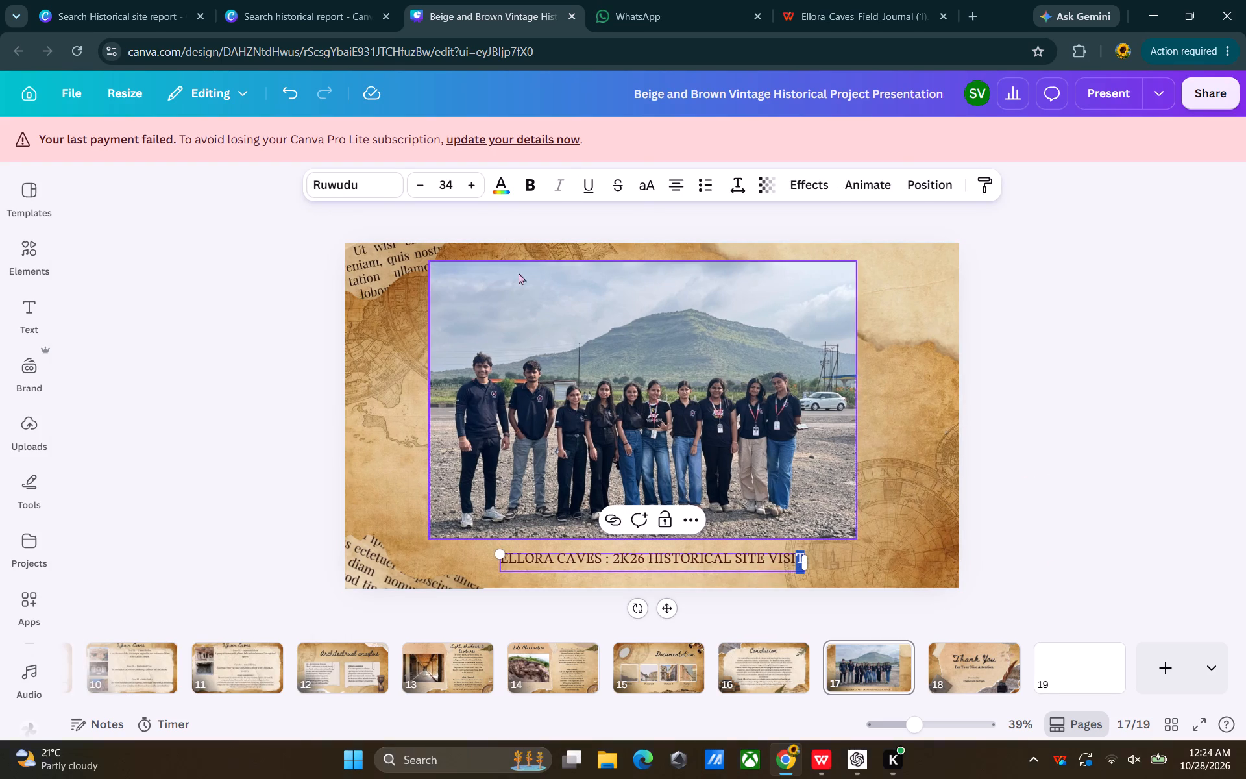
pyautogui.click(495, 193)
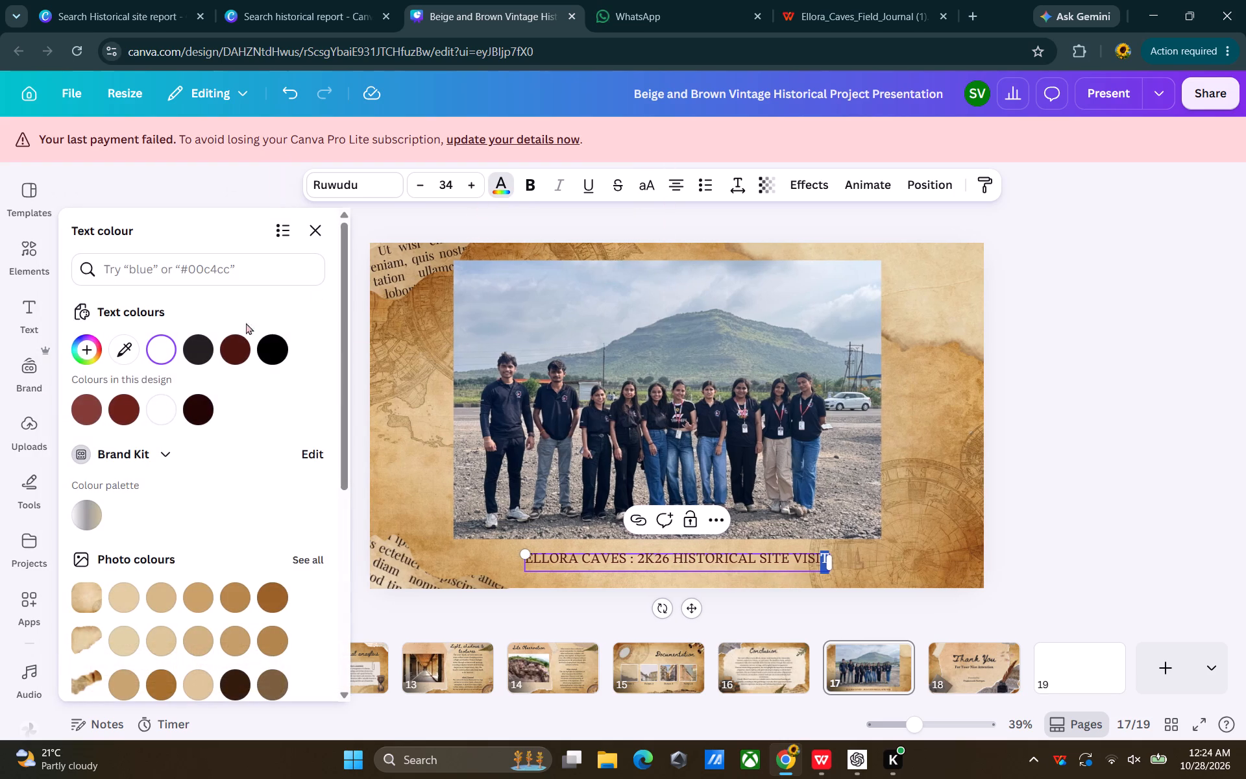
pyautogui.click(232, 343)
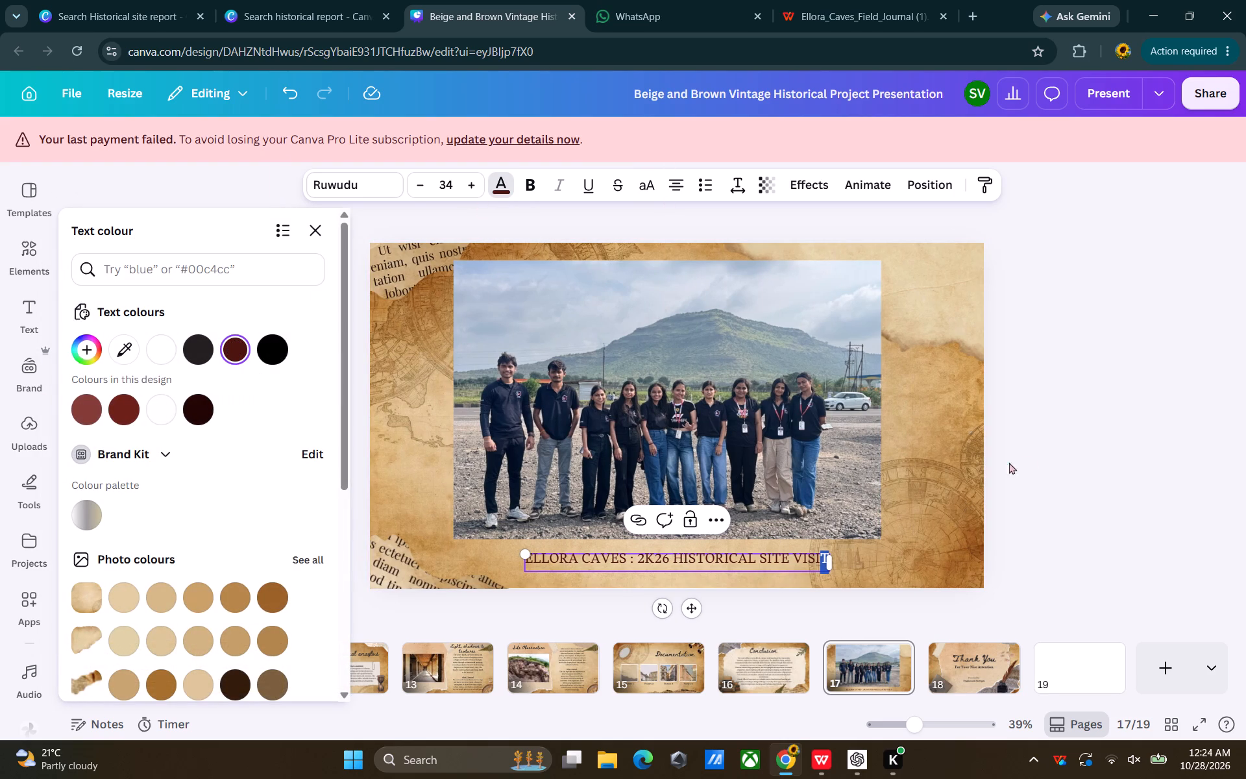
# Replace "Framework Partners" under "Presented by" on the Thank You slide with the presenter's full name in capitals.
pyautogui.click(1036, 456)
pyautogui.click(1036, 456)
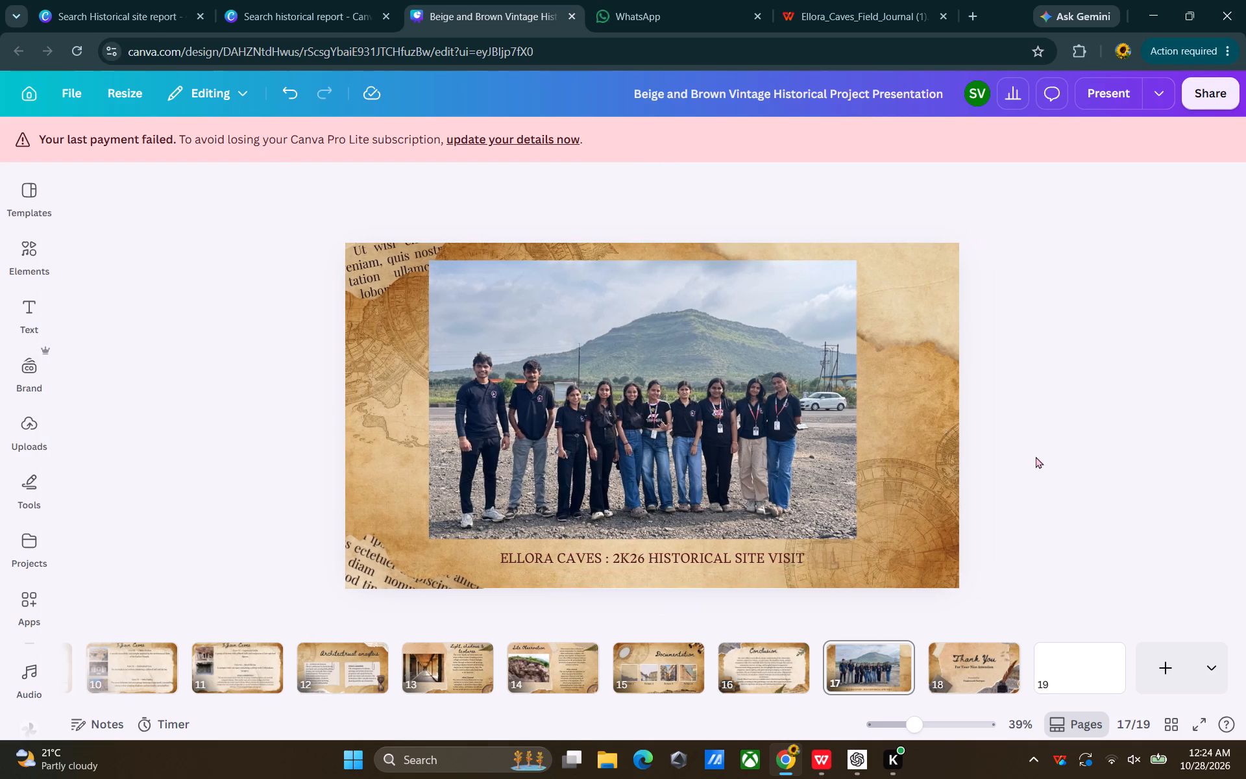
pyautogui.click(959, 676)
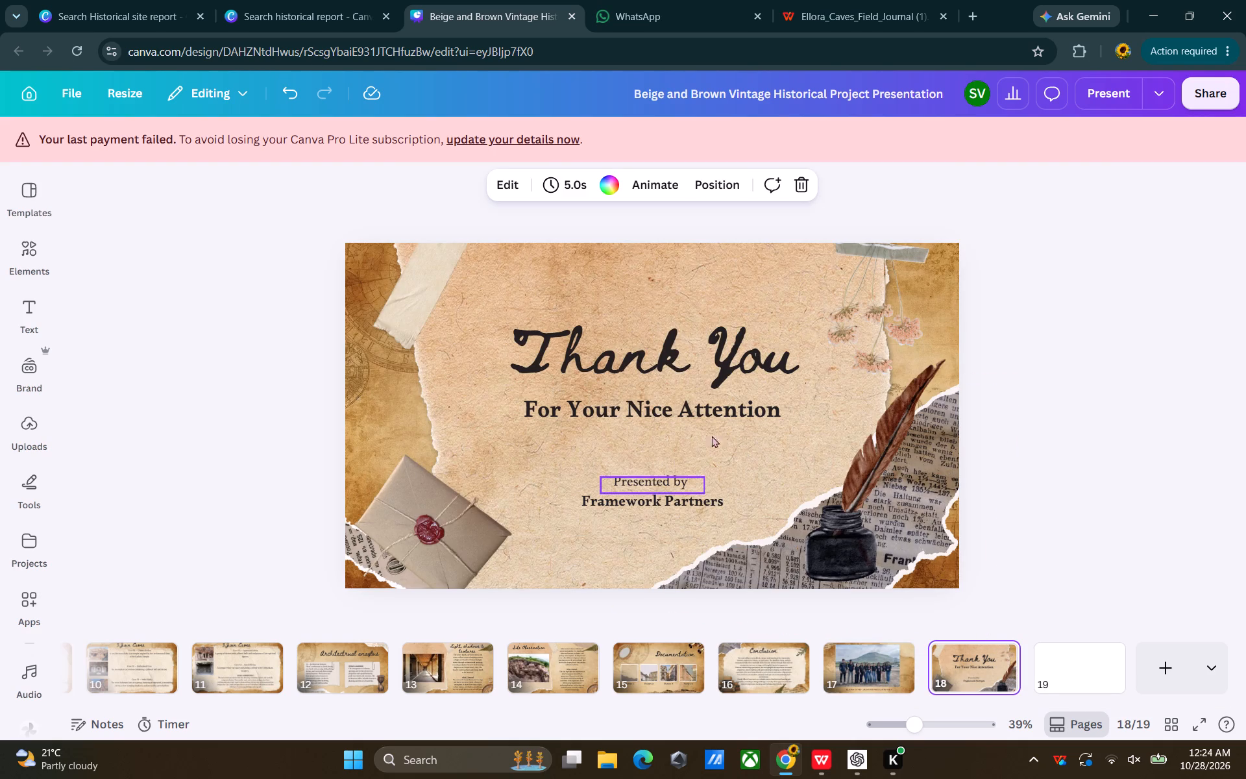
pyautogui.doubleClick(689, 505)
pyautogui.press('BackSpace')
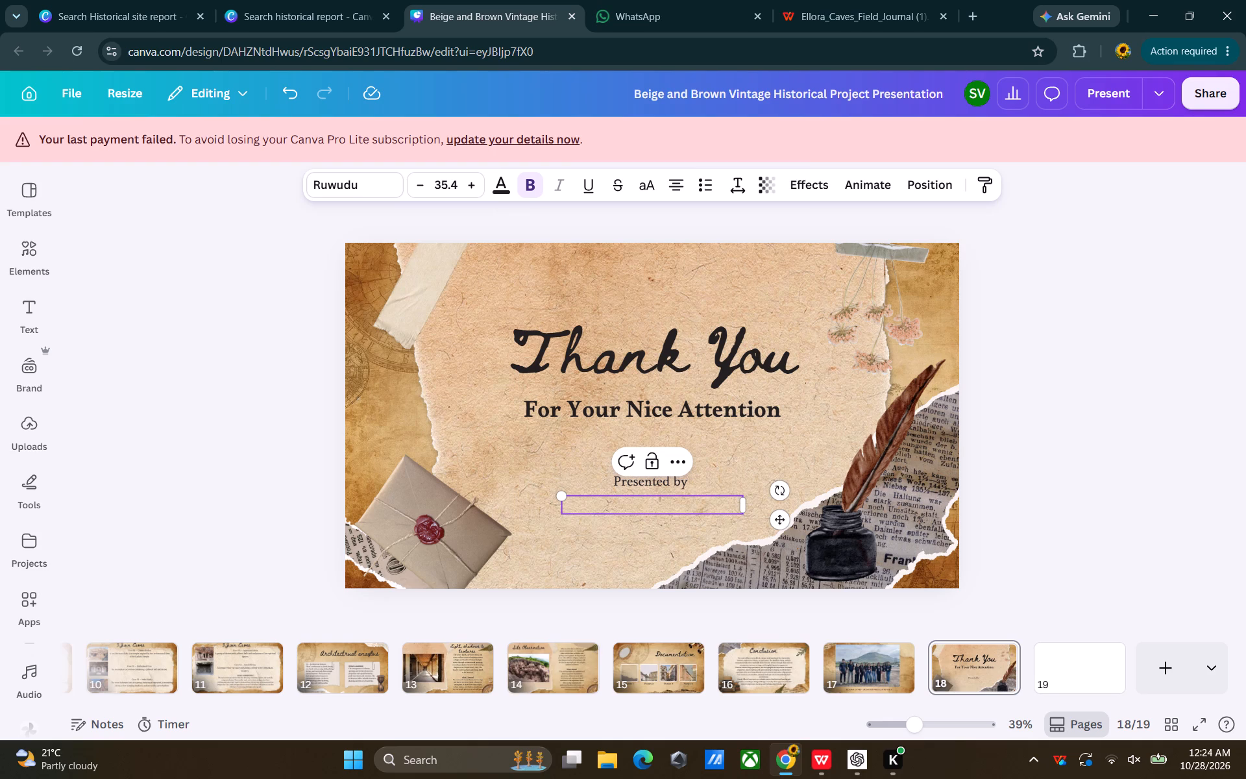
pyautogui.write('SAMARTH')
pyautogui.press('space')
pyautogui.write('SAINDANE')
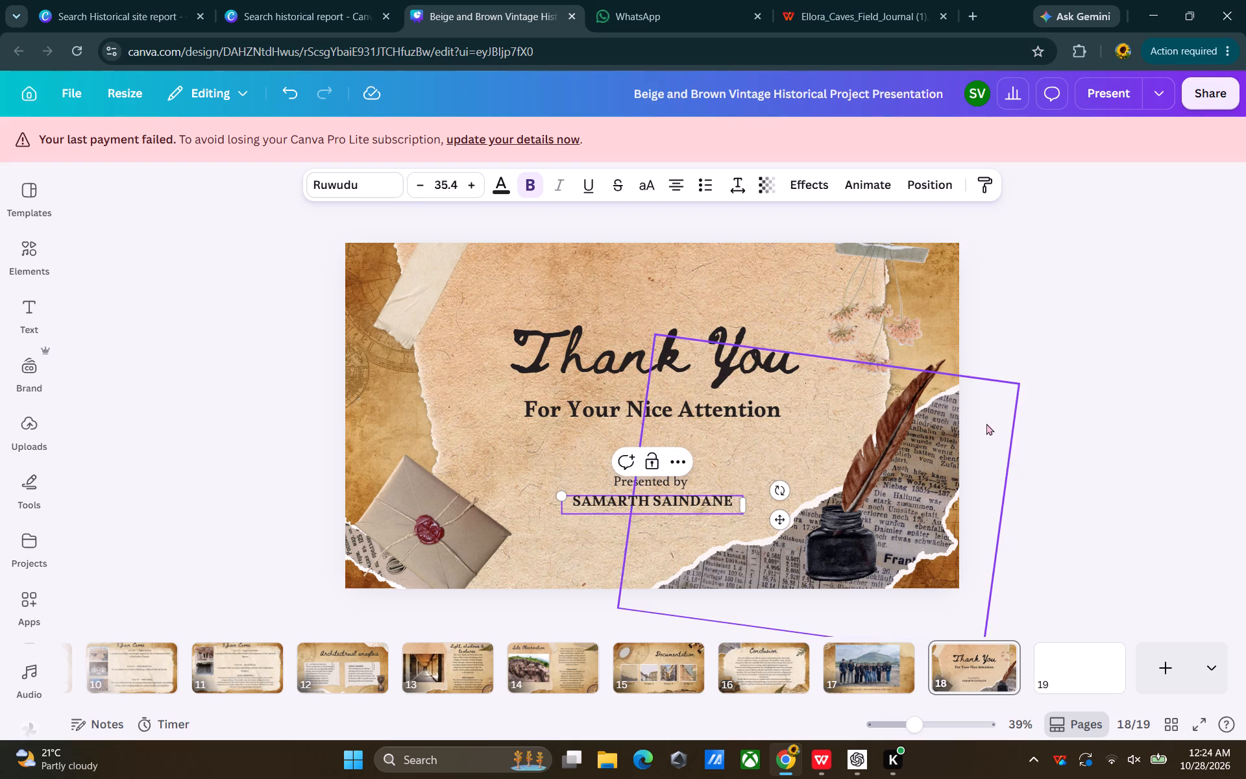
pyautogui.click(1045, 418)
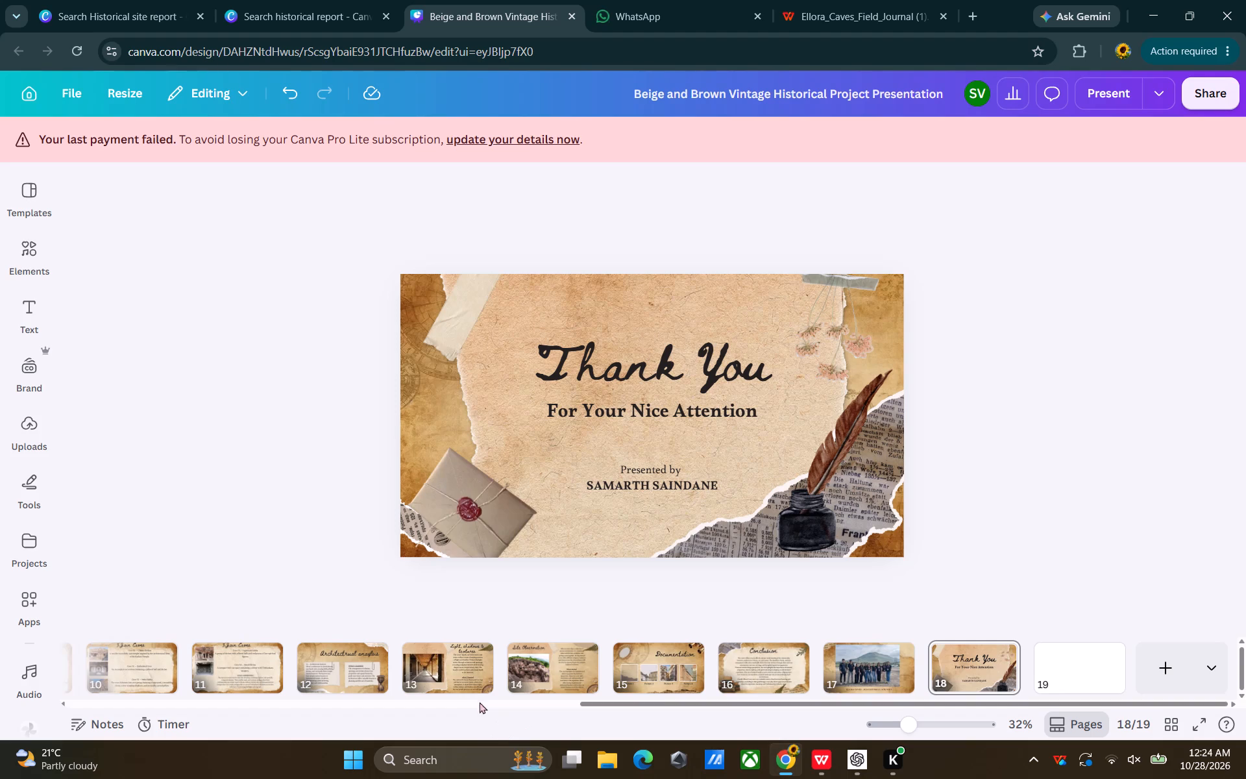
# Review the slides in order from the Ellora Caves title slide through the Hindu Caves slides.
pyautogui.hscroll(15, 468, 680)
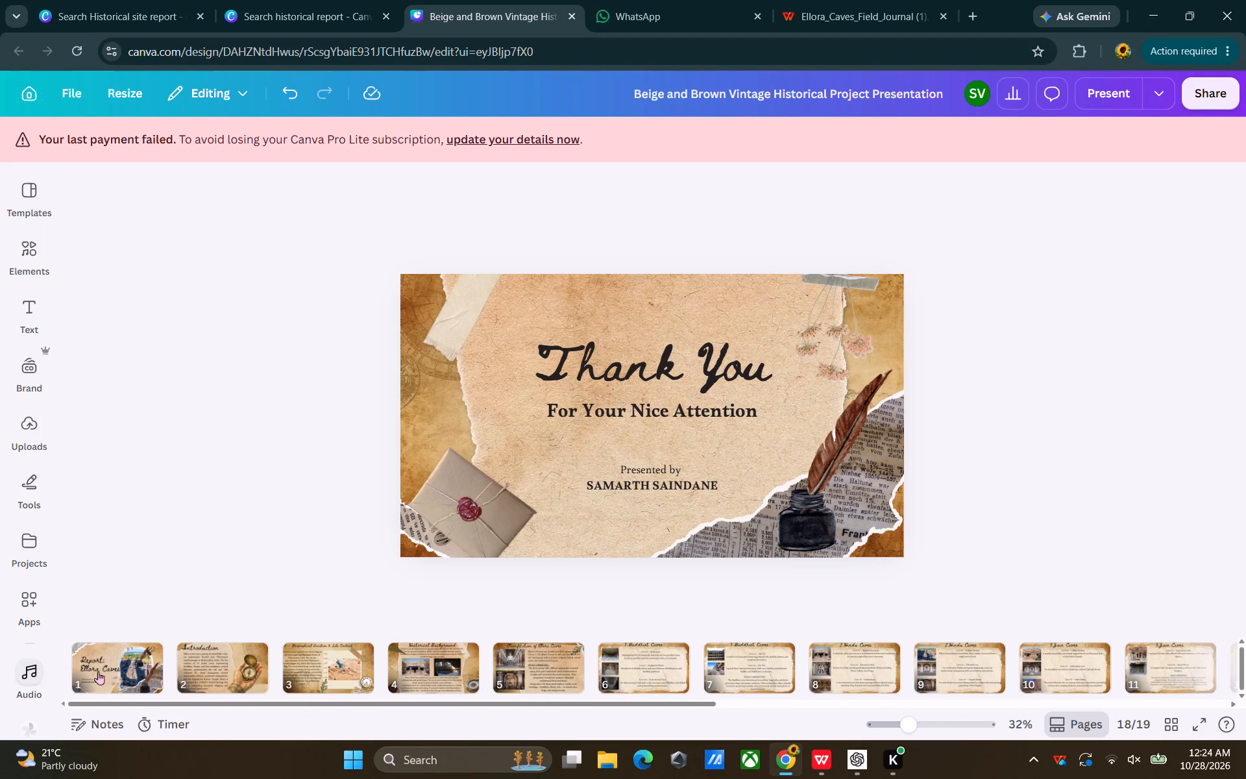
pyautogui.click(104, 673)
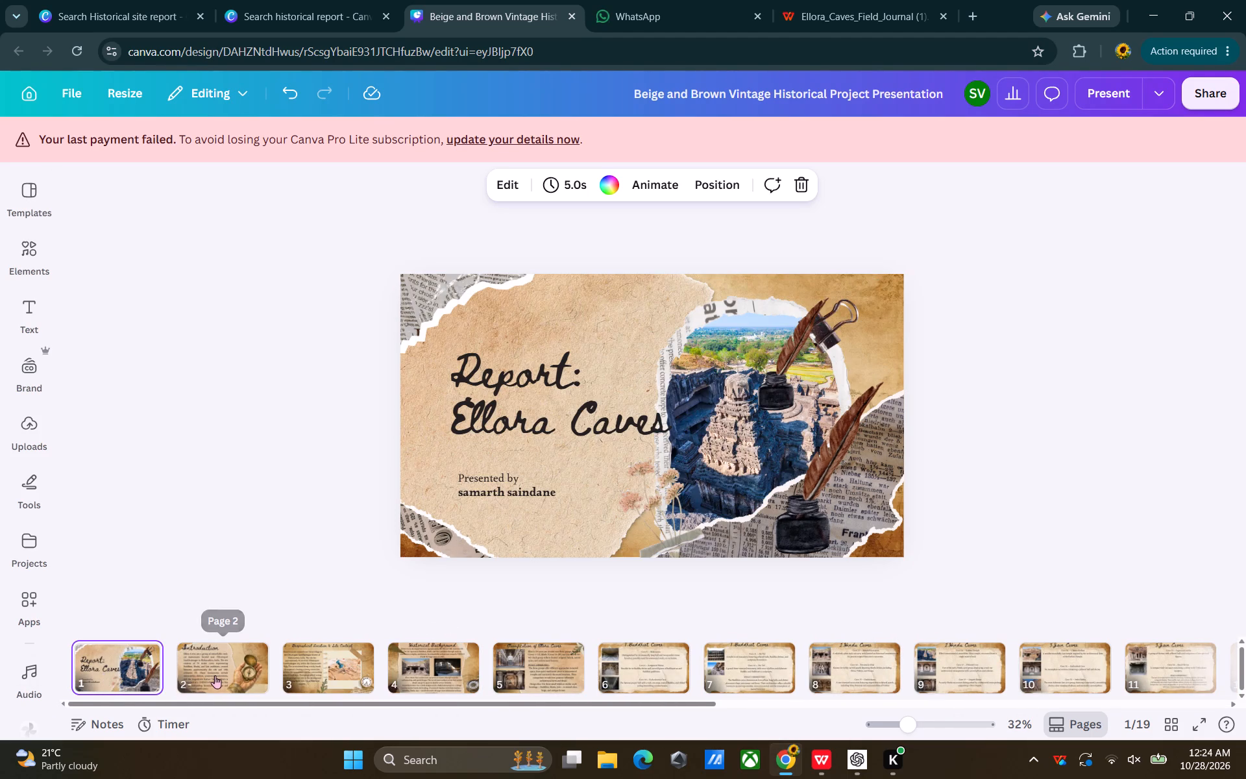
pyautogui.click(219, 675)
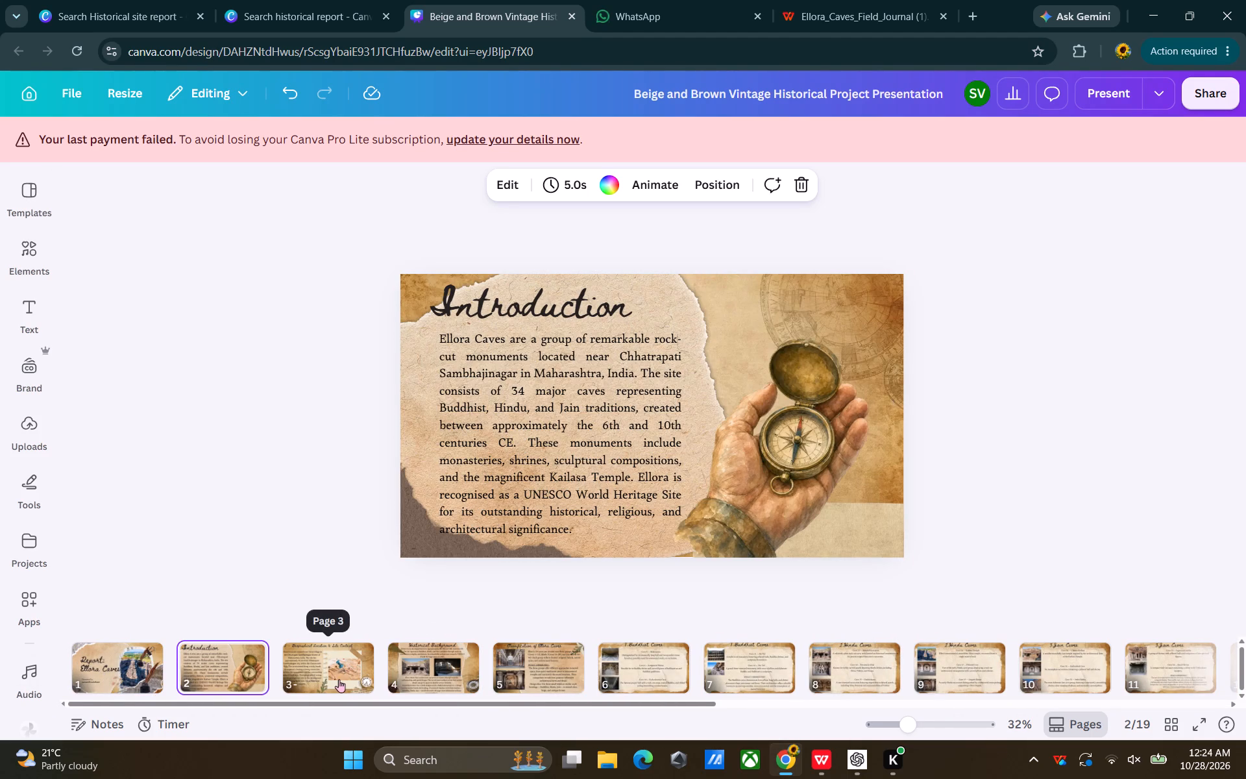
pyautogui.click(339, 679)
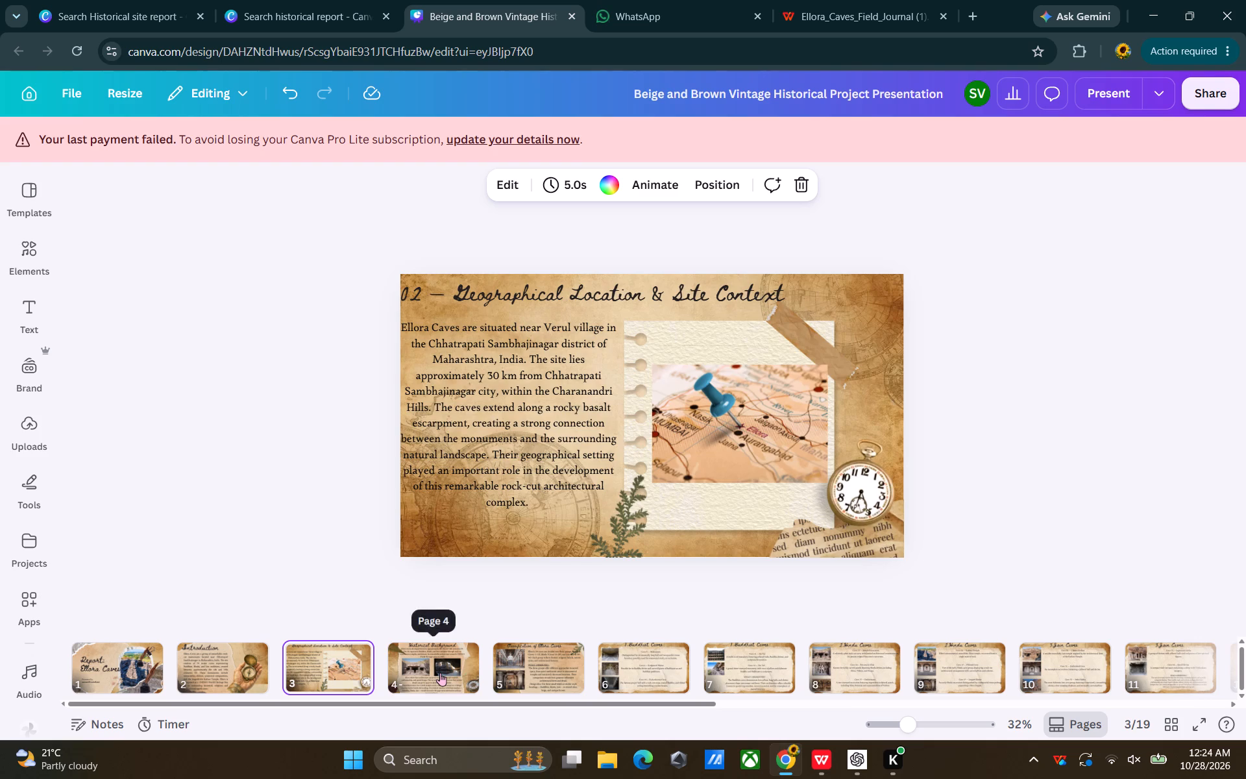
pyautogui.click(440, 673)
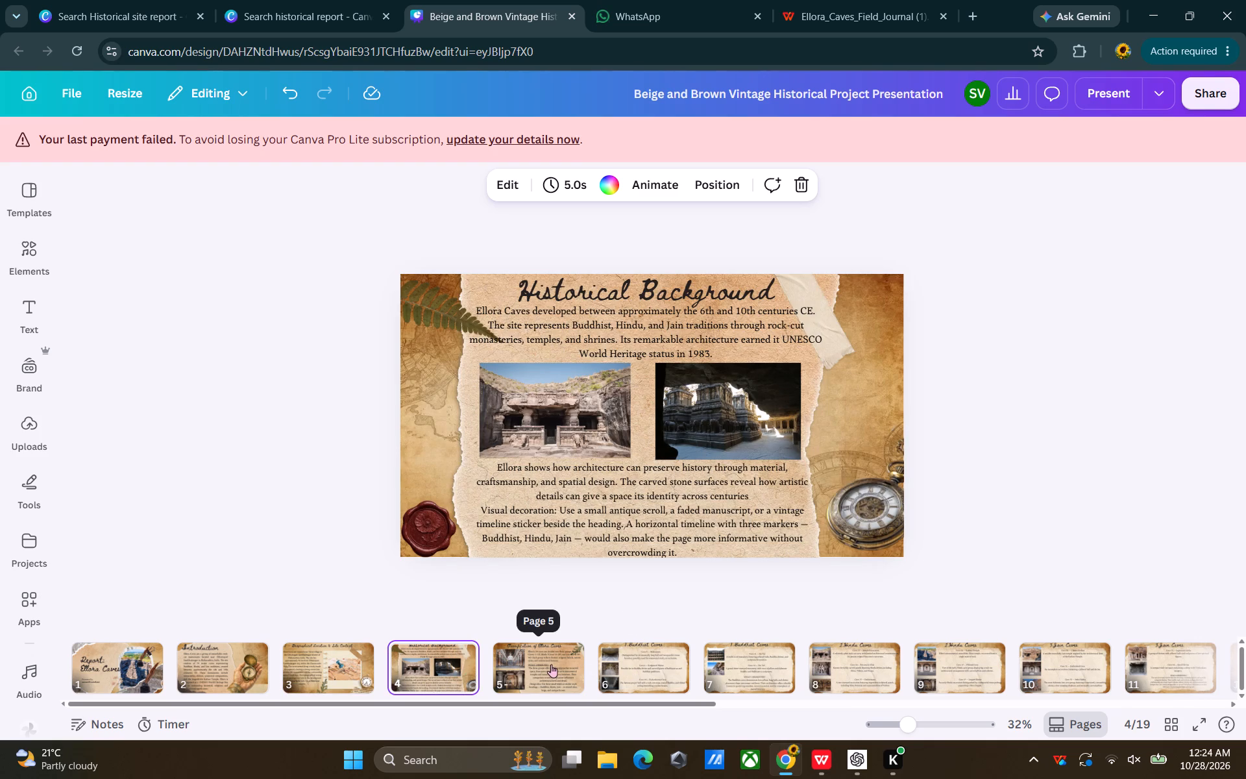
pyautogui.click(548, 664)
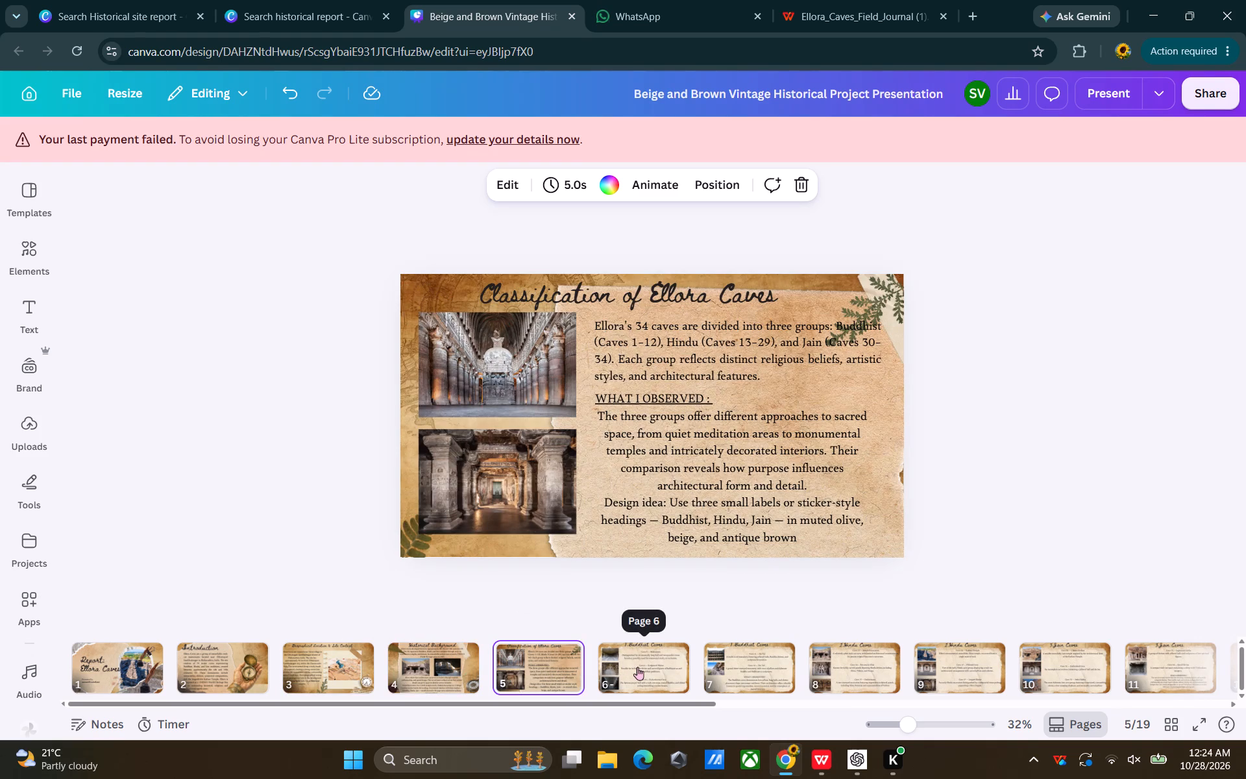
pyautogui.click(637, 667)
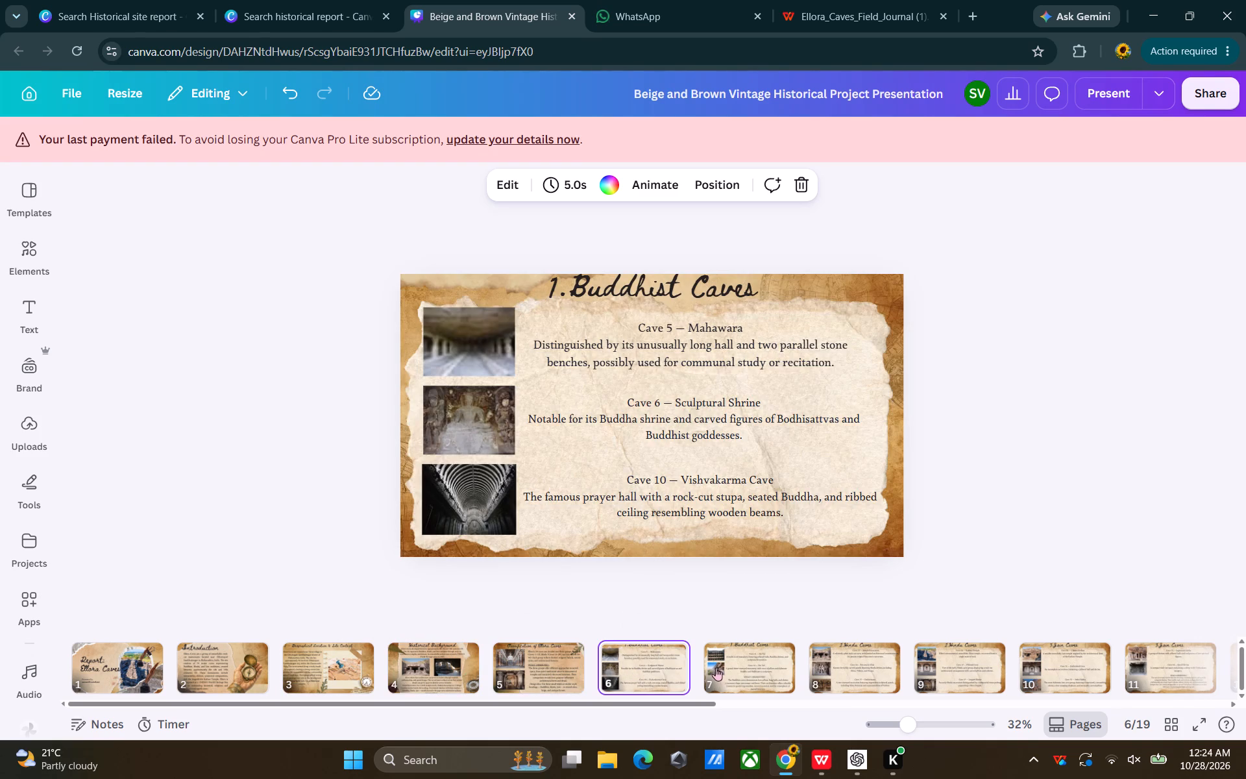
pyautogui.click(749, 671)
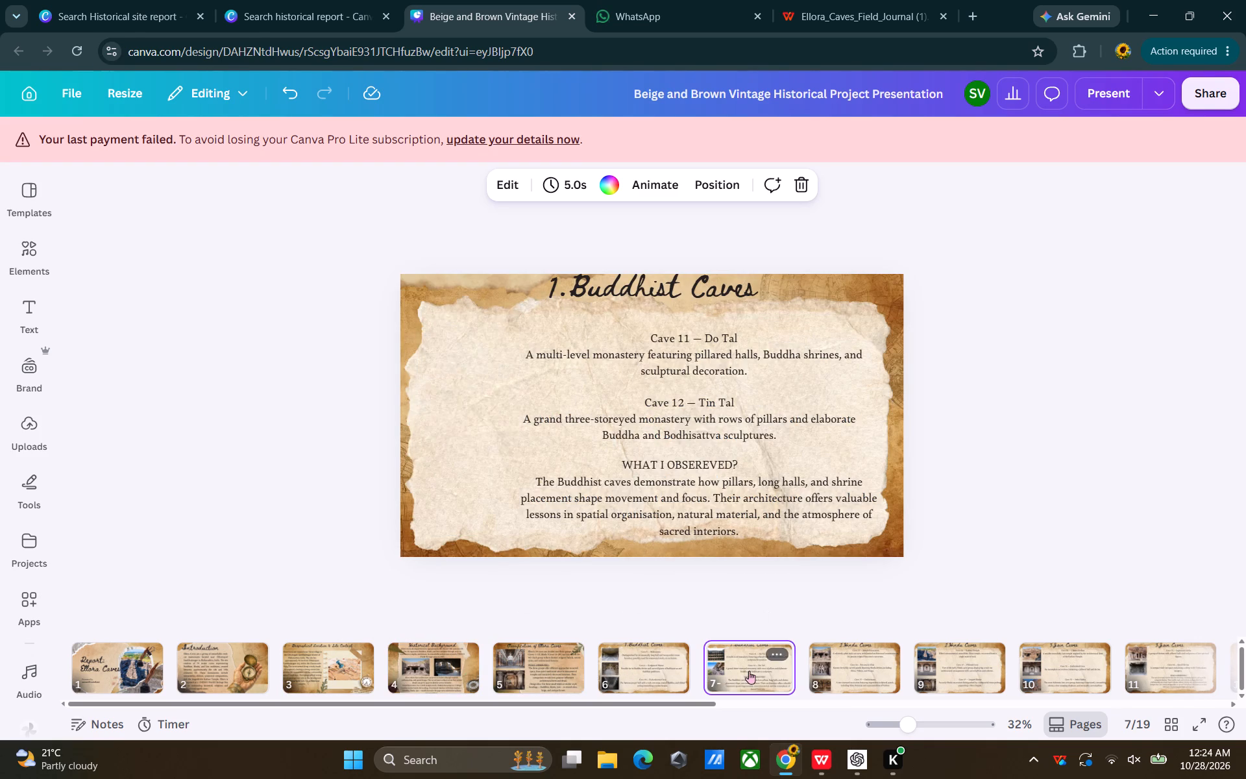
pyautogui.click(837, 680)
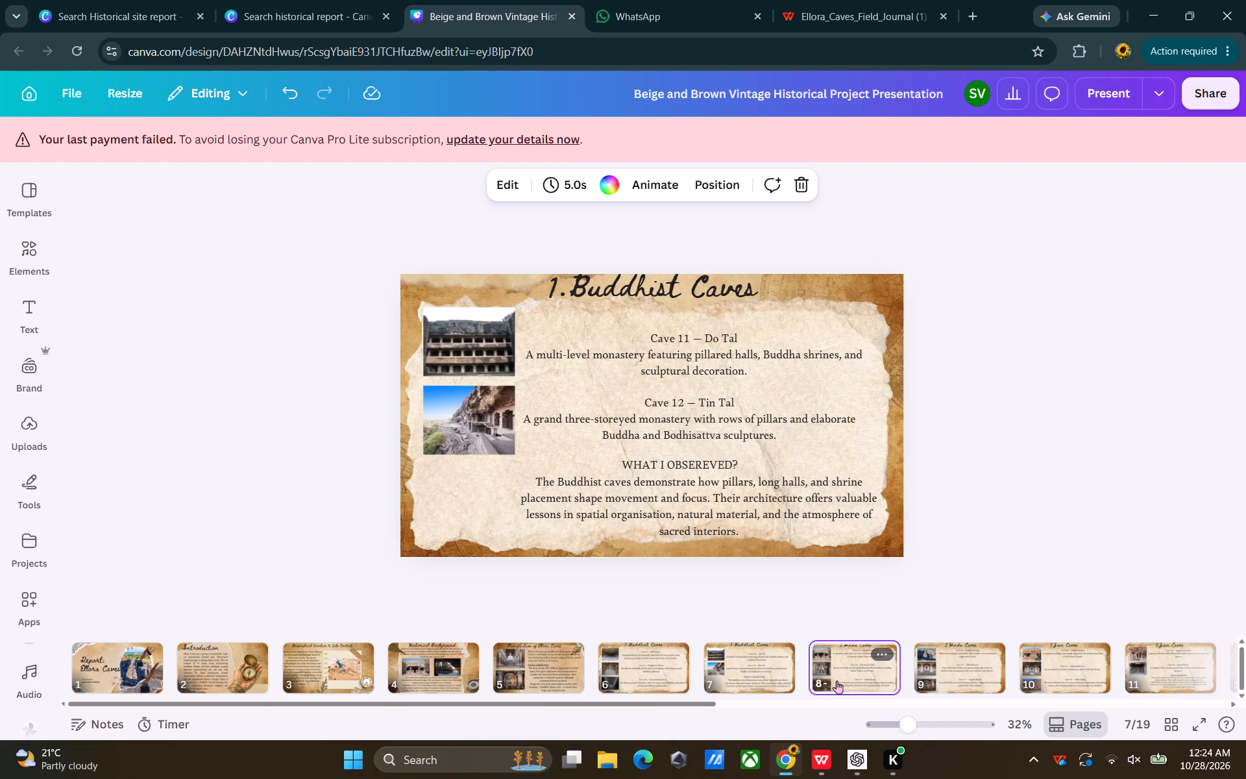
pyautogui.click(949, 677)
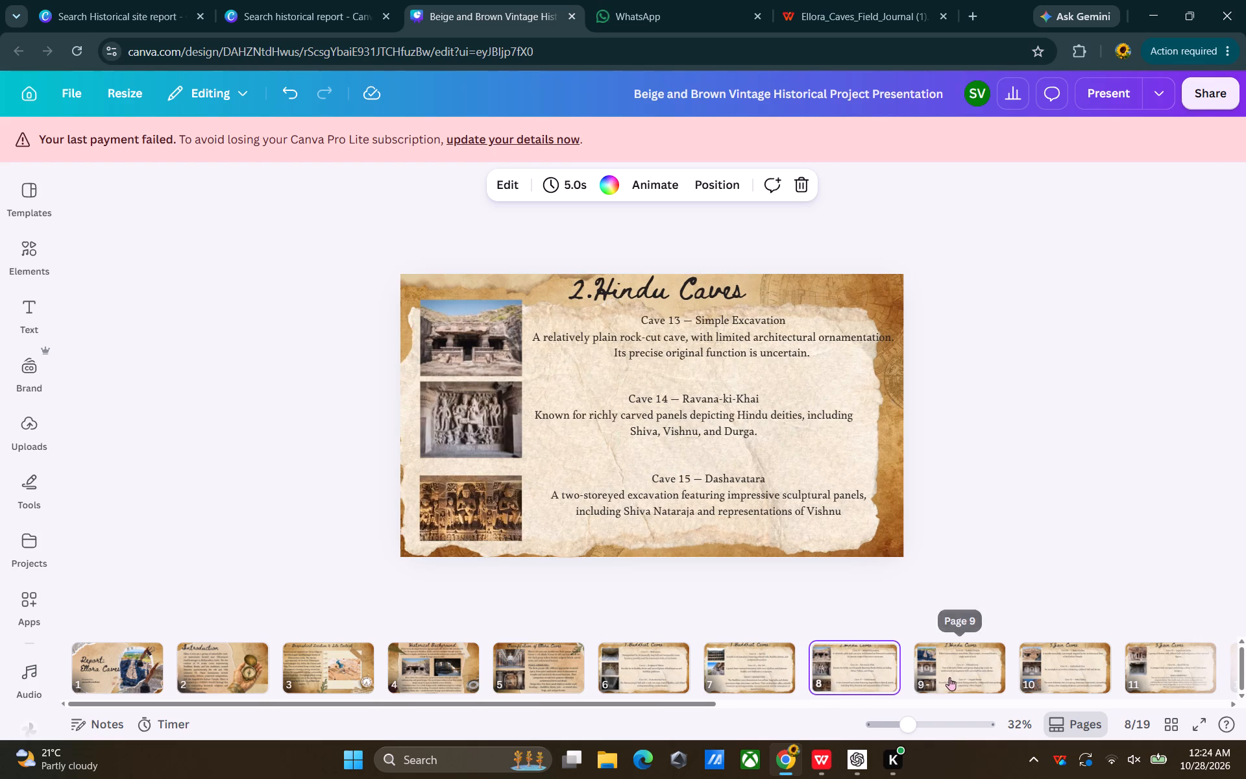
# Review the two Jain Caves slides and the architectural analysis slide.
pyautogui.hscroll(-1, 949, 677)
pyautogui.click(949, 677)
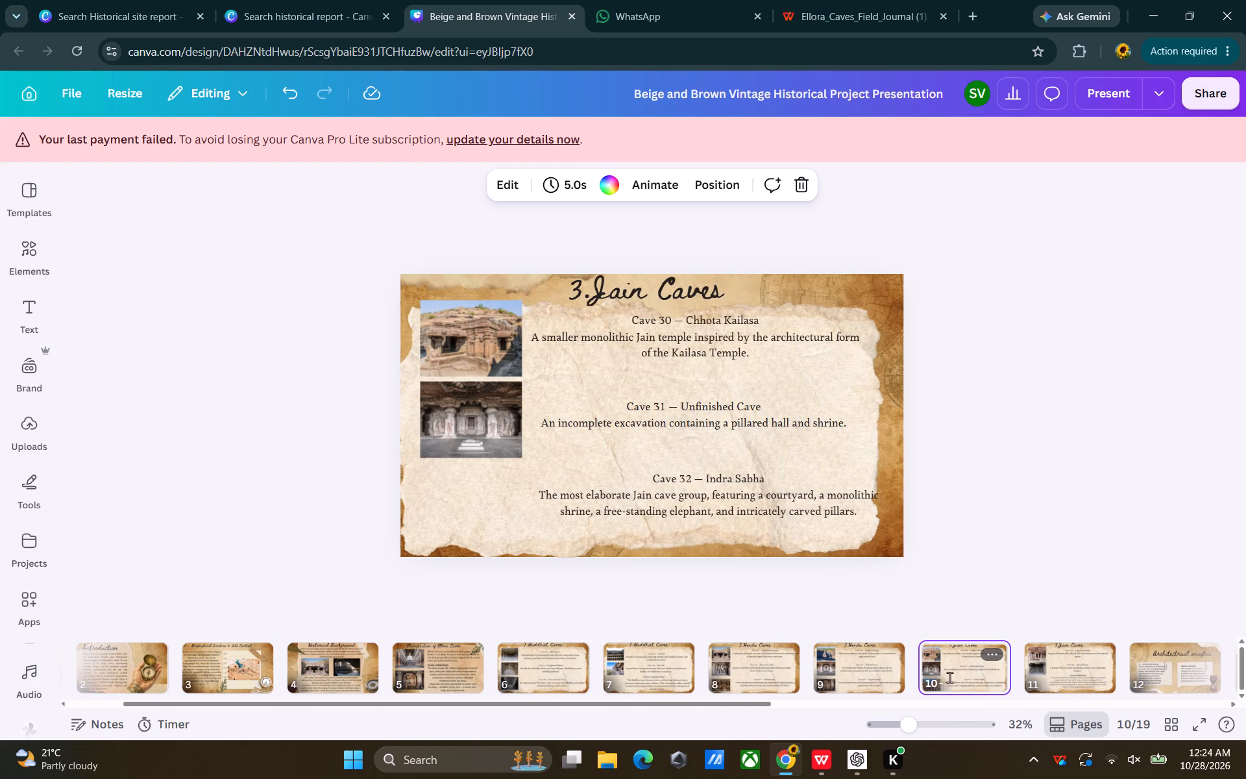
pyautogui.hscroll(-1, 949, 677)
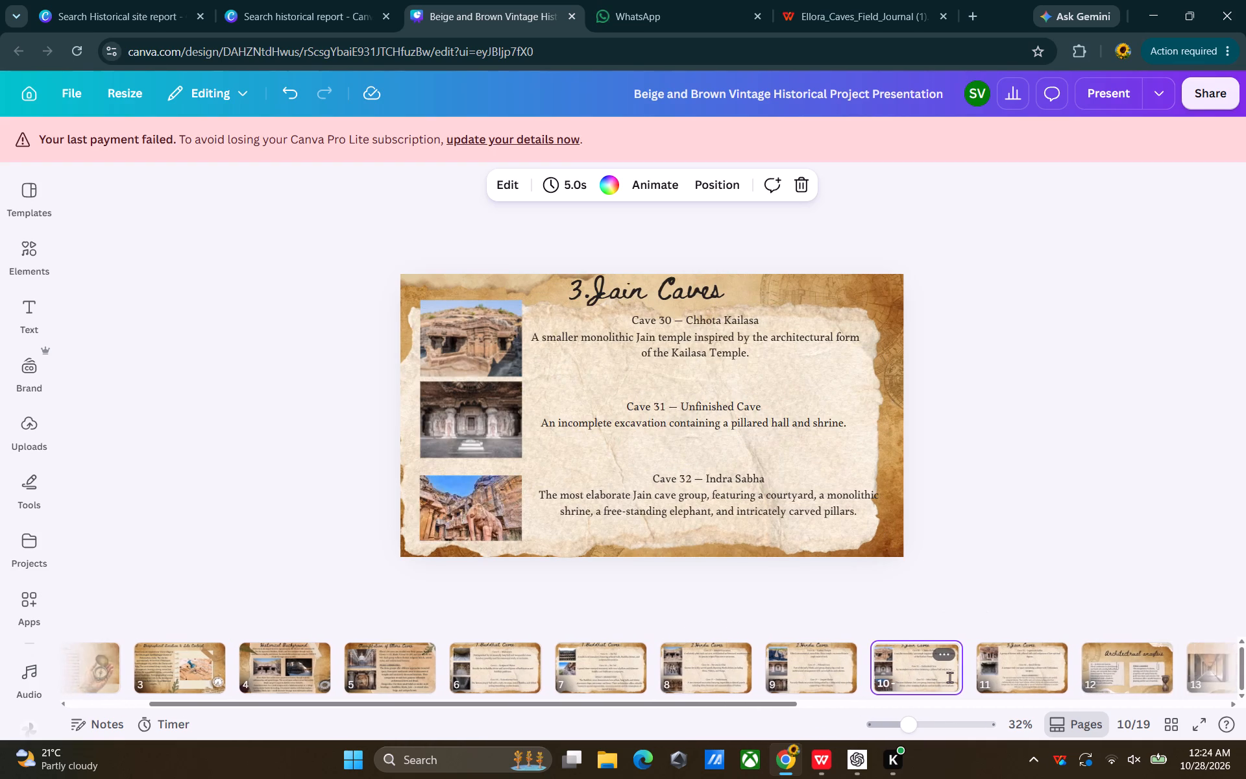
pyautogui.hscroll(-1, 949, 677)
pyautogui.click(949, 677)
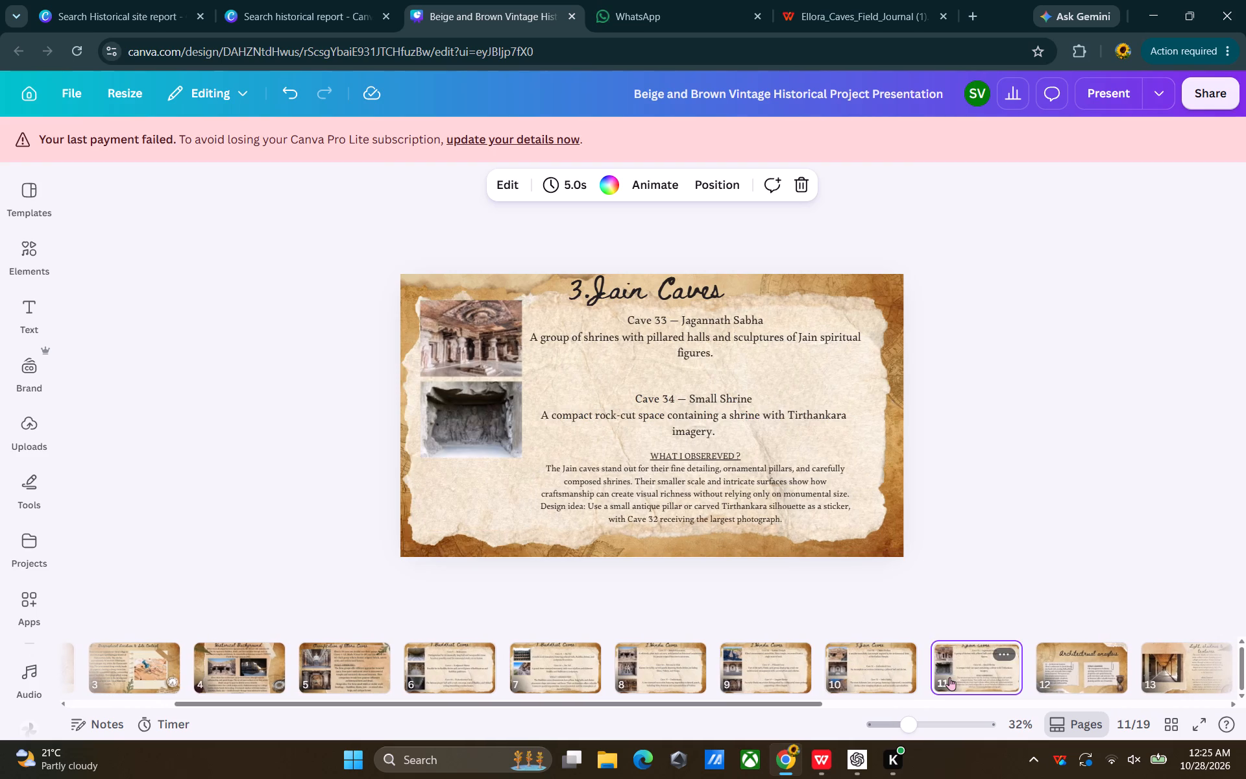
pyautogui.hscroll(-2, 949, 677)
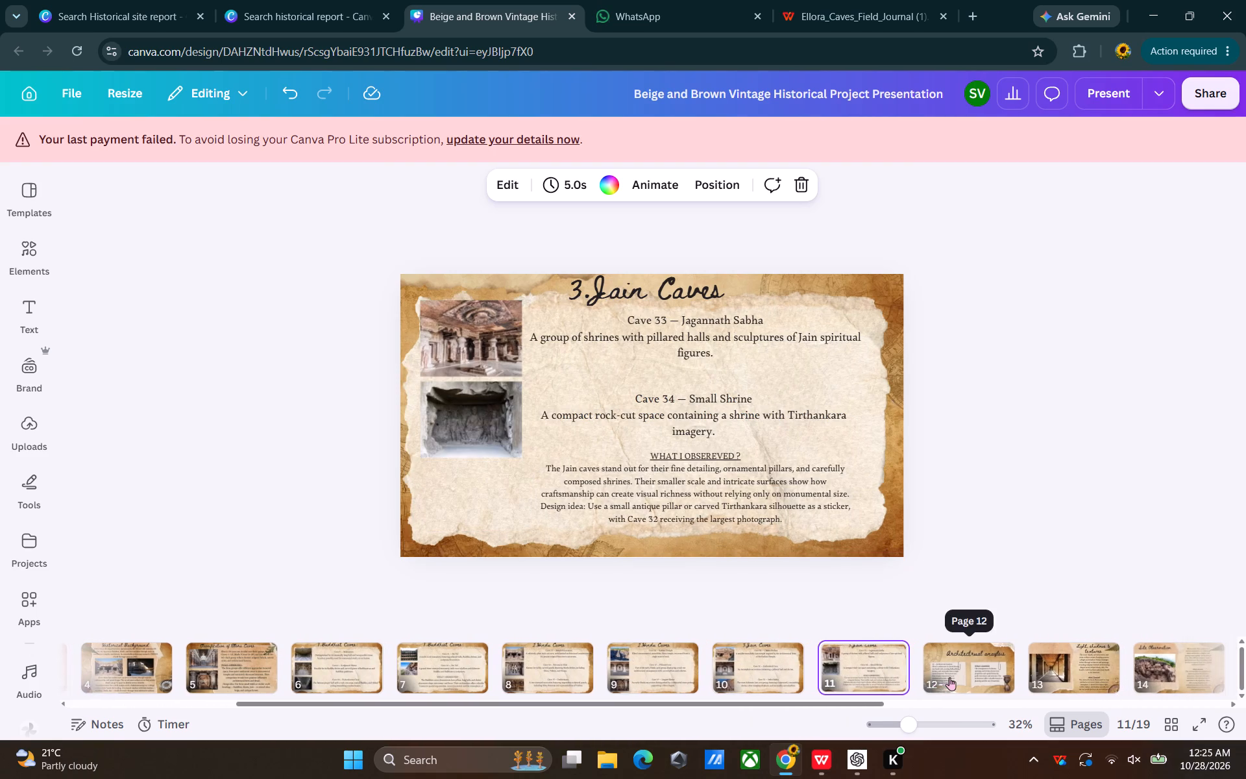
pyautogui.click(949, 677)
pyautogui.click(740, 680)
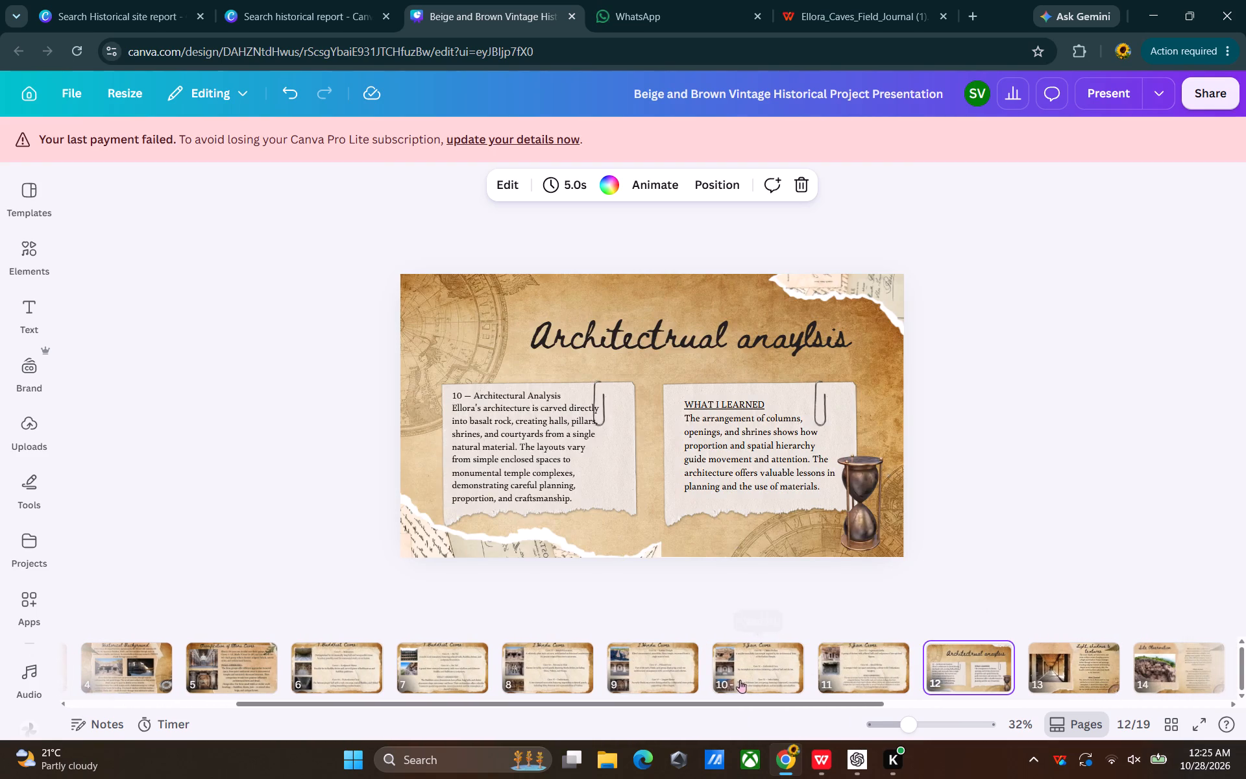
pyautogui.click(854, 676)
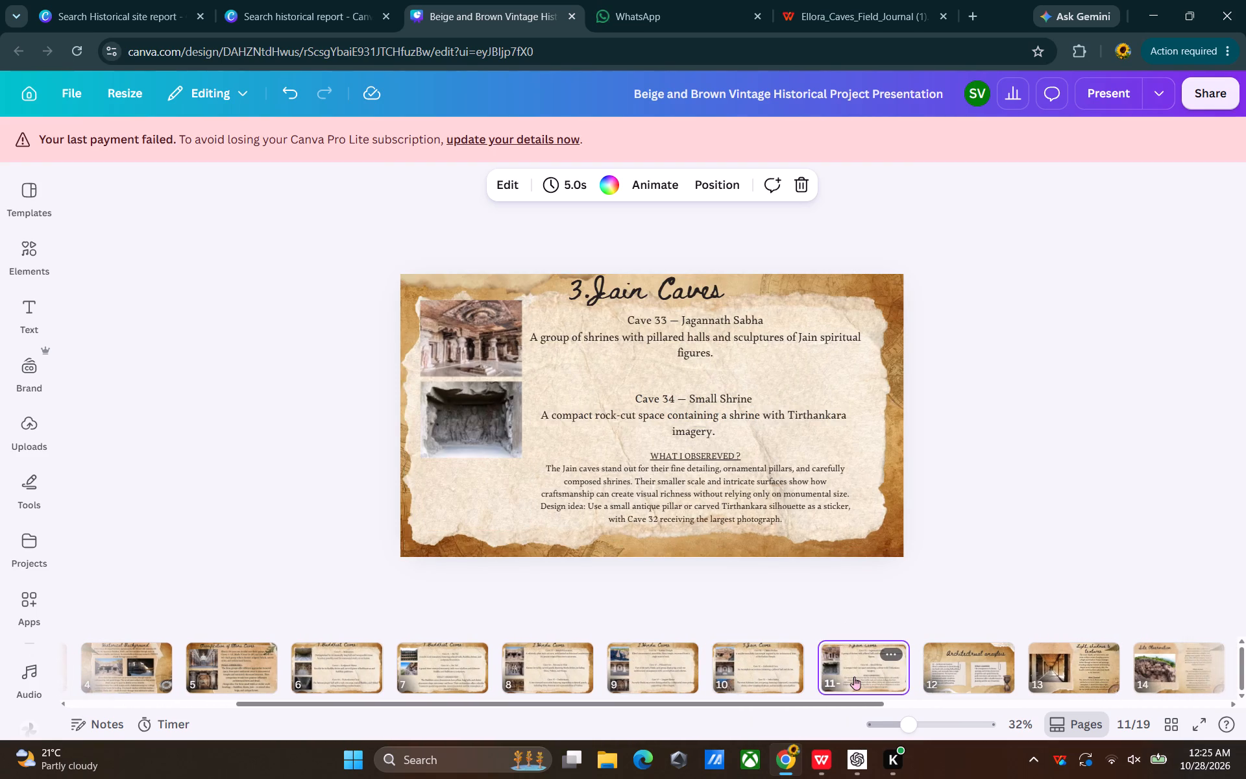
pyautogui.hscroll(-2, 854, 676)
pyautogui.click(903, 673)
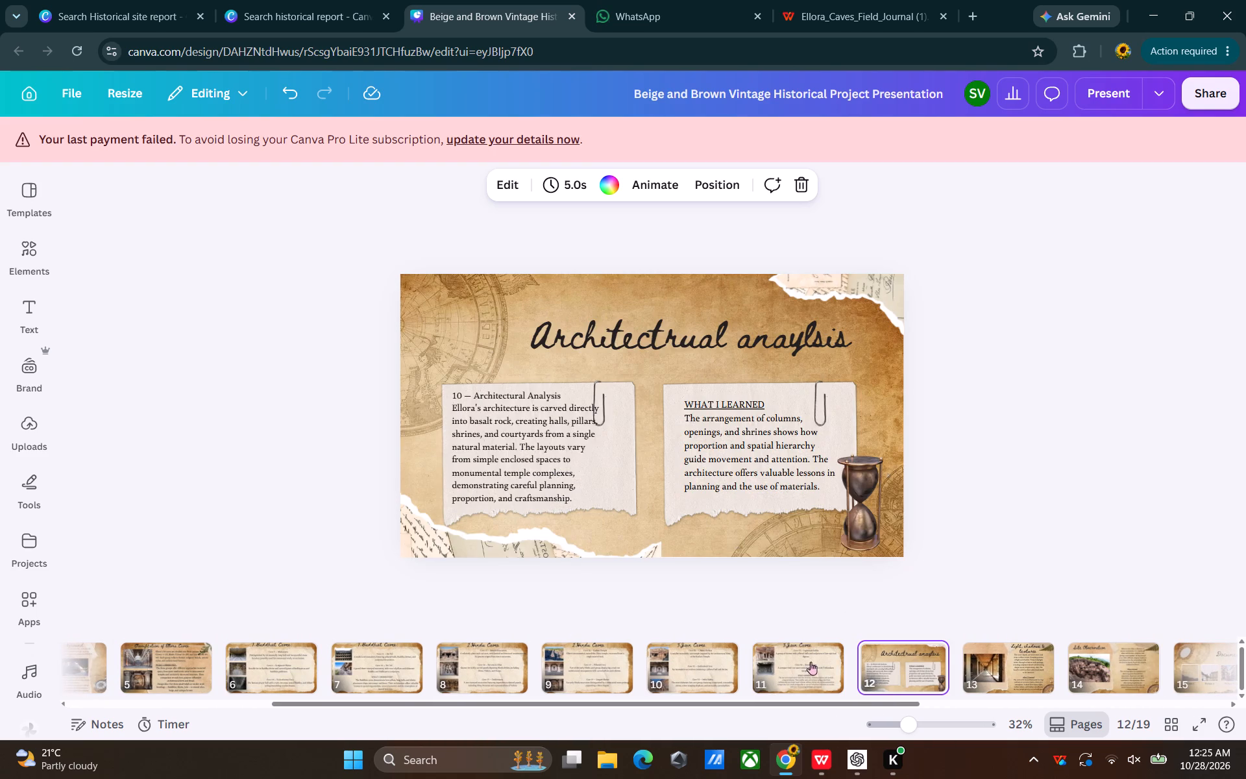
# Review the remaining slides from "Light, shadows & textures" through the closing Thank You slide.
pyautogui.hscroll(-1, 906, 665)
pyautogui.click(906, 665)
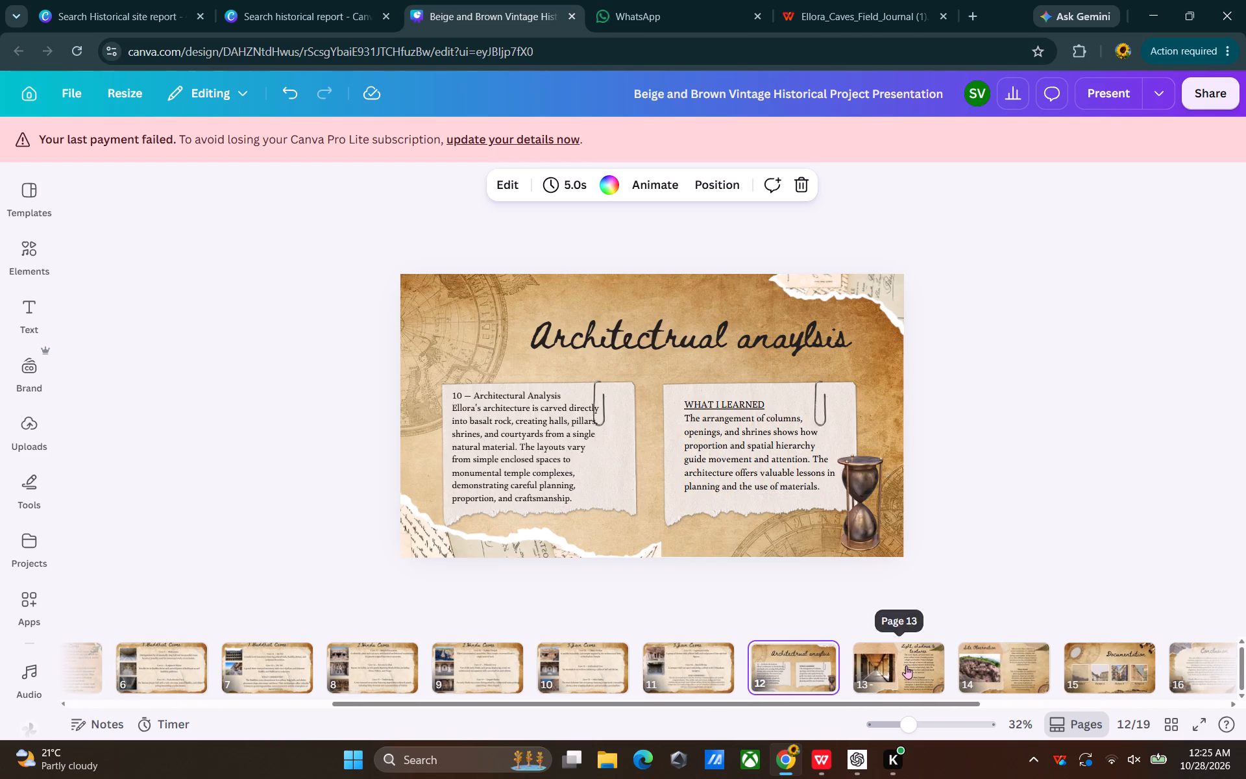
pyautogui.hscroll(-1, 953, 665)
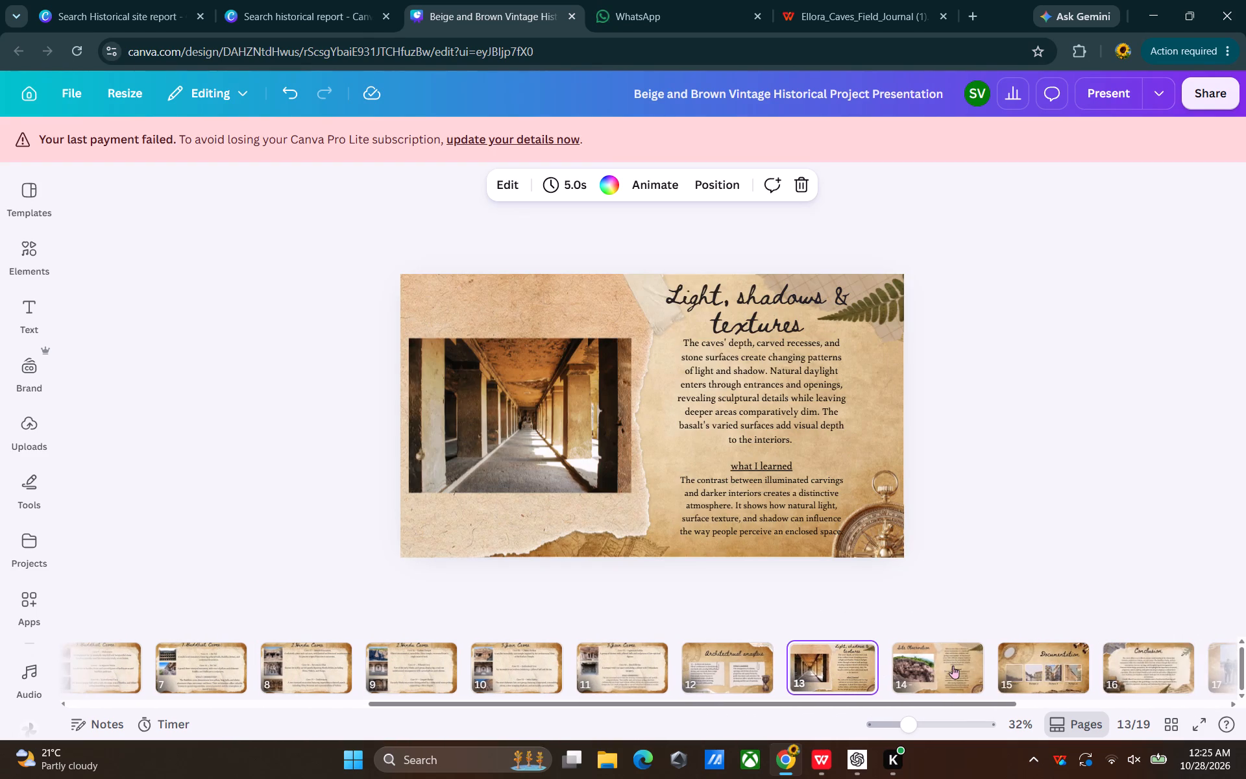
pyautogui.hscroll(-1, 953, 665)
pyautogui.click(953, 665)
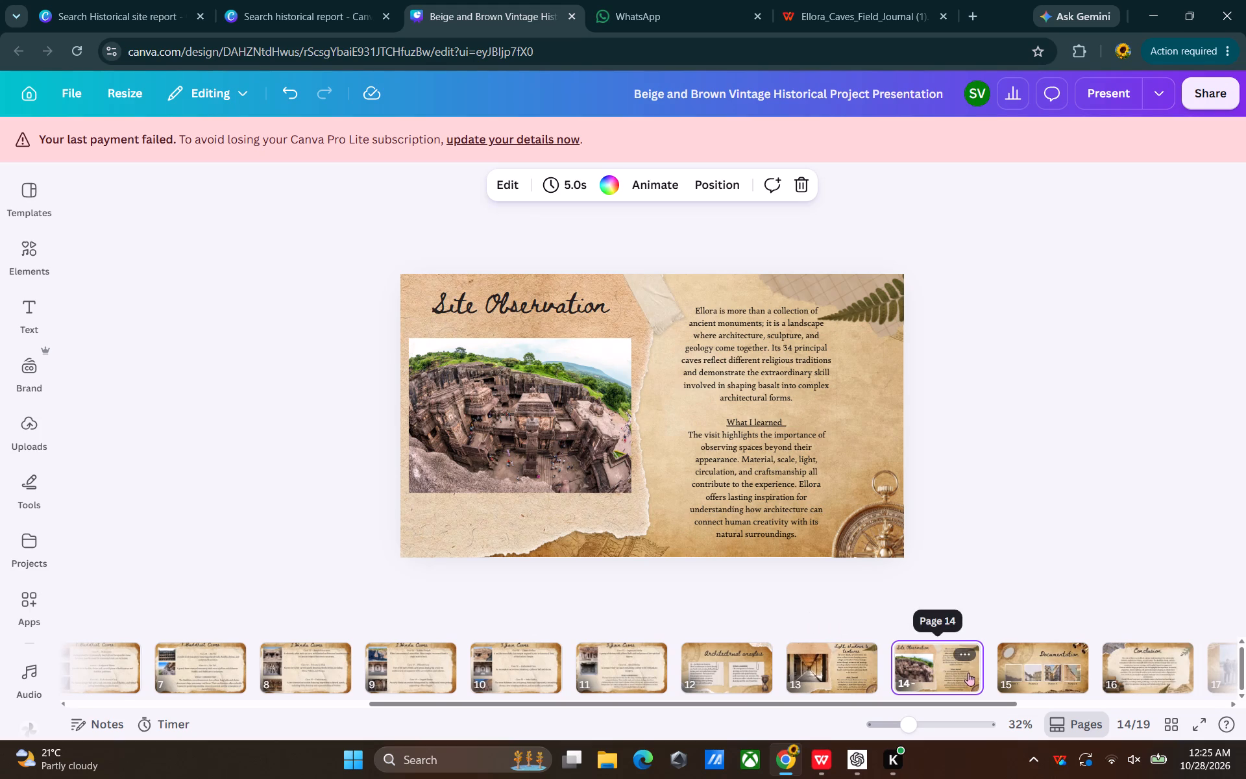
pyautogui.hscroll(-1, 968, 673)
pyautogui.click(935, 673)
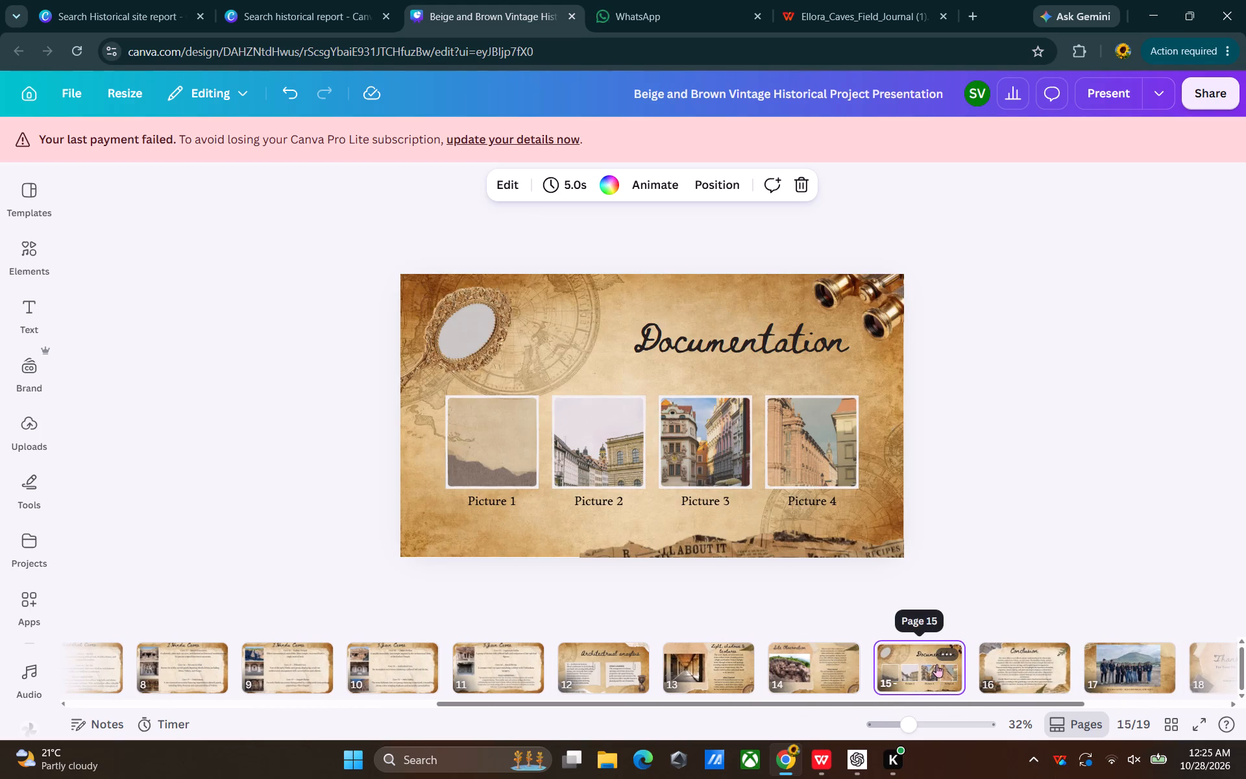
pyautogui.click(1055, 676)
pyautogui.hscroll(-1, 1055, 676)
pyautogui.click(1055, 676)
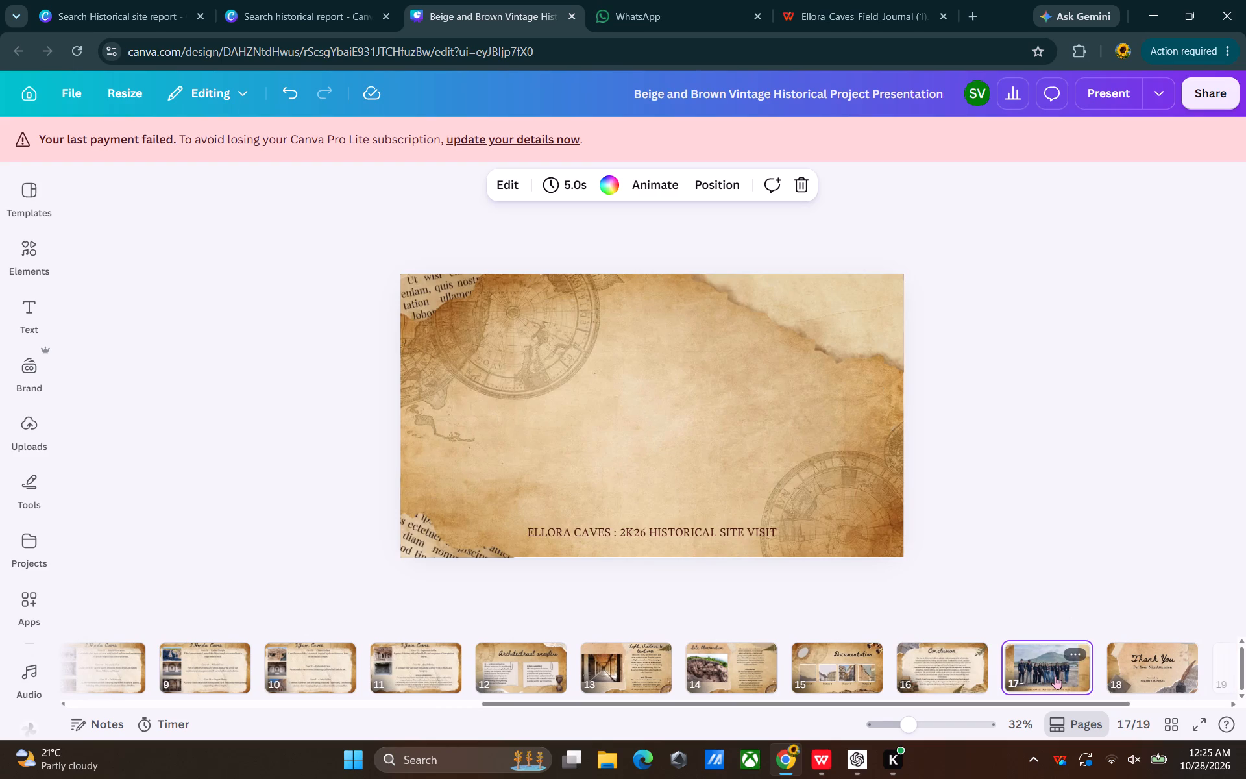
pyautogui.hscroll(-1, 1048, 677)
pyautogui.click(1048, 677)
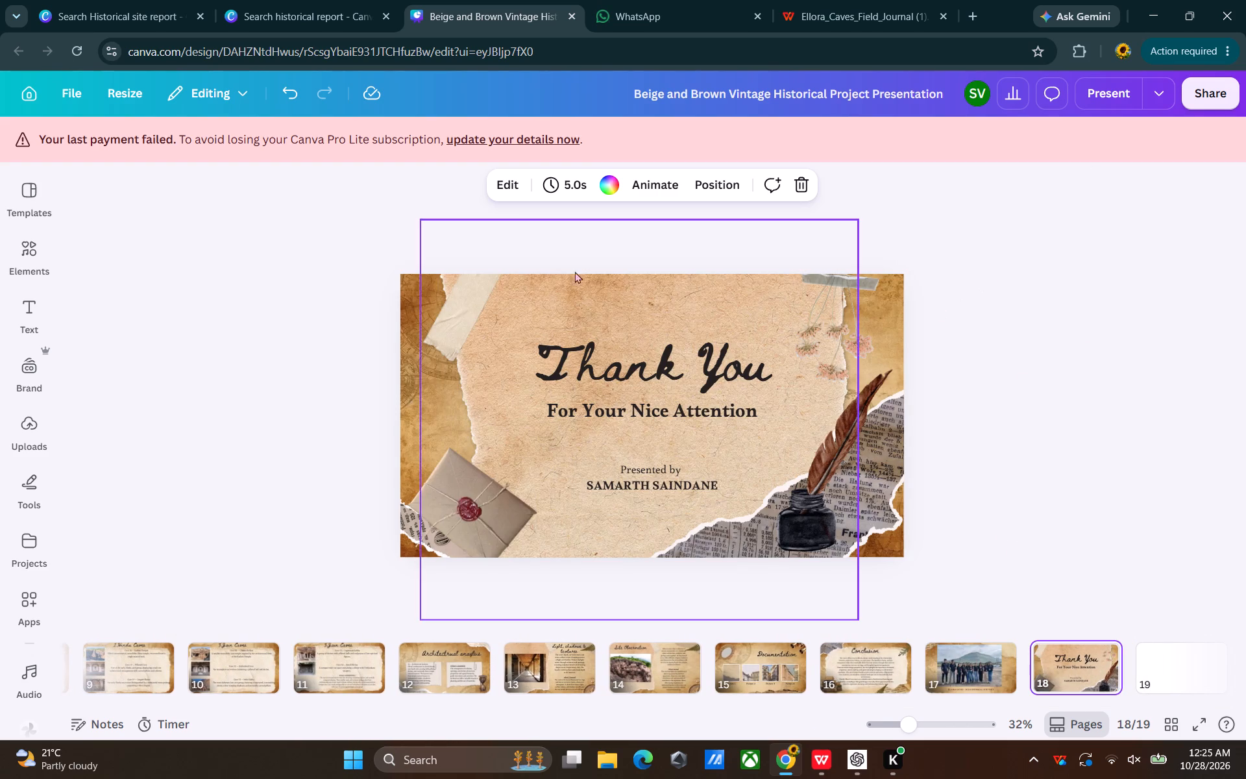
# Save the presentation and download all of its pages as a PDF with the Digital preset.
pyautogui.hotkey('ctrl', 's')
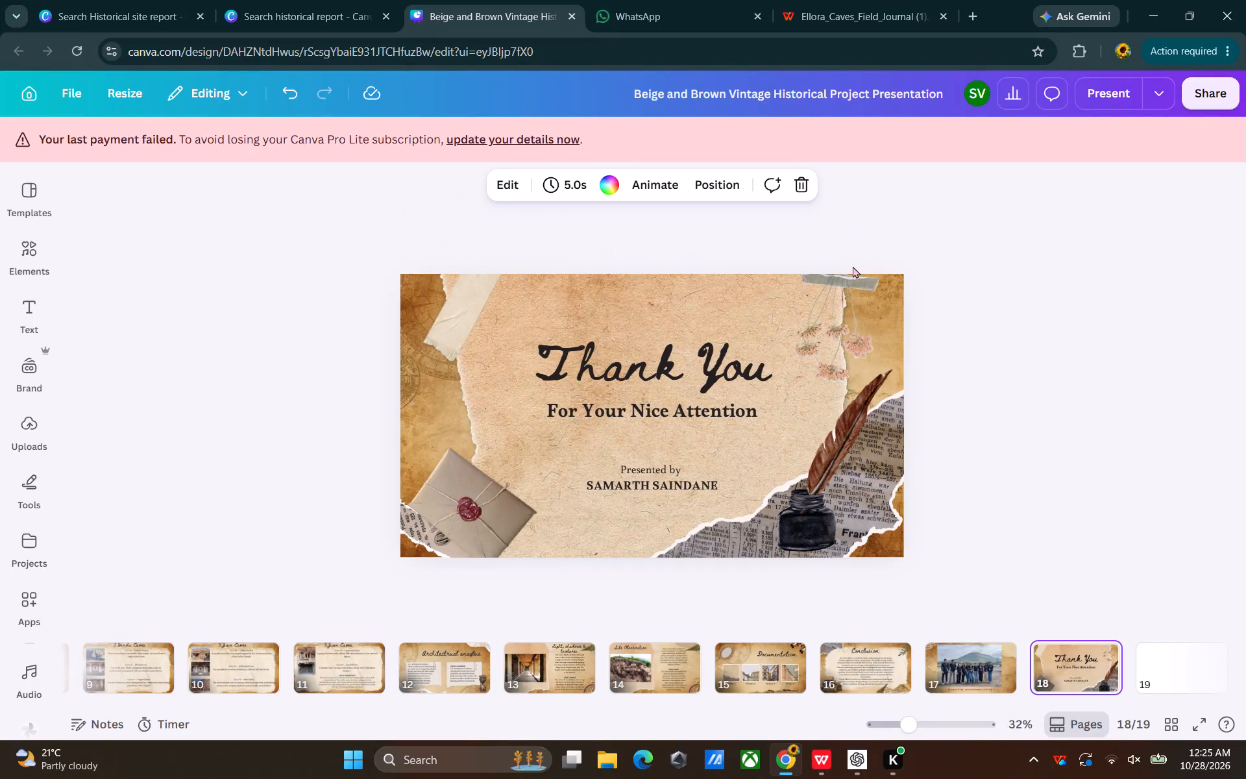
pyautogui.click(1209, 101)
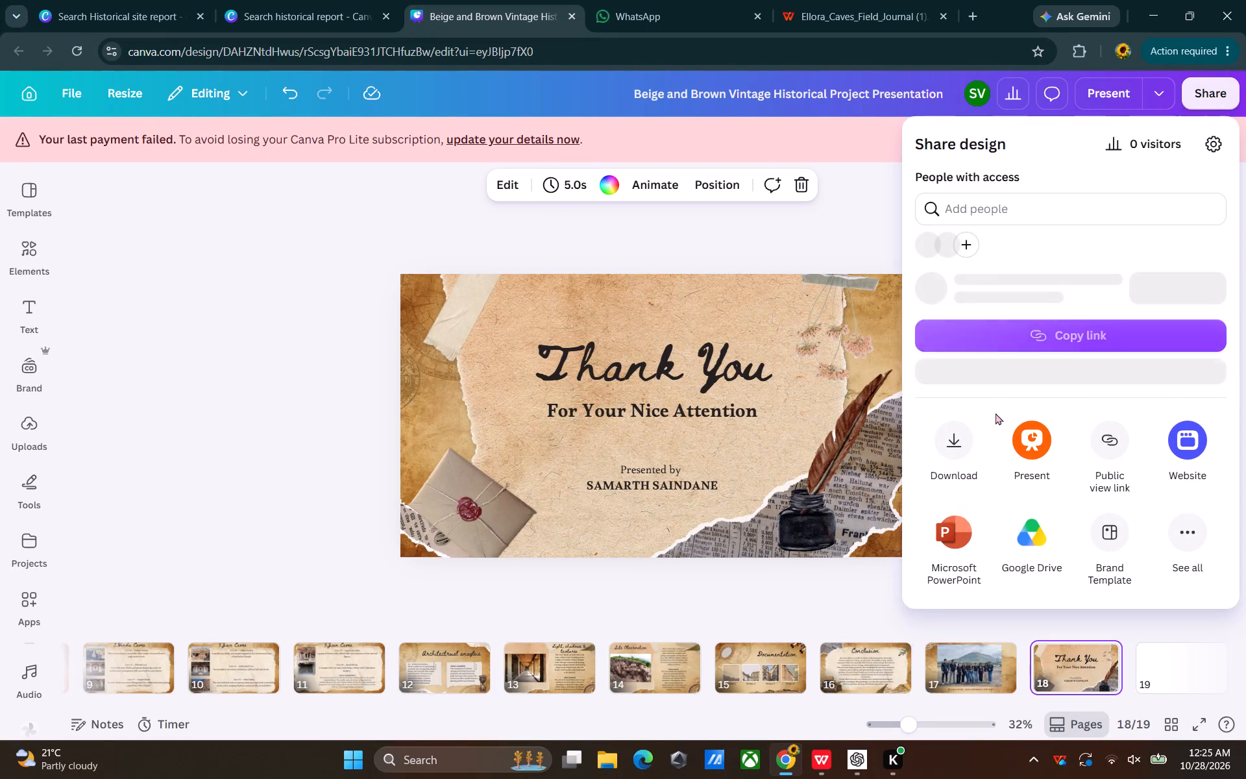
pyautogui.click(961, 464)
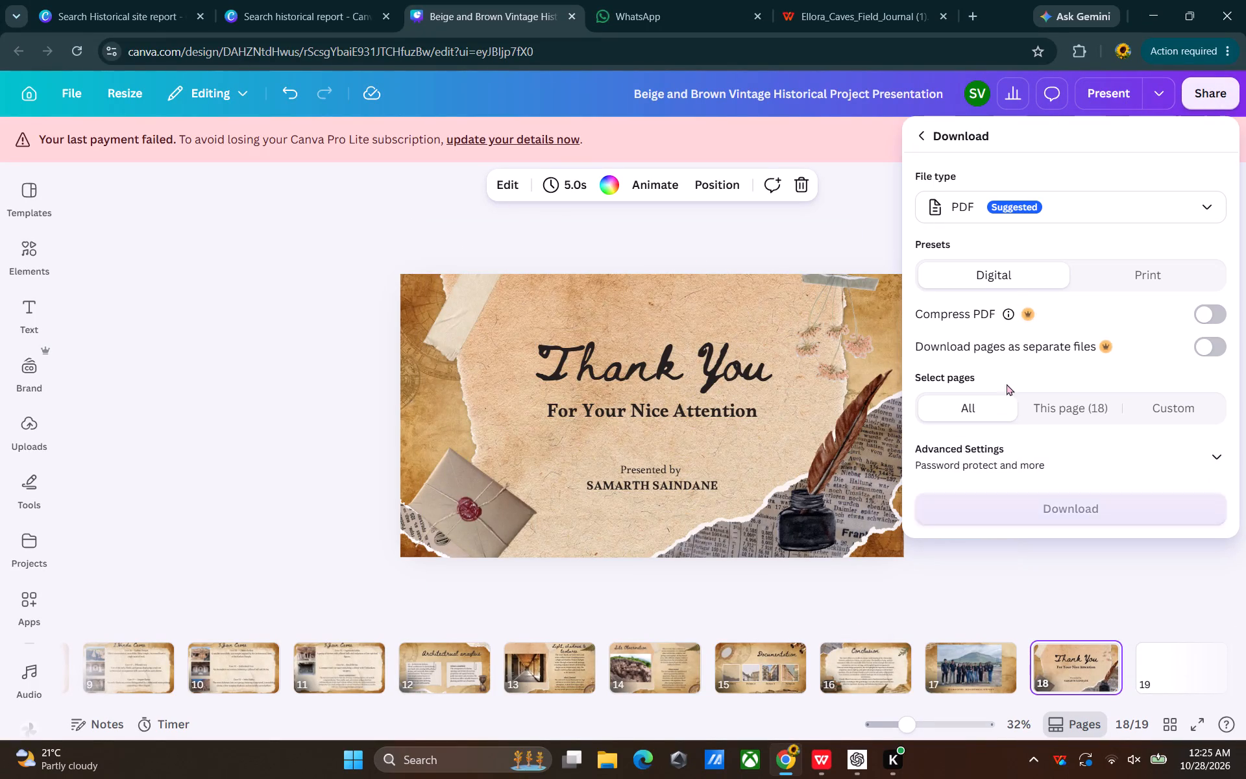
pyautogui.click(1023, 506)
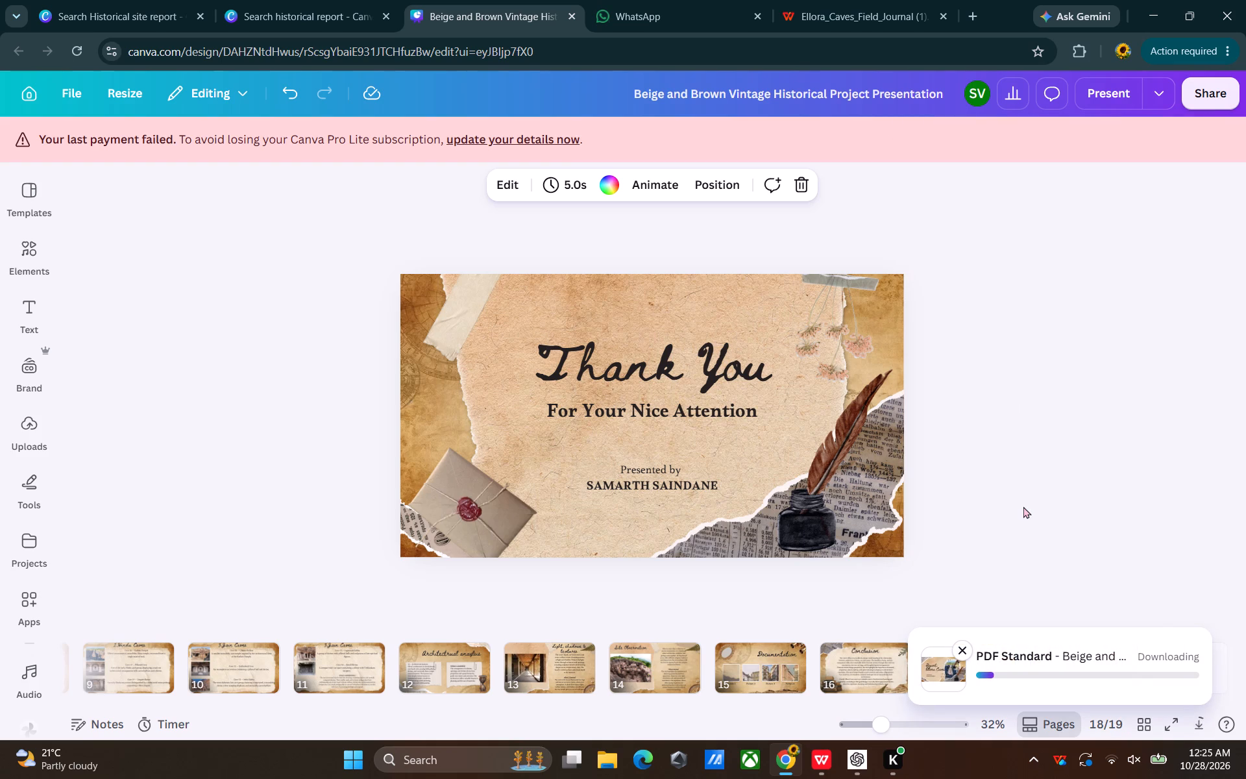
pyautogui.click(1200, 721)
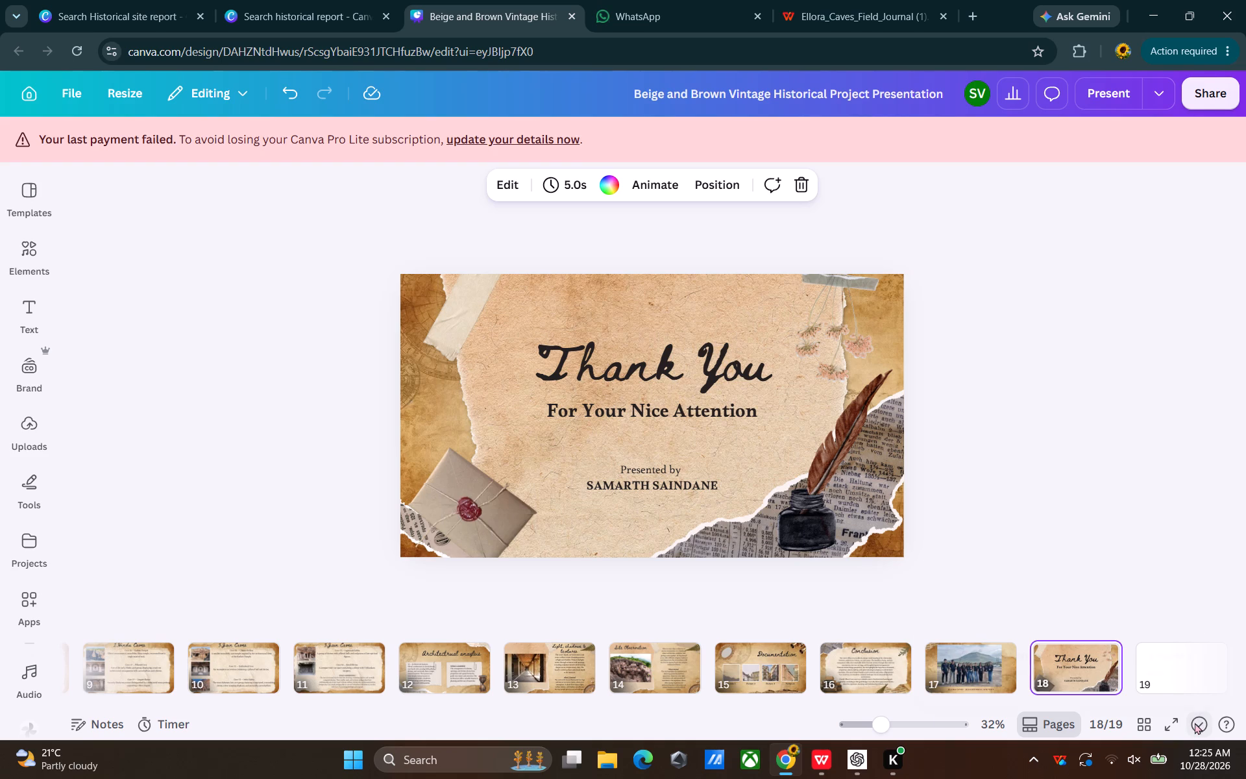
pyautogui.click(1195, 723)
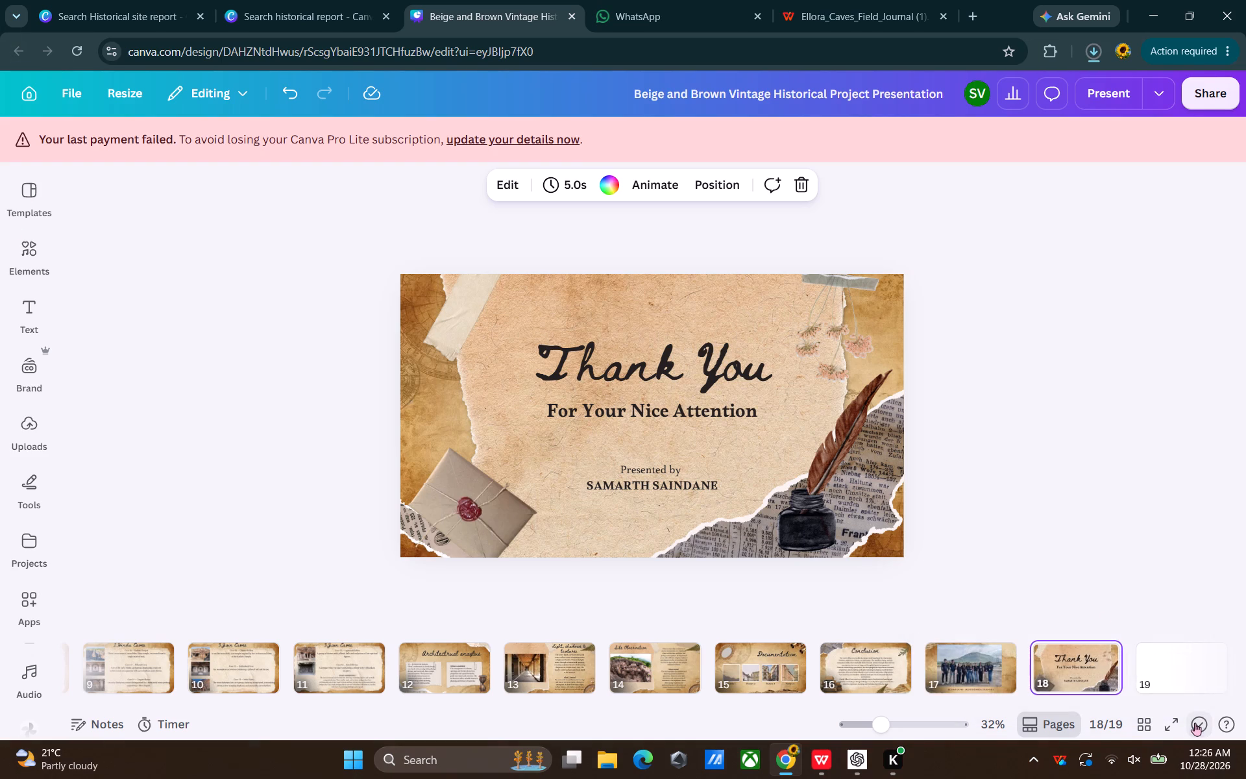
# Open the browser's recent downloads to find the exported presentation PDF.
pyautogui.click(1091, 51)
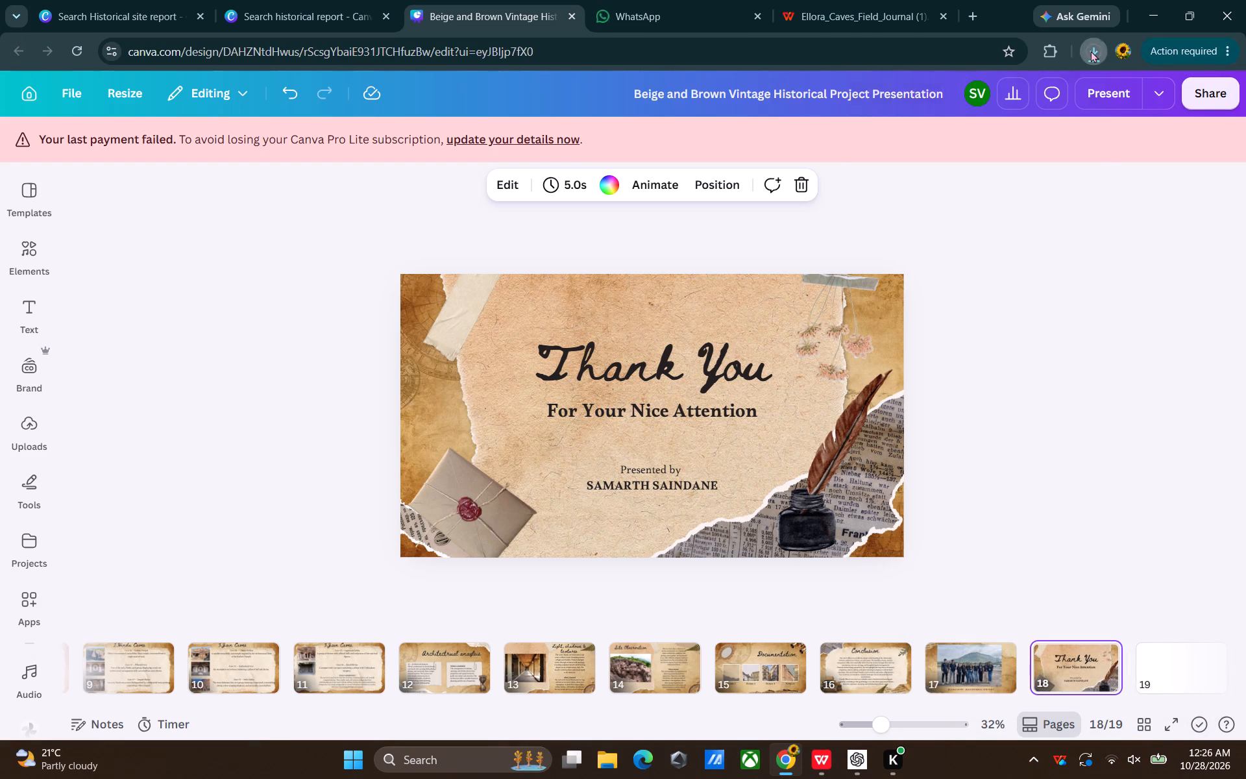
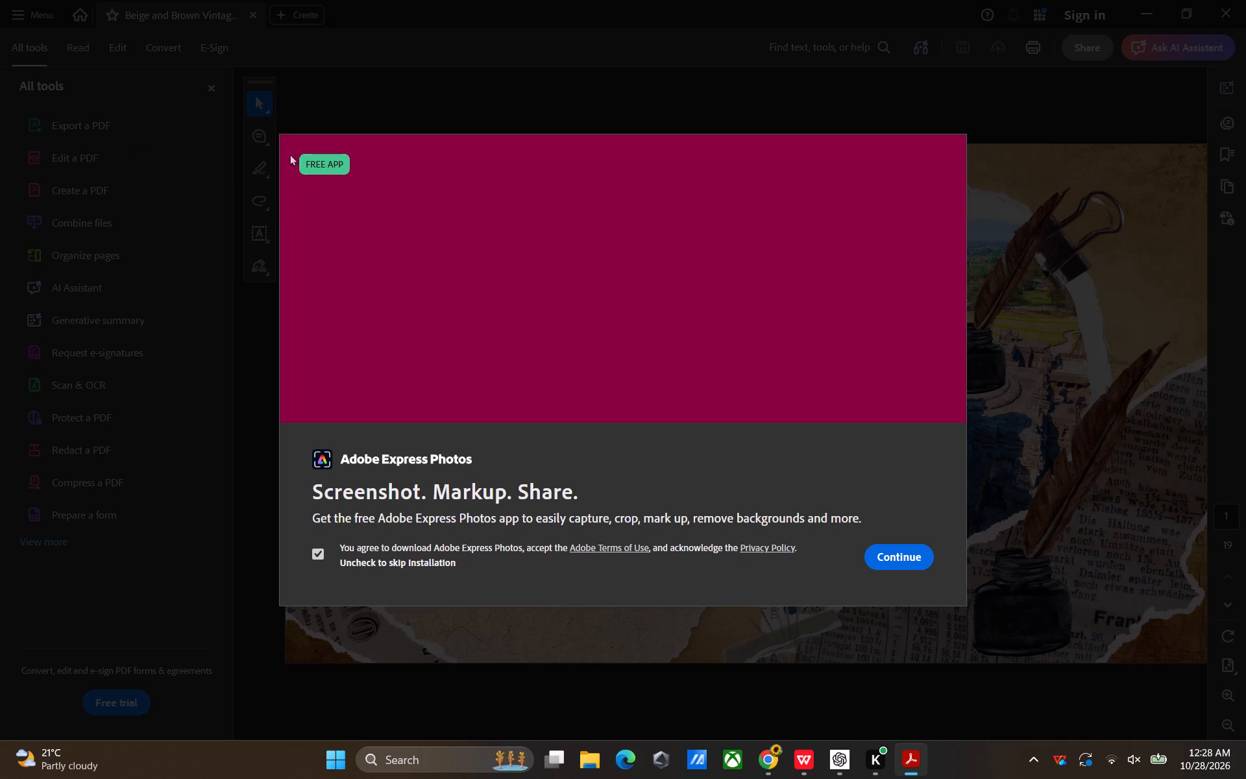
# Accept the Adobe Express Photos installation offer to get to the exported Ellora Caves PDF.
pyautogui.click(903, 547)
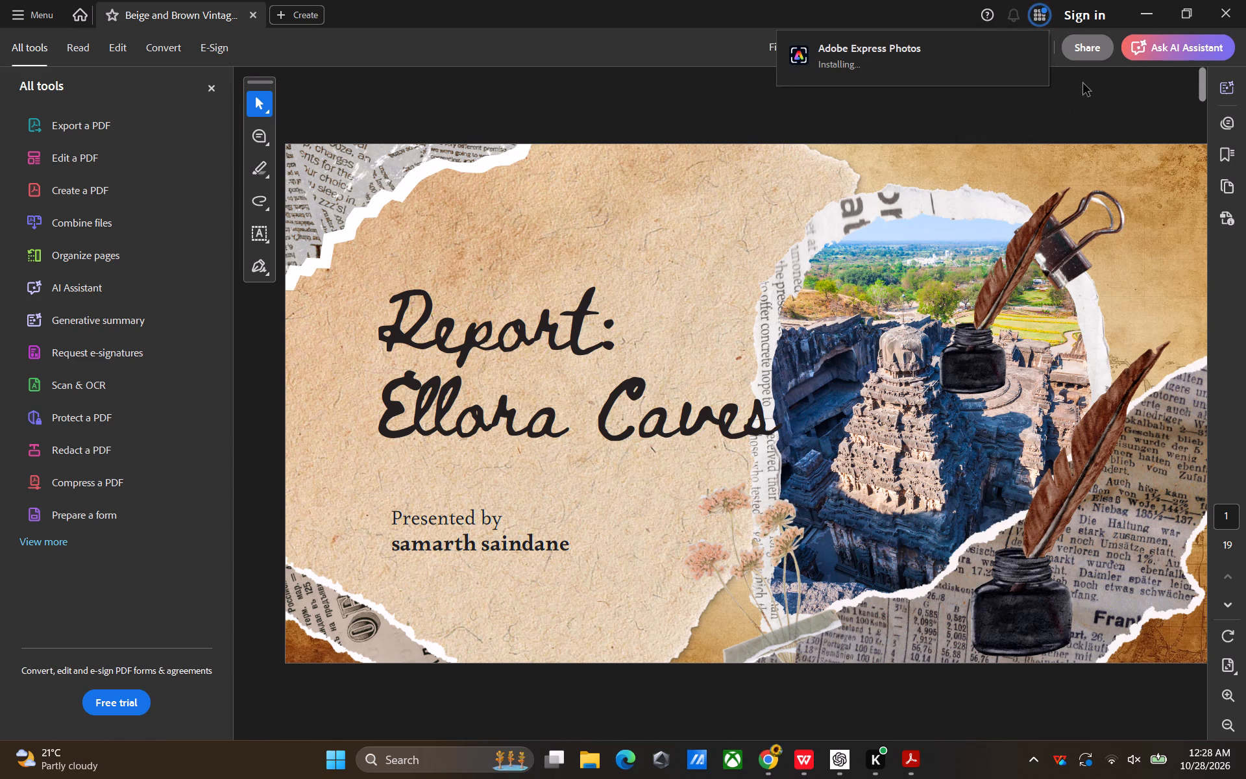
# Open the sharing options for the exported Ellora Caves PDF and choose WhatsApp.
pyautogui.click(1095, 52)
pyautogui.click(1095, 52)
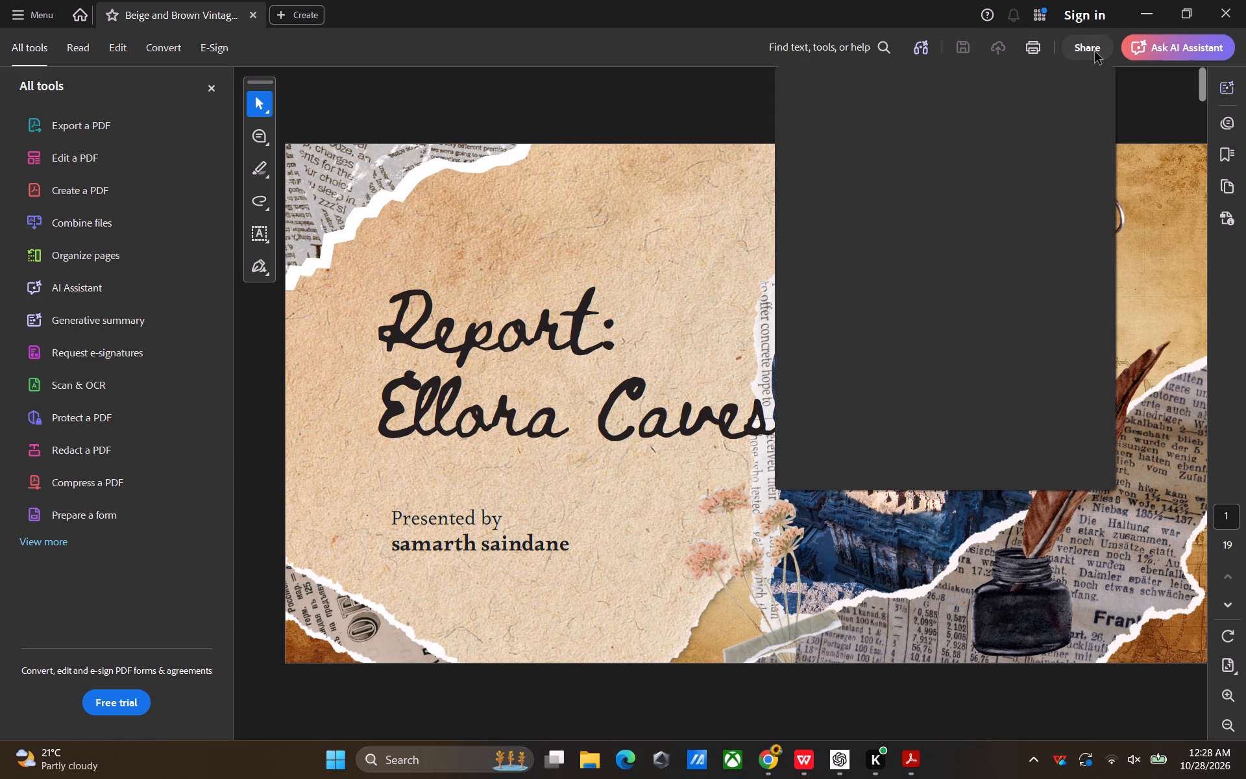
pyautogui.click(1003, 182)
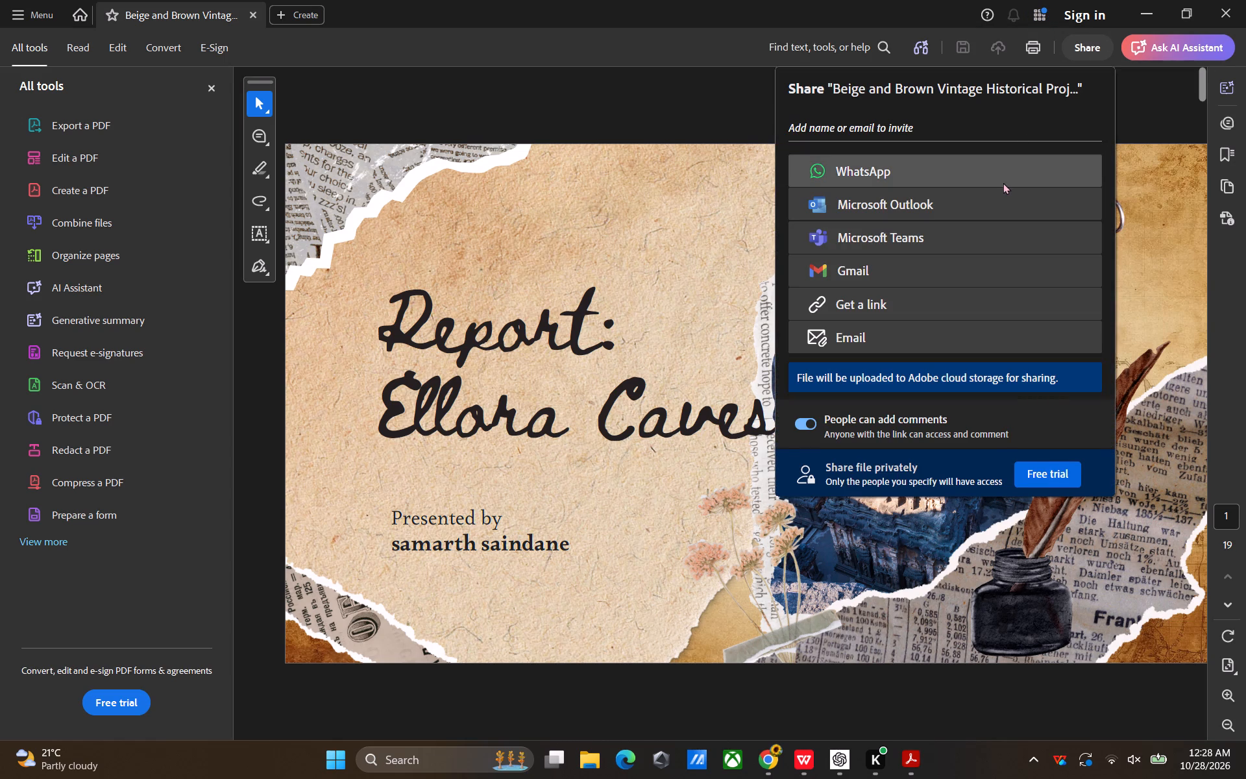